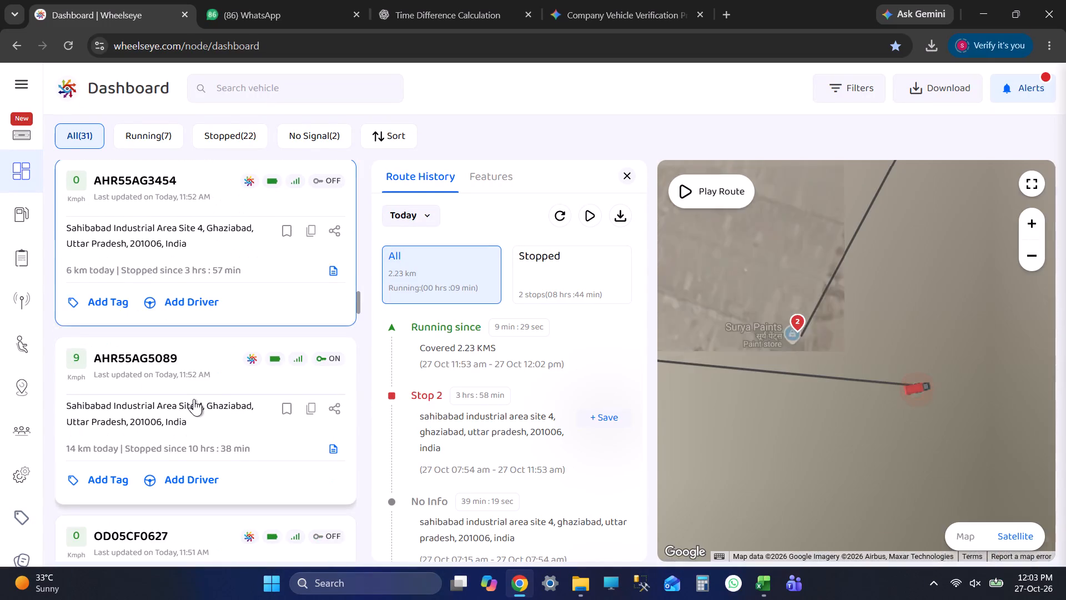
{"action": "scroll", "coordinate": [911, 455], "scroll_direction": "down", "scroll_amount": 5}
{"action": "scroll", "coordinate": [896, 462], "scroll_direction": "up", "scroll_amount": 1}
{"action": "scroll", "coordinate": [896, 462], "scroll_direction": "down", "scroll_amount": 1}
{"action": "scroll", "coordinate": [896, 462], "scroll_direction": "up", "scroll_amount": 1}
{"action": "scroll", "coordinate": [896, 462], "scroll_direction": "down", "scroll_amount": 13}
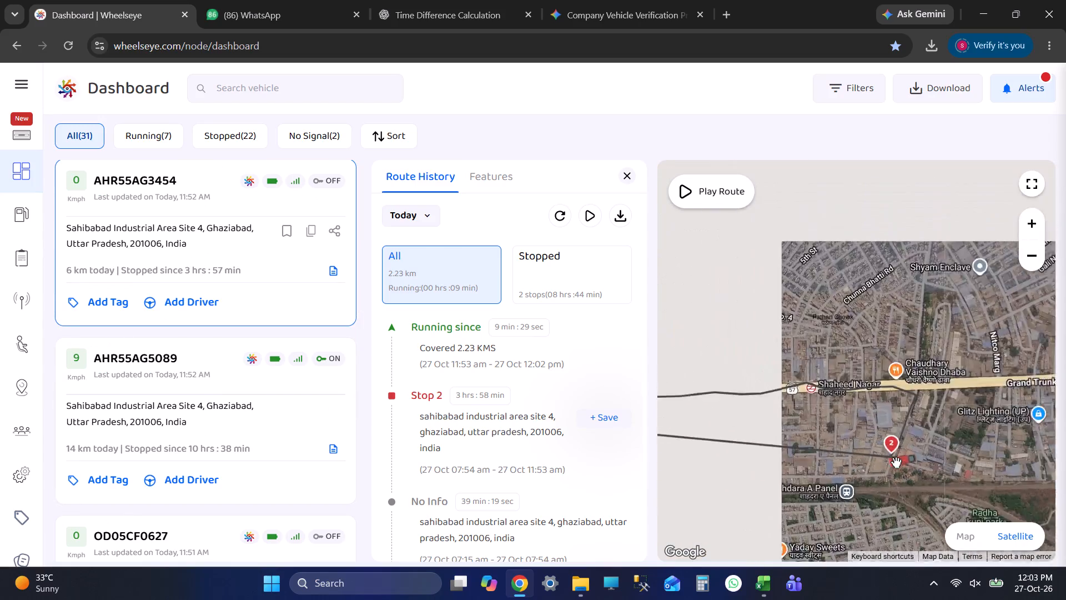
{"action": "scroll", "coordinate": [896, 462], "scroll_direction": "down", "scroll_amount": 4}
{"action": "left_click", "coordinate": [175, 438]}
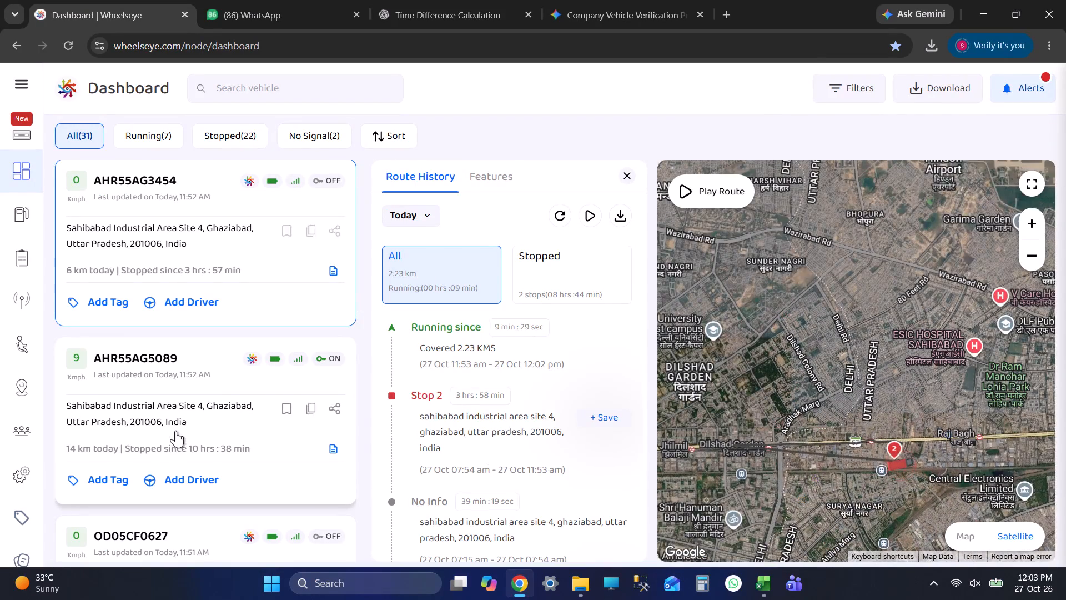
{"action": "scroll", "coordinate": [313, 406], "scroll_direction": "down", "scroll_amount": 3}
{"action": "left_click", "coordinate": [165, 382]}
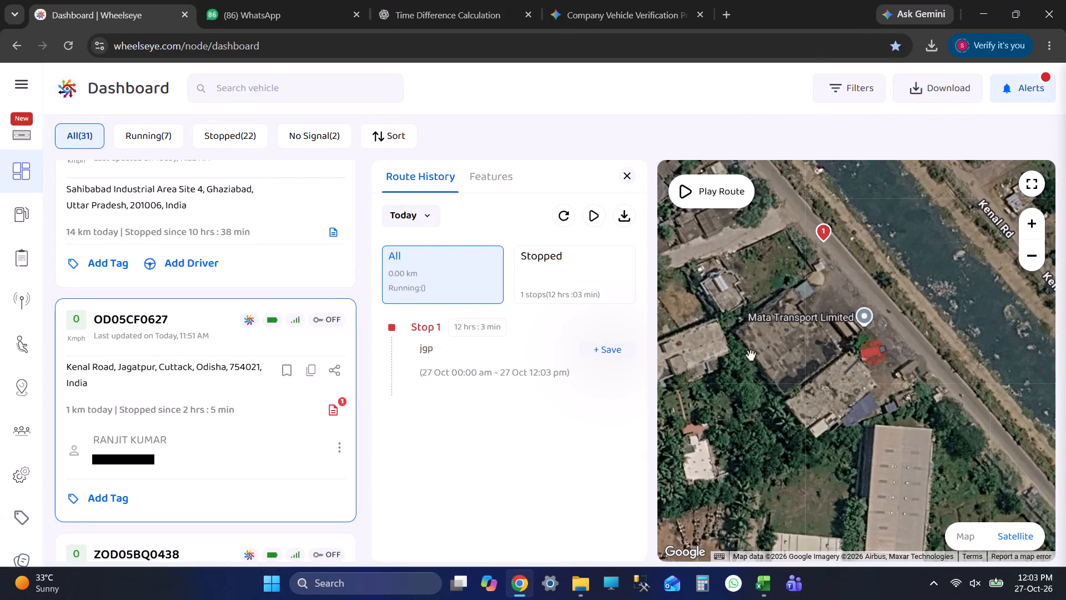
{"action": "scroll", "coordinate": [110, 373], "scroll_direction": "down", "scroll_amount": 3}
{"action": "scroll", "coordinate": [103, 377], "scroll_direction": "up", "scroll_amount": 1}
{"action": "scroll", "coordinate": [102, 378], "scroll_direction": "down", "scroll_amount": 1}
{"action": "left_click", "coordinate": [199, 392]}
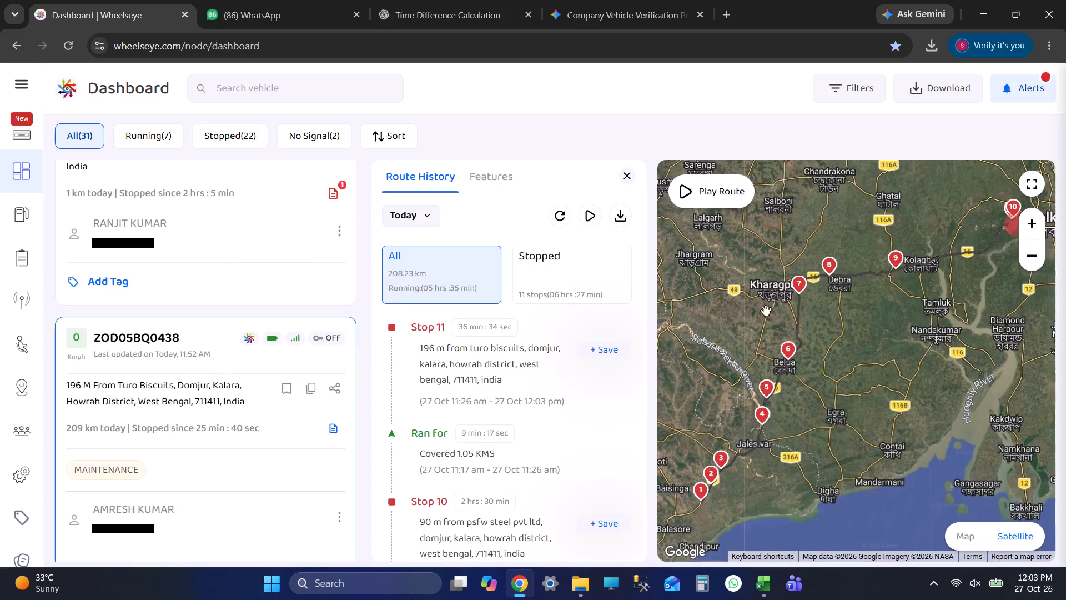
{"action": "left_click_drag", "start_coordinate": [868, 266], "coordinate": [731, 369]}
{"action": "scroll", "coordinate": [857, 311], "scroll_direction": "up", "scroll_amount": 11}
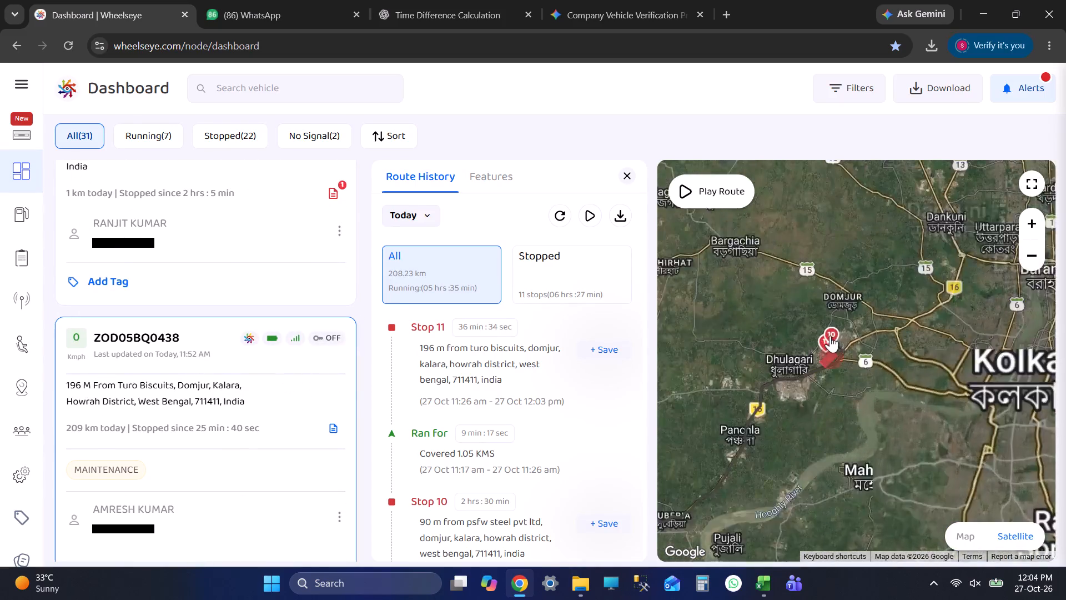
{"action": "scroll", "coordinate": [830, 336], "scroll_direction": "up", "scroll_amount": 7}
{"action": "scroll", "coordinate": [798, 417], "scroll_direction": "up", "scroll_amount": 10}
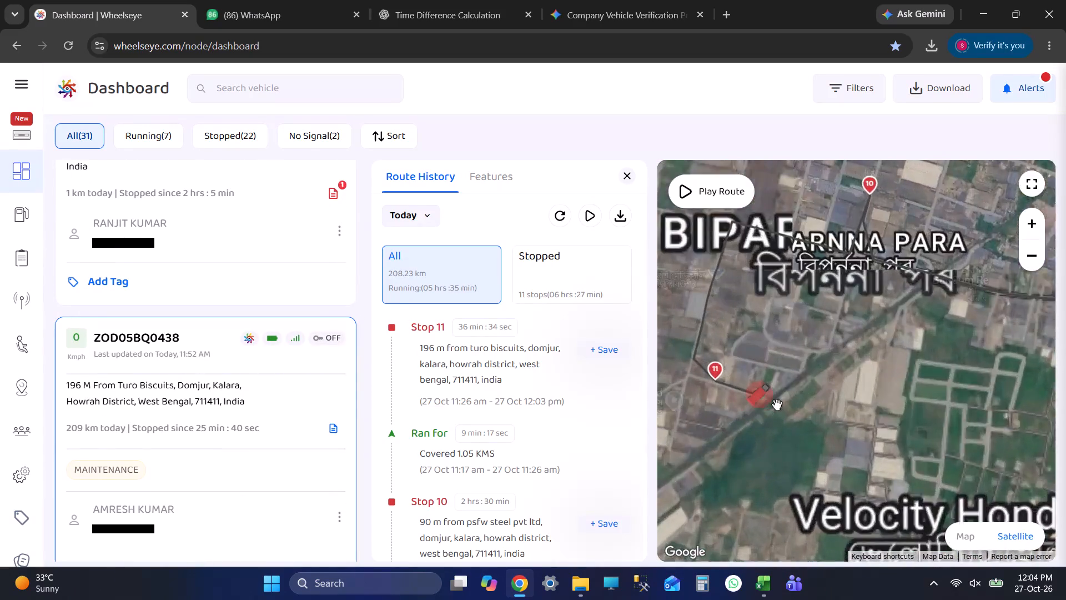
{"action": "scroll", "coordinate": [777, 404], "scroll_direction": "up", "scroll_amount": 5}
{"action": "left_click_drag", "start_coordinate": [720, 374], "coordinate": [770, 393]}
{"action": "scroll", "coordinate": [760, 367], "scroll_direction": "up", "scroll_amount": 5}
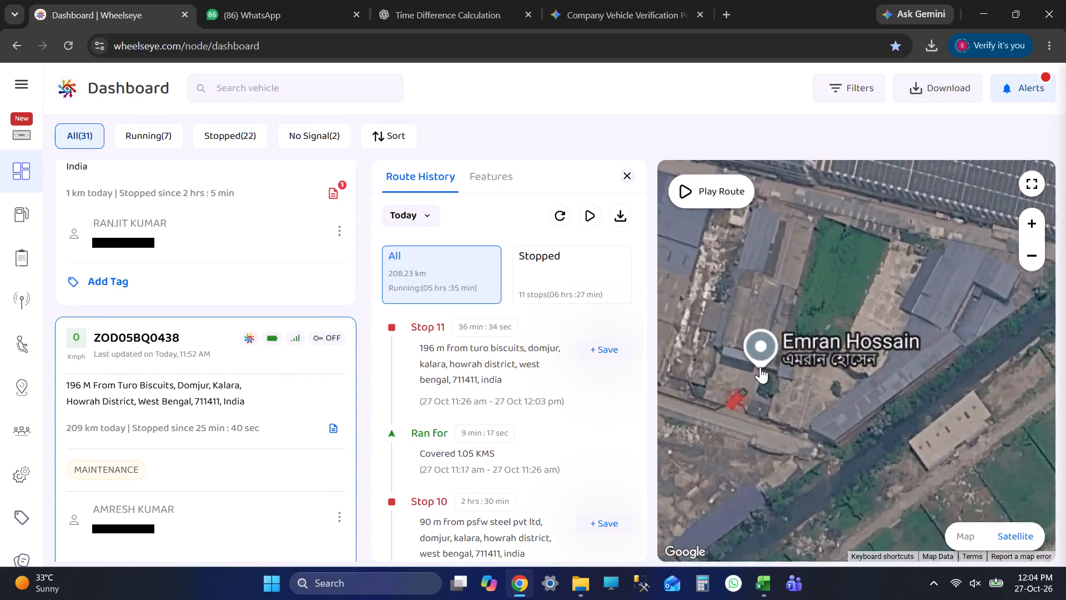
{"action": "left_click_drag", "start_coordinate": [811, 379], "coordinate": [914, 371]}
{"action": "scroll", "coordinate": [909, 369], "scroll_direction": "down", "scroll_amount": 2}
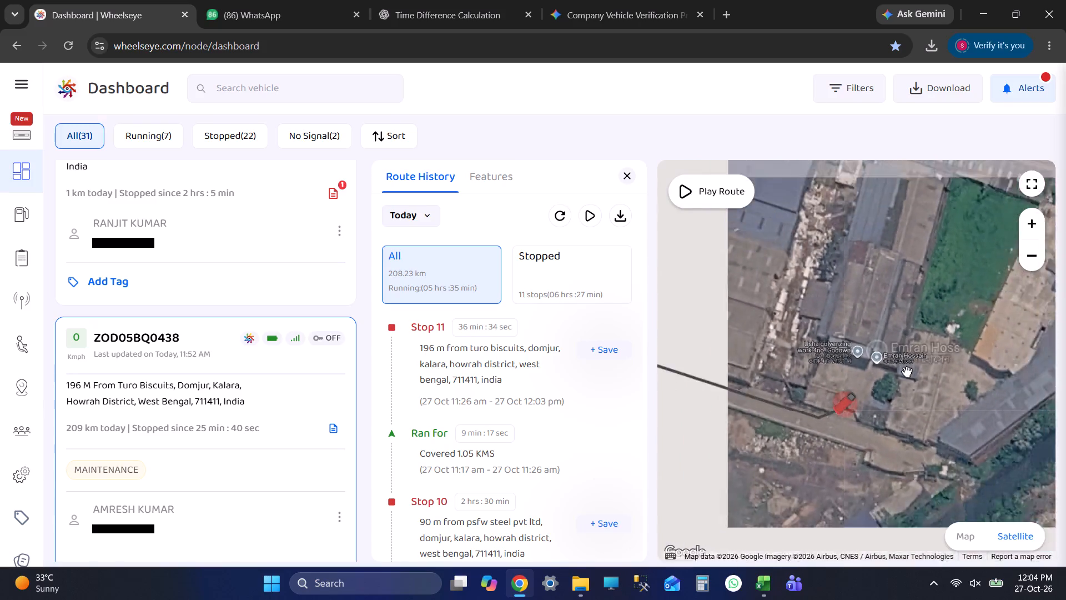
{"action": "scroll", "coordinate": [906, 372], "scroll_direction": "down", "scroll_amount": 10}
{"action": "scroll", "coordinate": [898, 374], "scroll_direction": "up", "scroll_amount": 1}
{"action": "scroll", "coordinate": [898, 374], "scroll_direction": "down", "scroll_amount": 9}
{"action": "scroll", "coordinate": [890, 378], "scroll_direction": "up", "scroll_amount": 1}
{"action": "scroll", "coordinate": [890, 378], "scroll_direction": "down", "scroll_amount": 7}
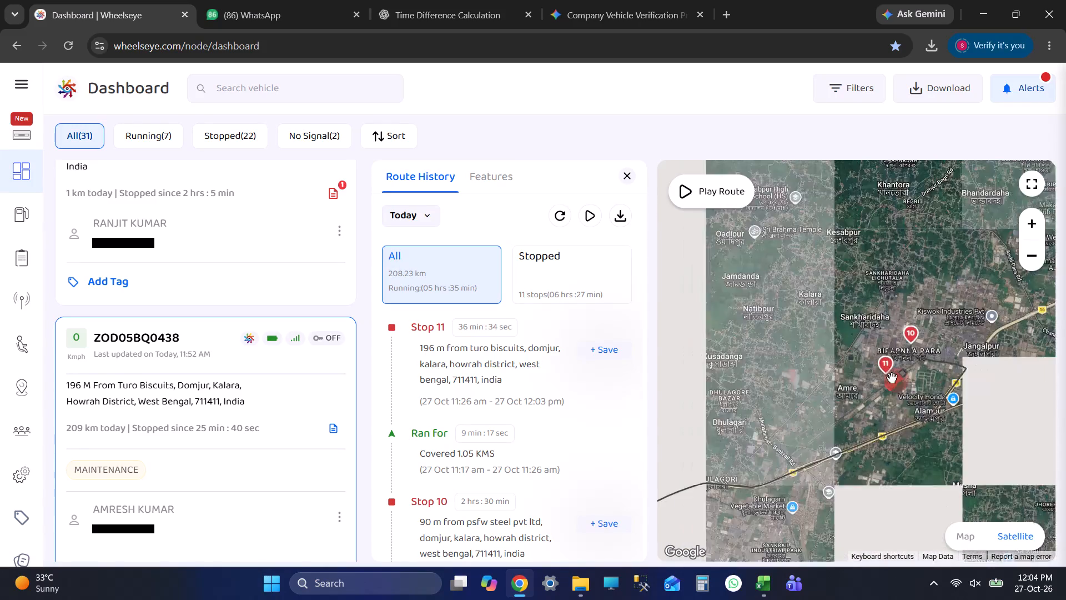
{"action": "scroll", "coordinate": [142, 406], "scroll_direction": "down", "scroll_amount": 4}
{"action": "left_click", "coordinate": [184, 378]}
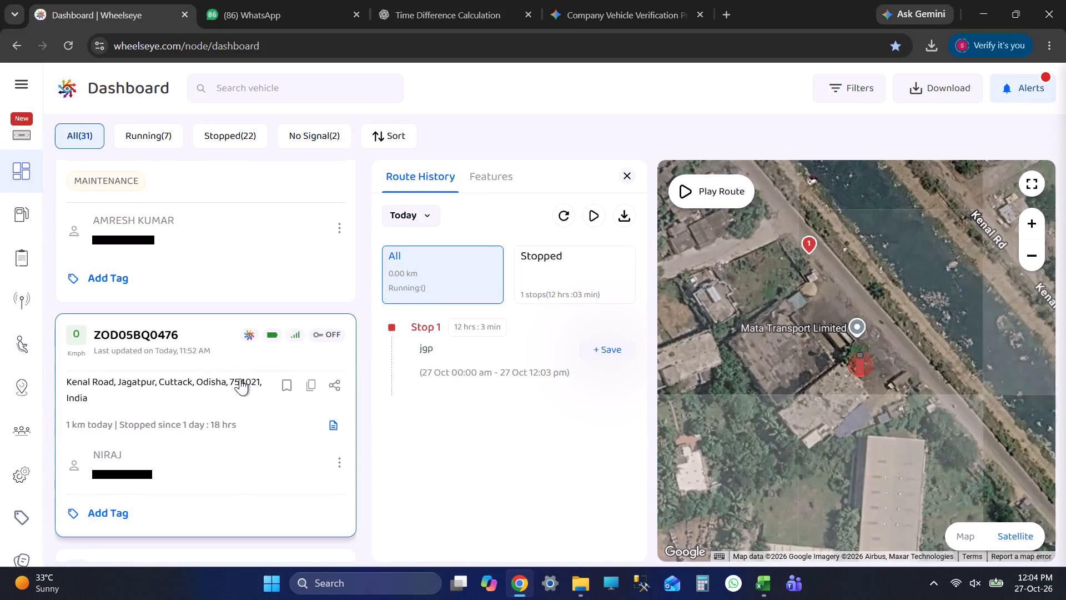
{"action": "scroll", "coordinate": [886, 354], "scroll_direction": "down", "scroll_amount": 2}
{"action": "scroll", "coordinate": [884, 355], "scroll_direction": "up", "scroll_amount": 1}
{"action": "scroll", "coordinate": [883, 355], "scroll_direction": "down", "scroll_amount": 1}
{"action": "scroll", "coordinate": [881, 356], "scroll_direction": "up", "scroll_amount": 1}
{"action": "scroll", "coordinate": [879, 357], "scroll_direction": "down", "scroll_amount": 3}
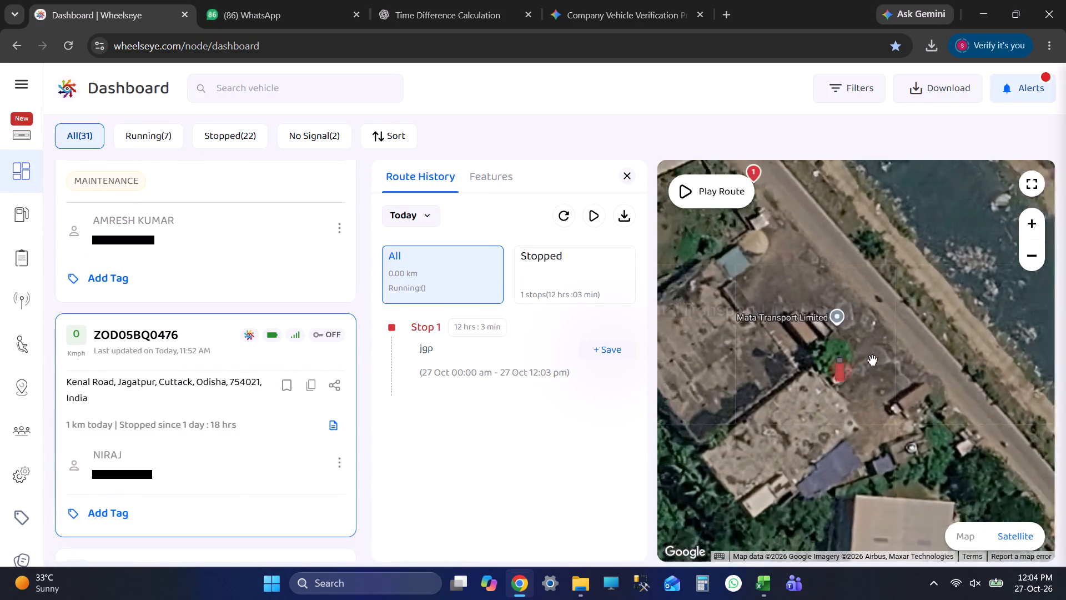
{"action": "scroll", "coordinate": [880, 357], "scroll_direction": "down", "scroll_amount": 4}
{"action": "left_click_drag", "start_coordinate": [898, 352], "coordinate": [852, 403]}
{"action": "scroll", "coordinate": [850, 427], "scroll_direction": "down", "scroll_amount": 3}
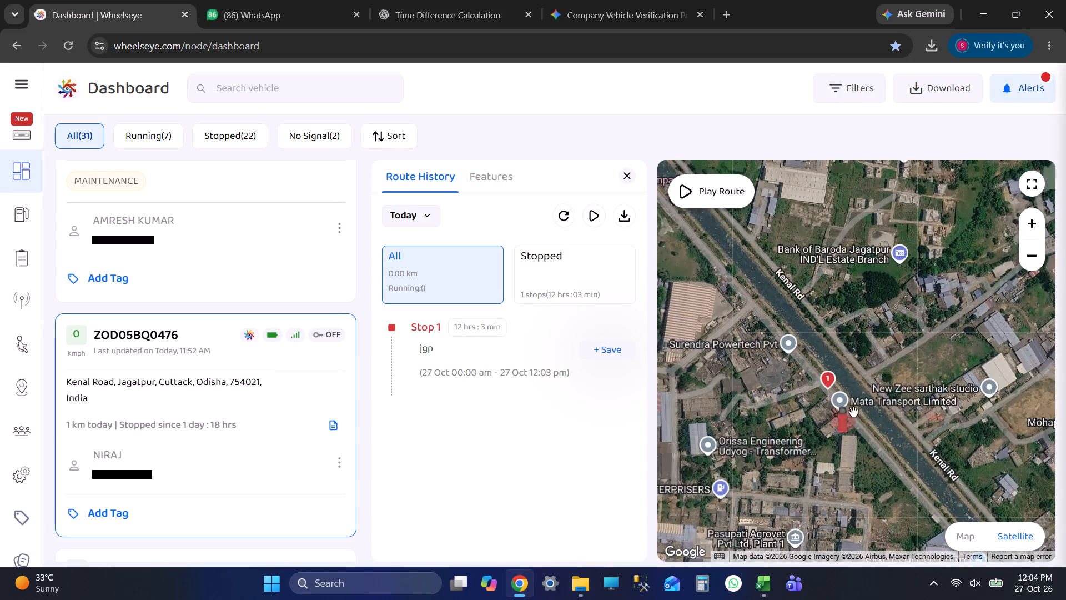
{"action": "scroll", "coordinate": [843, 414], "scroll_direction": "up", "scroll_amount": 5}
{"action": "left_click_drag", "start_coordinate": [843, 412], "coordinate": [851, 413]}
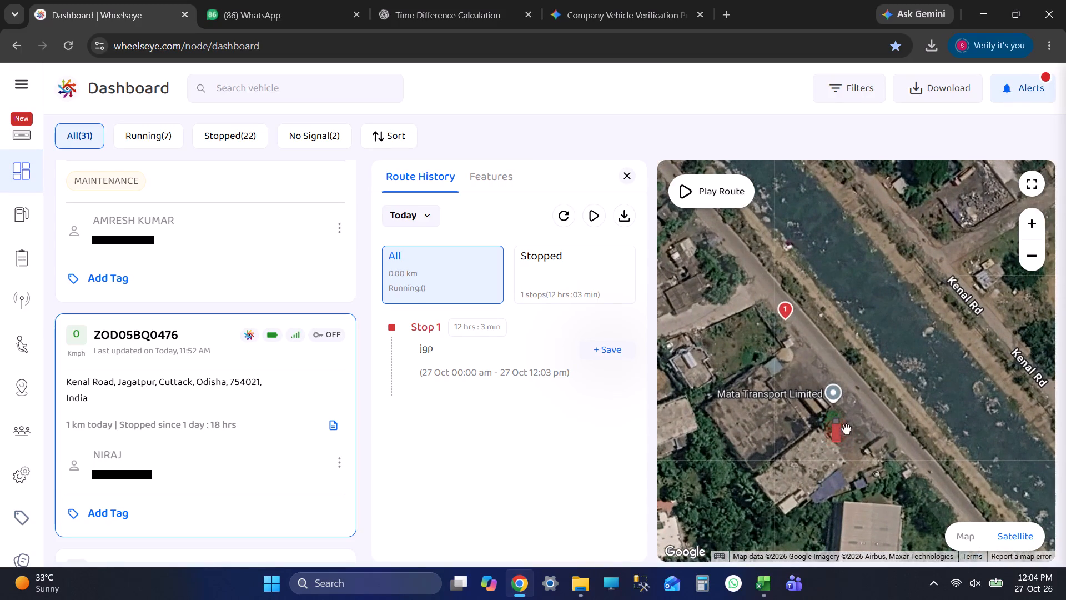
{"action": "scroll", "coordinate": [883, 432], "scroll_direction": "down", "scroll_amount": 8}
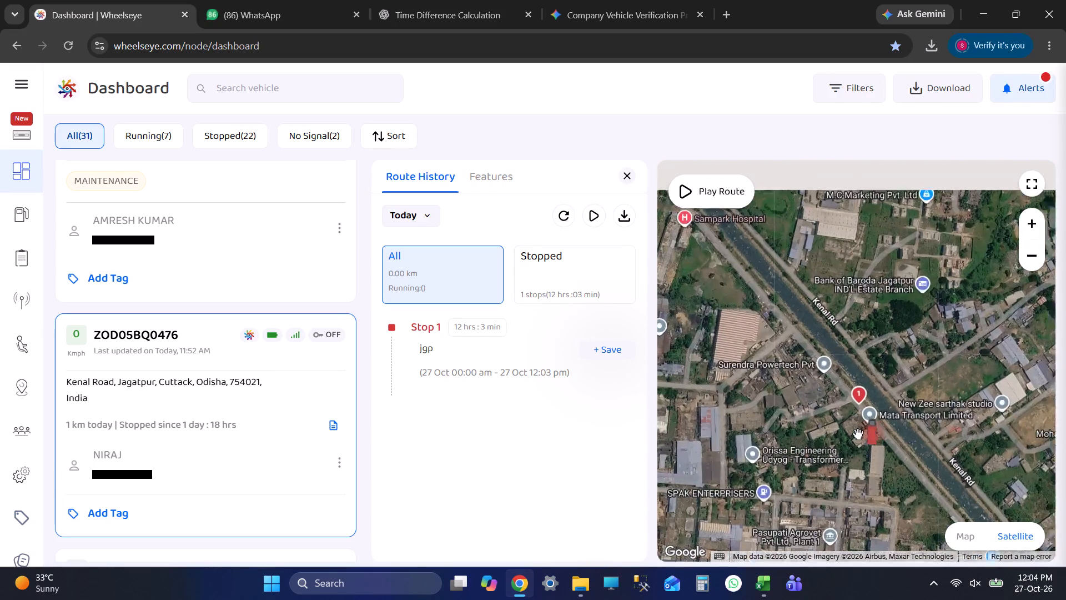
{"action": "scroll", "coordinate": [892, 426], "scroll_direction": "up", "scroll_amount": 5}
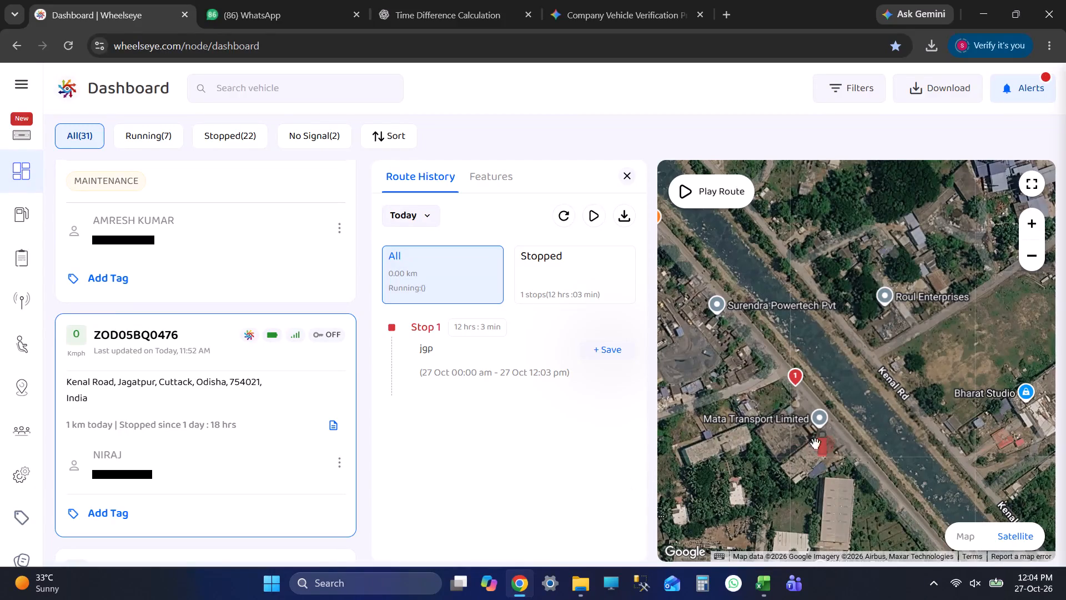
{"action": "scroll", "coordinate": [832, 406], "scroll_direction": "down", "scroll_amount": 12}
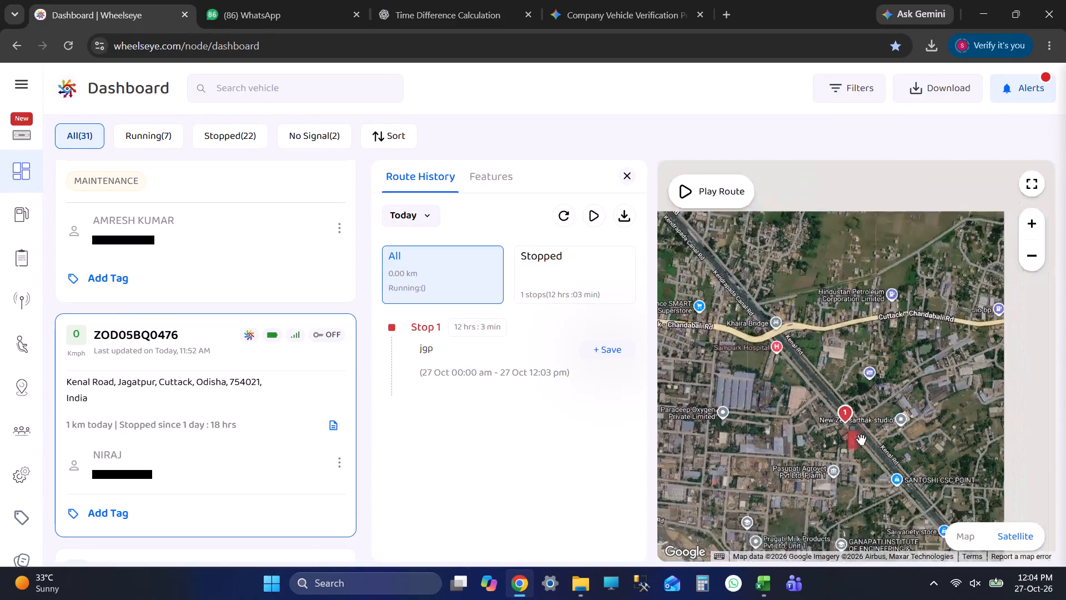
{"action": "scroll", "coordinate": [187, 414], "scroll_direction": "up", "scroll_amount": 2}
{"action": "left_click", "coordinate": [190, 337]}
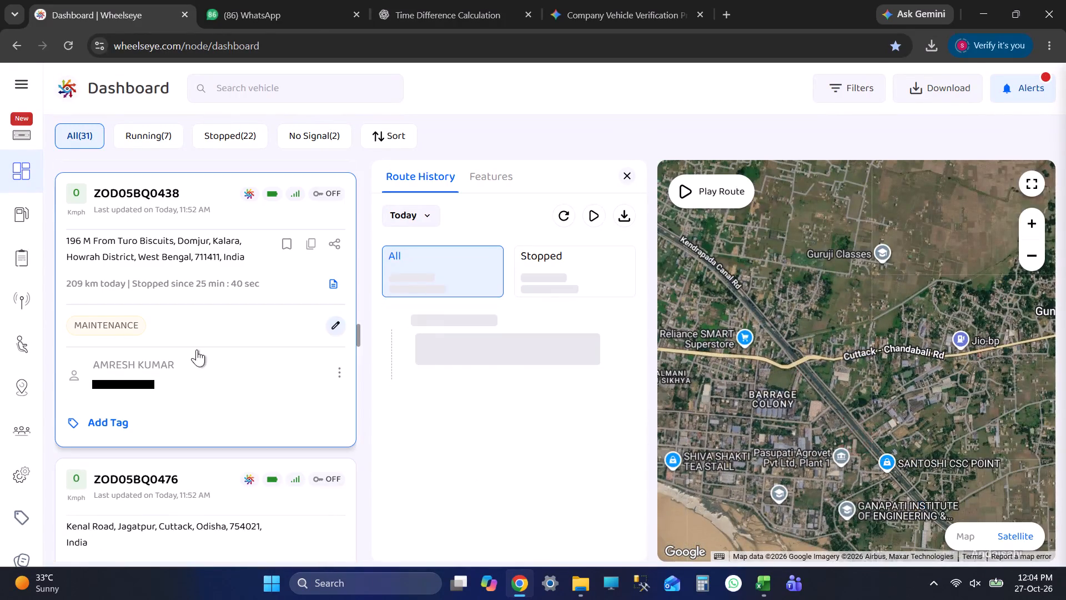
{"action": "scroll", "coordinate": [219, 392], "scroll_direction": "down", "scroll_amount": 2}
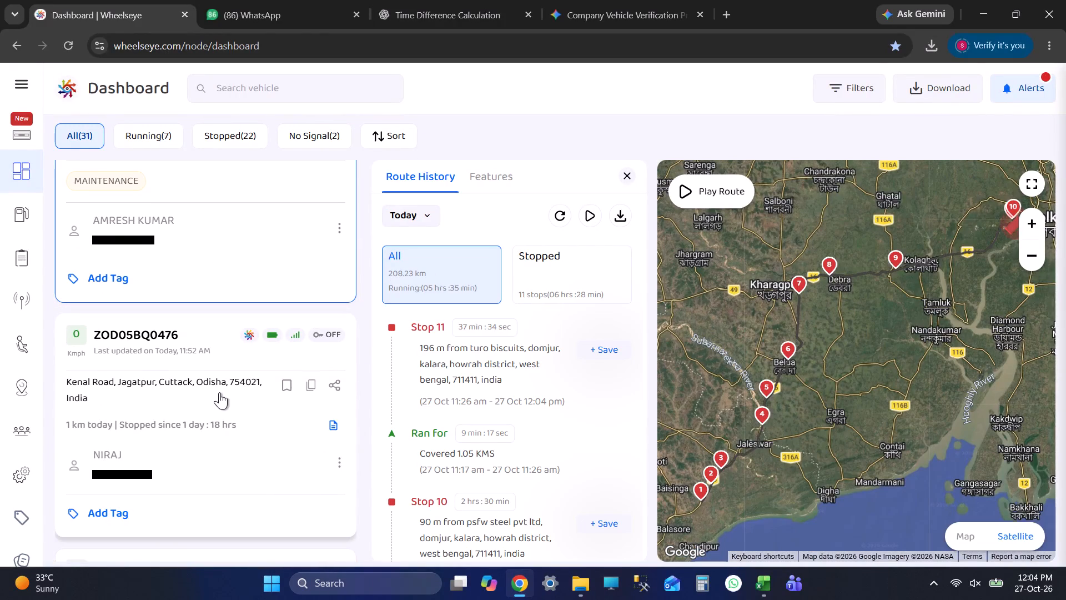
{"action": "left_click", "coordinate": [176, 391]}
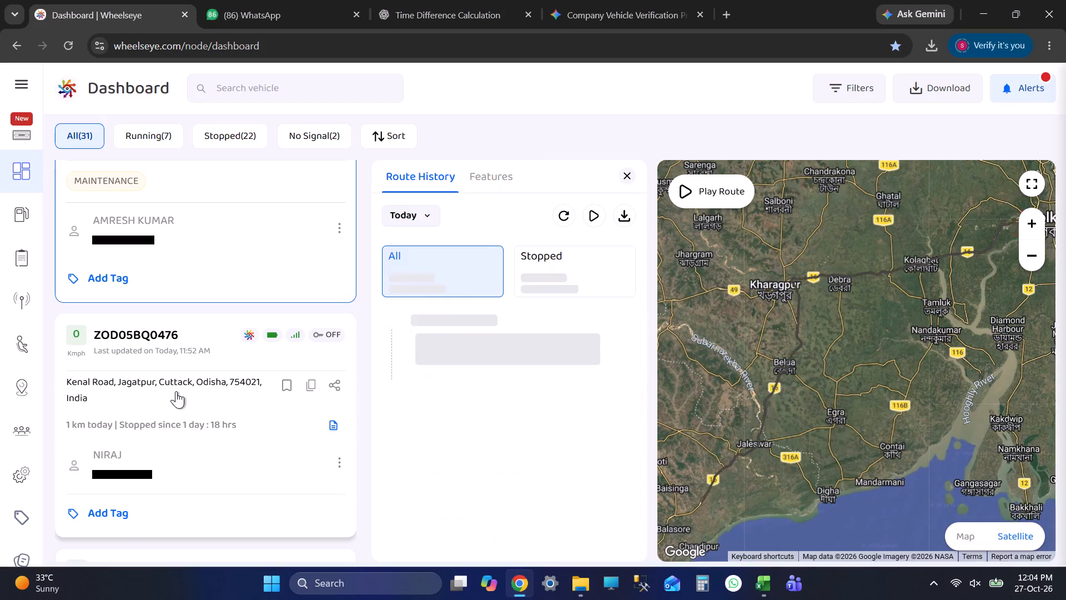
{"action": "scroll", "coordinate": [199, 387], "scroll_direction": "down", "scroll_amount": 4}
{"action": "left_click", "coordinate": [204, 369]}
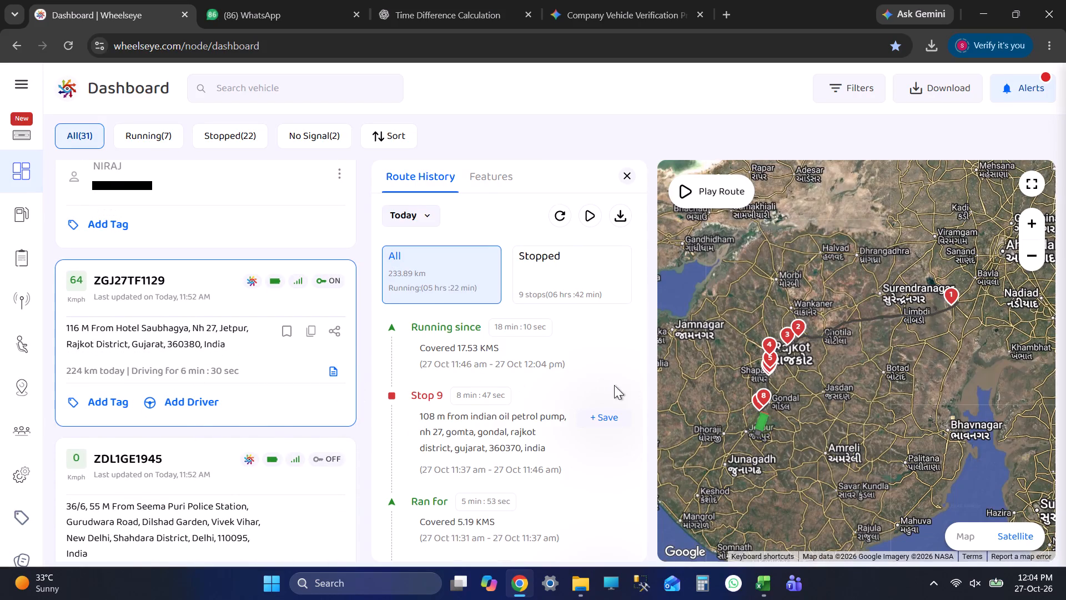
{"action": "left_click", "coordinate": [194, 467]}
{"action": "scroll", "coordinate": [236, 456], "scroll_direction": "down", "scroll_amount": 2}
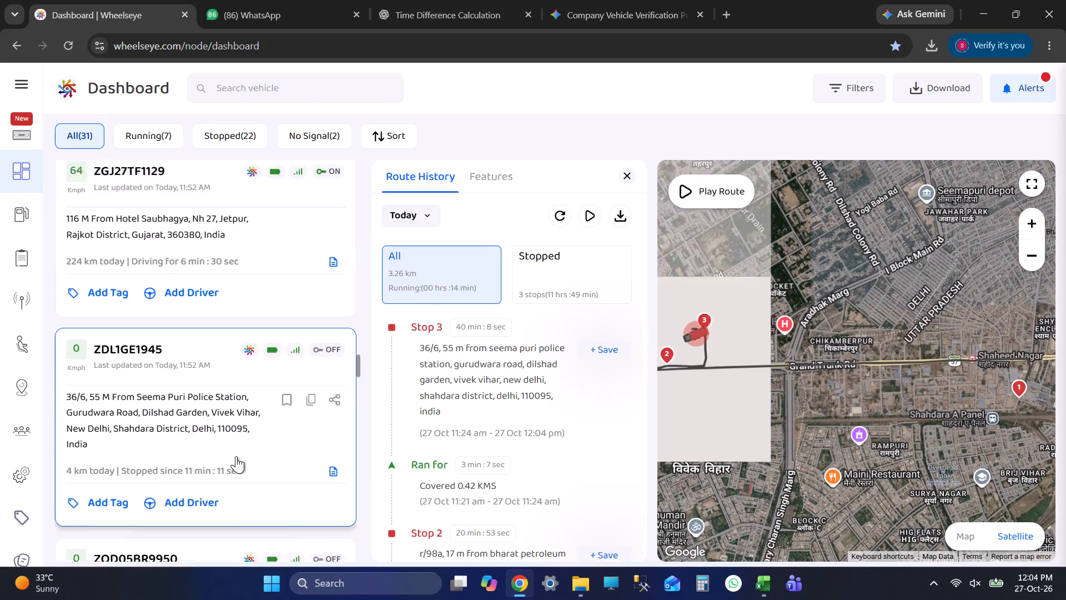
{"action": "scroll", "coordinate": [236, 443], "scroll_direction": "down", "scroll_amount": 3}
{"action": "left_click", "coordinate": [244, 345]}
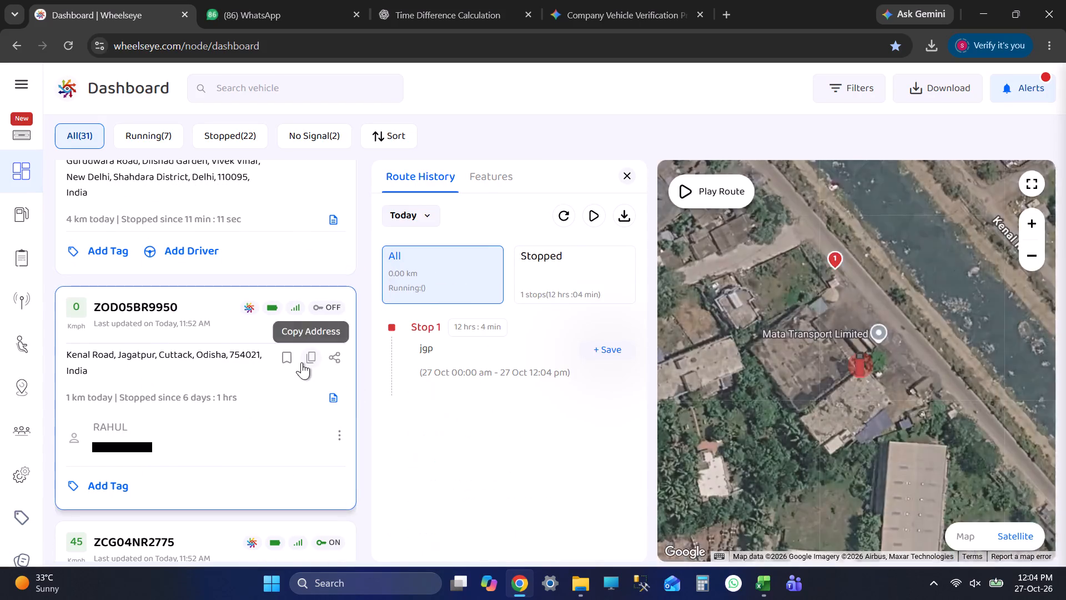
{"action": "scroll", "coordinate": [274, 407], "scroll_direction": "down", "scroll_amount": 4}
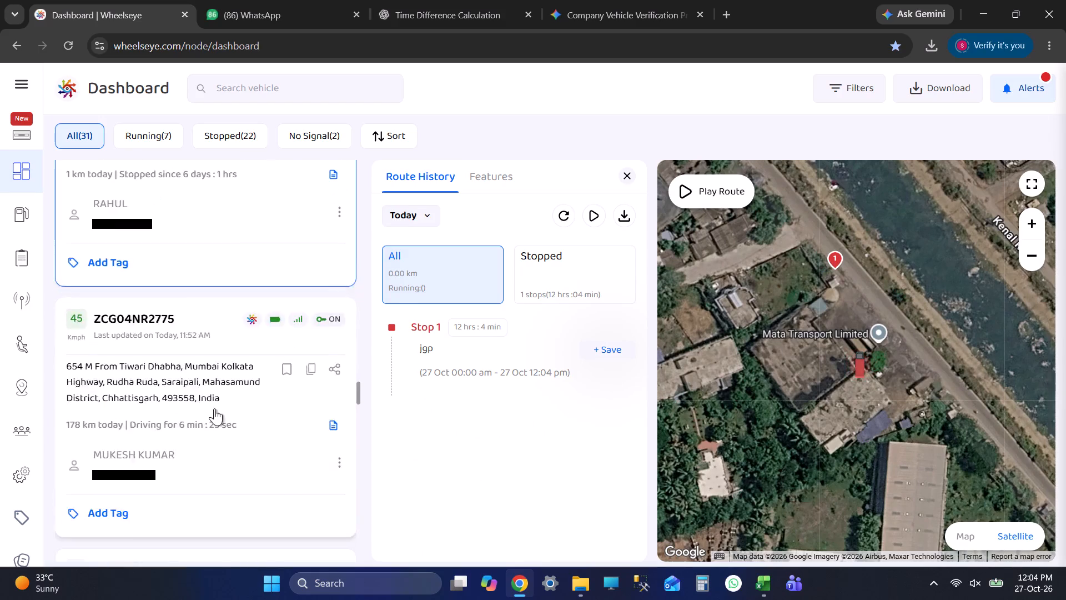
{"action": "left_click", "coordinate": [213, 401]}
{"action": "scroll", "coordinate": [216, 407], "scroll_direction": "down", "scroll_amount": 2}
{"action": "left_click", "coordinate": [208, 412]}
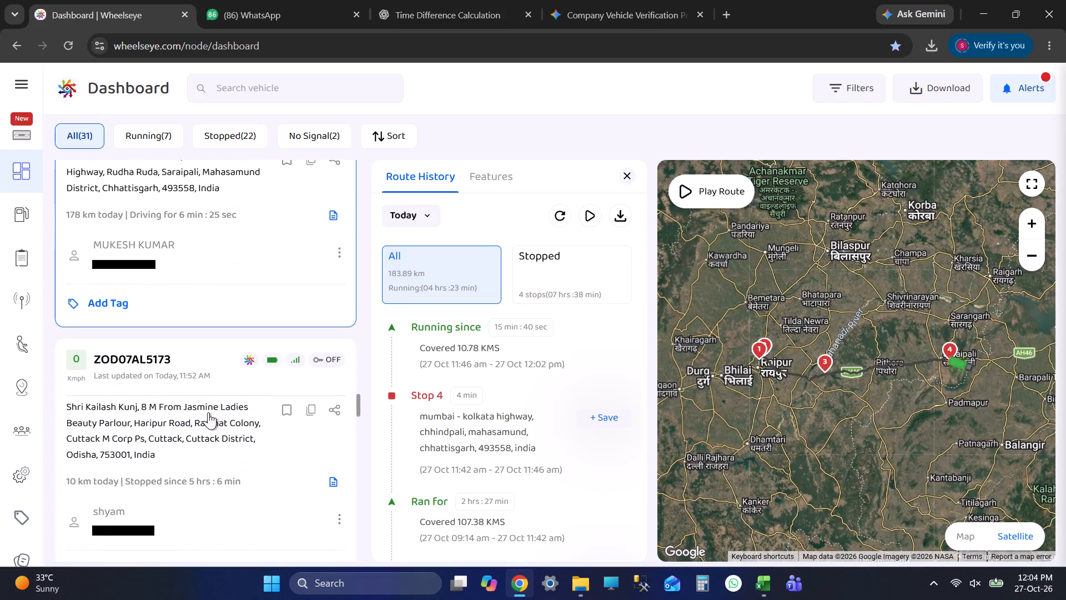
{"action": "scroll", "coordinate": [208, 412], "scroll_direction": "up", "scroll_amount": 6}
{"action": "scroll", "coordinate": [208, 412], "scroll_direction": "down", "scroll_amount": 1}
{"action": "scroll", "coordinate": [208, 412], "scroll_direction": "up", "scroll_amount": 1}
{"action": "scroll", "coordinate": [208, 412], "scroll_direction": "down", "scroll_amount": 1}
{"action": "scroll", "coordinate": [208, 412], "scroll_direction": "up", "scroll_amount": 1}
{"action": "scroll", "coordinate": [208, 412], "scroll_direction": "down", "scroll_amount": 4}
{"action": "scroll", "coordinate": [208, 412], "scroll_direction": "up", "scroll_amount": 1}
{"action": "scroll", "coordinate": [208, 412], "scroll_direction": "down", "scroll_amount": 8}
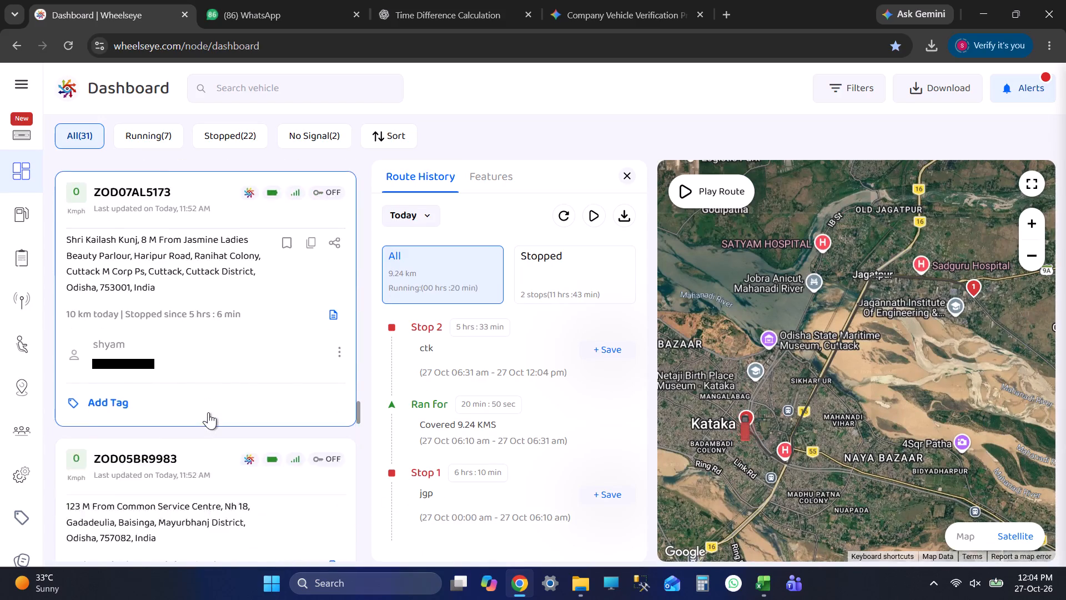
{"action": "left_click", "coordinate": [208, 412]}
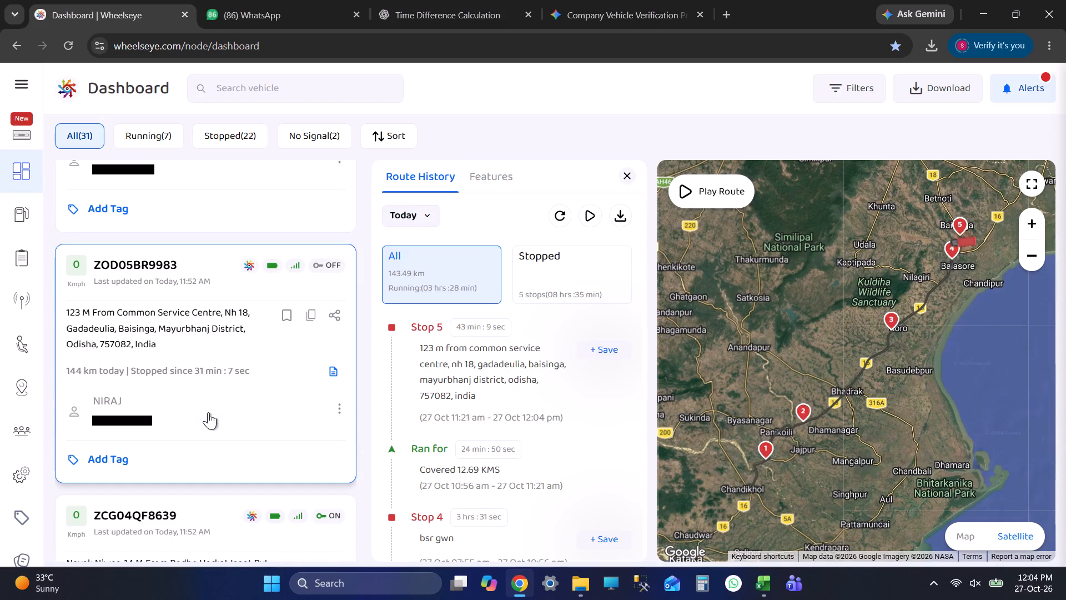
{"action": "scroll", "coordinate": [977, 223], "scroll_direction": "up", "scroll_amount": 3}
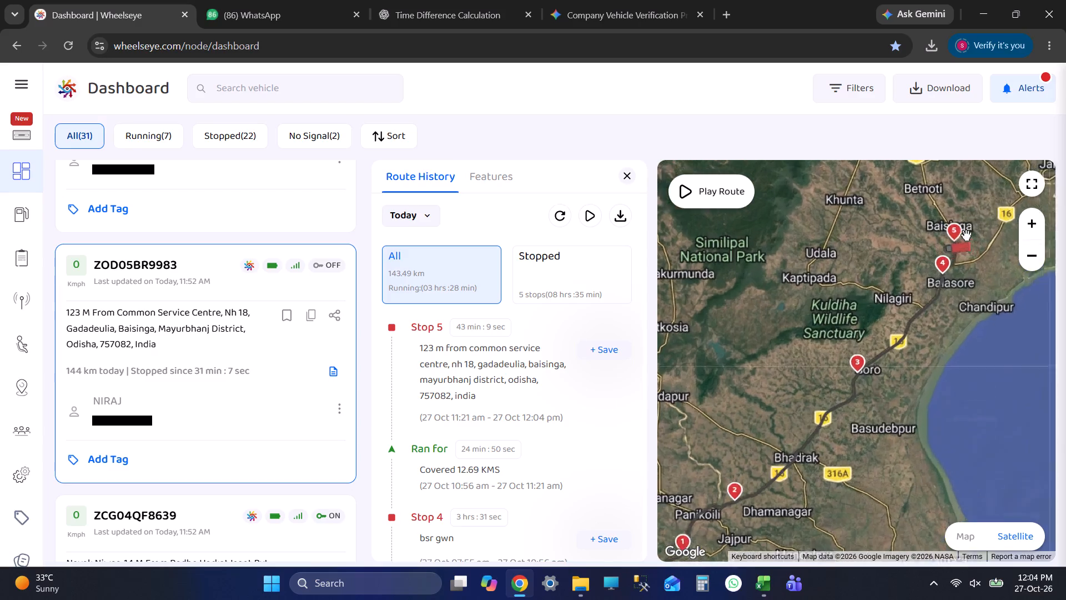
{"action": "scroll", "coordinate": [966, 235], "scroll_direction": "up", "scroll_amount": 11}
{"action": "scroll", "coordinate": [882, 282], "scroll_direction": "up", "scroll_amount": 4}
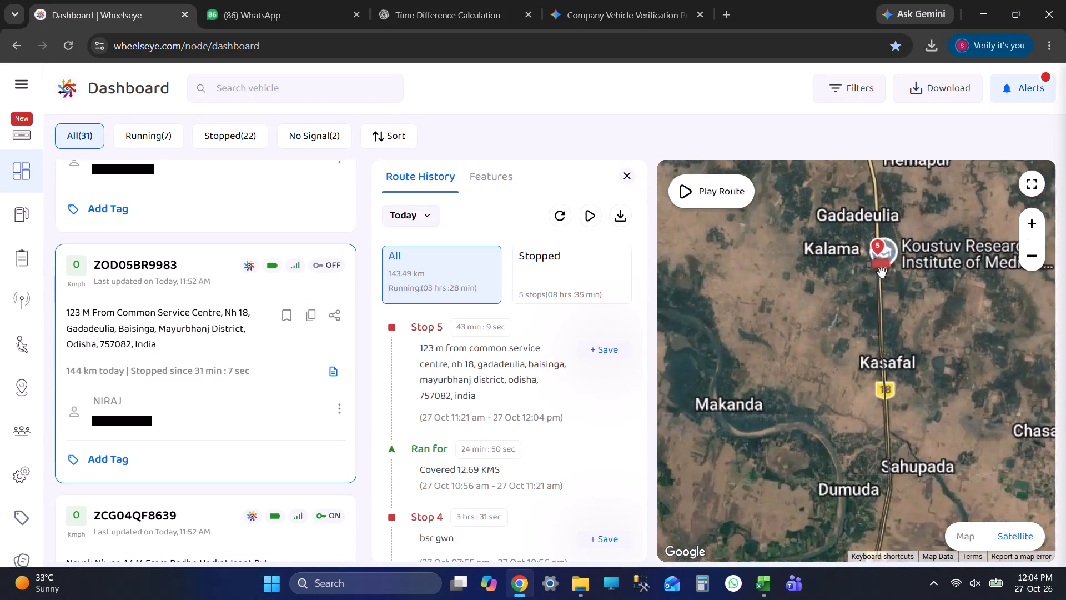
{"action": "left_click_drag", "start_coordinate": [895, 245], "coordinate": [891, 330]}
{"action": "scroll", "coordinate": [891, 330], "scroll_direction": "up", "scroll_amount": 8}
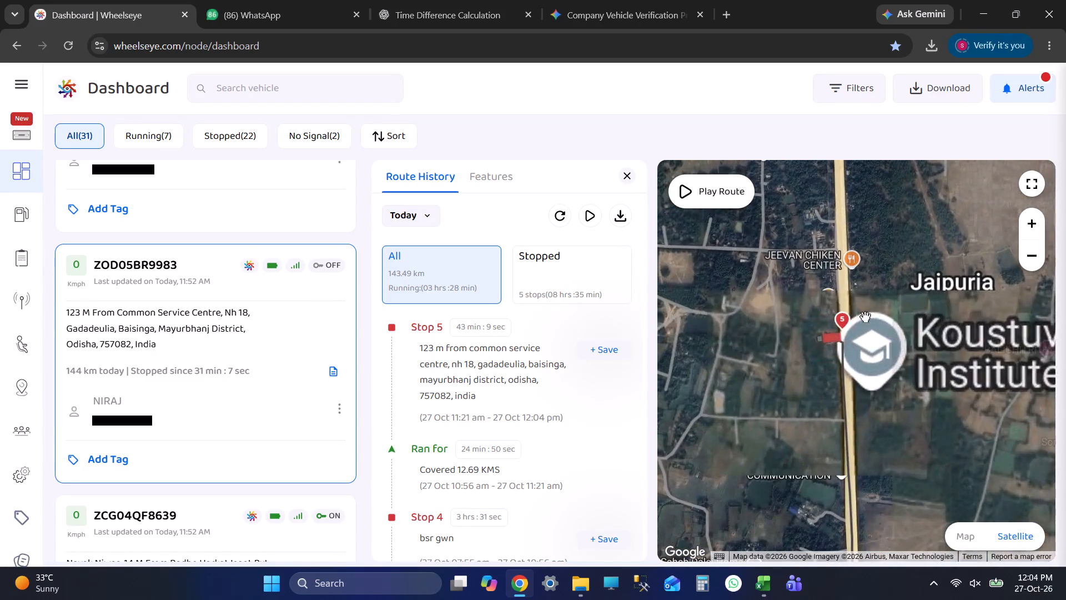
{"action": "scroll", "coordinate": [851, 323], "scroll_direction": "down", "scroll_amount": 6}
{"action": "scroll", "coordinate": [851, 323], "scroll_direction": "up", "scroll_amount": 2}
{"action": "scroll", "coordinate": [851, 323], "scroll_direction": "down", "scroll_amount": 1}
{"action": "scroll", "coordinate": [851, 323], "scroll_direction": "up", "scroll_amount": 14}
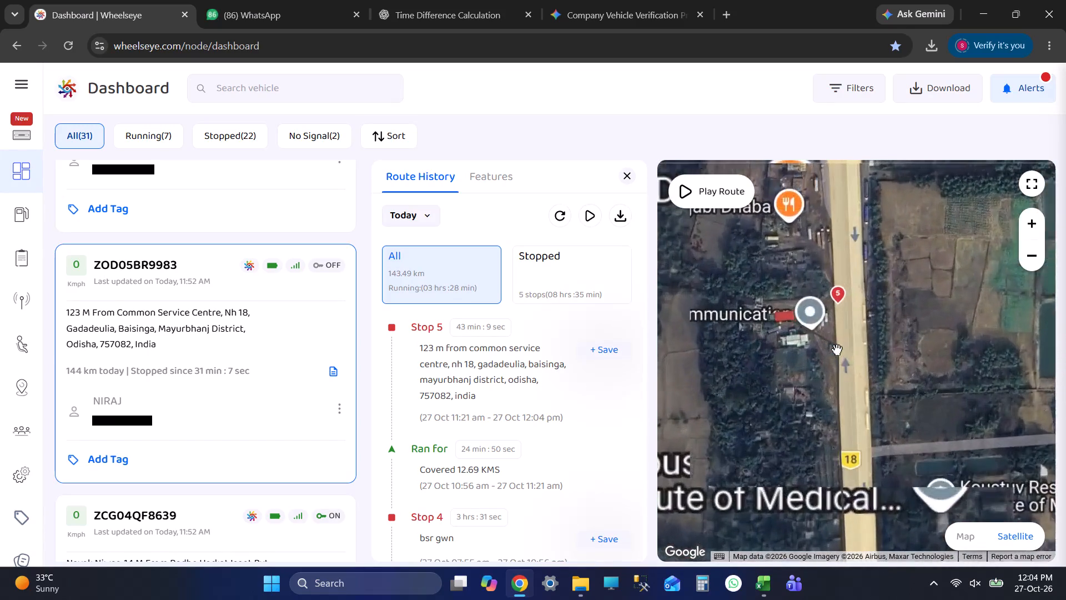
{"action": "scroll", "coordinate": [802, 331], "scroll_direction": "up", "scroll_amount": 1}
{"action": "scroll", "coordinate": [802, 331], "scroll_direction": "down", "scroll_amount": 1}
{"action": "scroll", "coordinate": [802, 331], "scroll_direction": "up", "scroll_amount": 2}
{"action": "left_click_drag", "start_coordinate": [776, 307], "coordinate": [895, 352]}
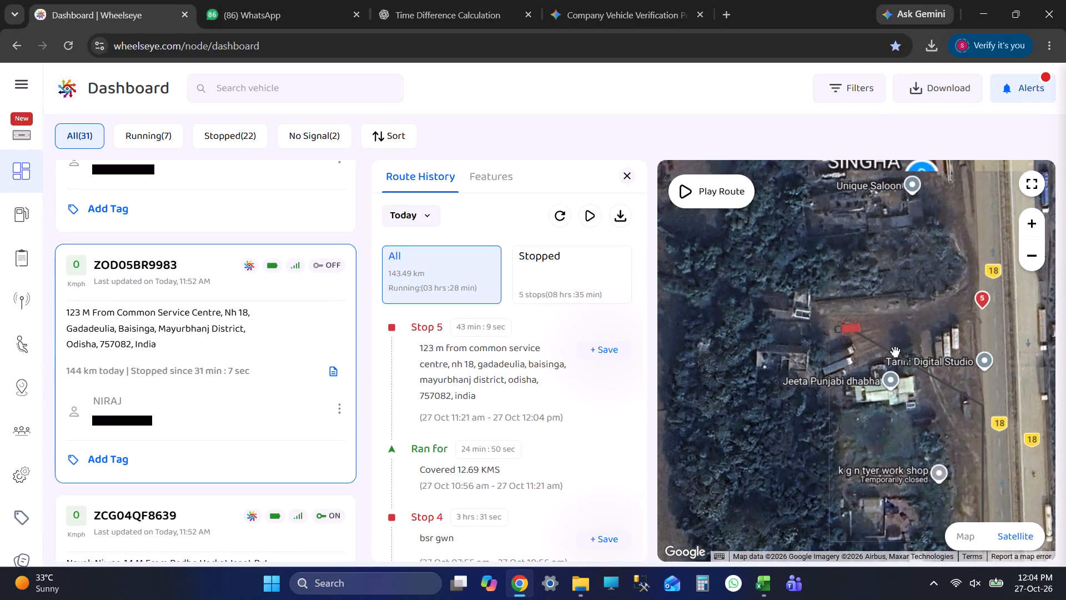
{"action": "scroll", "coordinate": [895, 352], "scroll_direction": "up", "scroll_amount": 3}
{"action": "scroll", "coordinate": [895, 352], "scroll_direction": "down", "scroll_amount": 8}
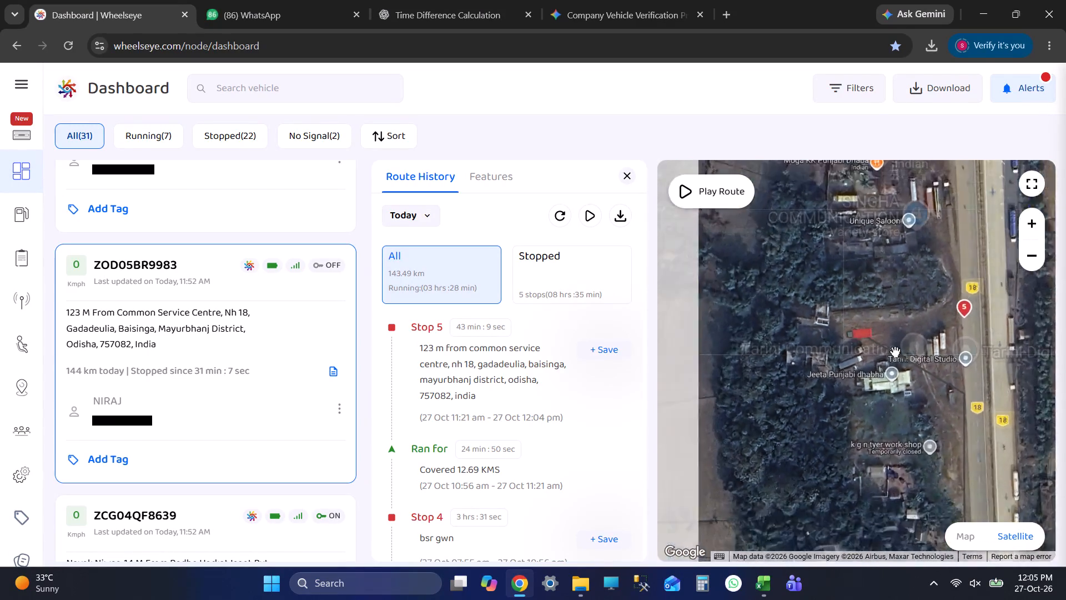
{"action": "scroll", "coordinate": [895, 352], "scroll_direction": "down", "scroll_amount": 19}
{"action": "scroll", "coordinate": [895, 352], "scroll_direction": "up", "scroll_amount": 1}
{"action": "scroll", "coordinate": [895, 352], "scroll_direction": "down", "scroll_amount": 1}
{"action": "scroll", "coordinate": [895, 352], "scroll_direction": "up", "scroll_amount": 1}
{"action": "scroll", "coordinate": [895, 352], "scroll_direction": "down", "scroll_amount": 3}
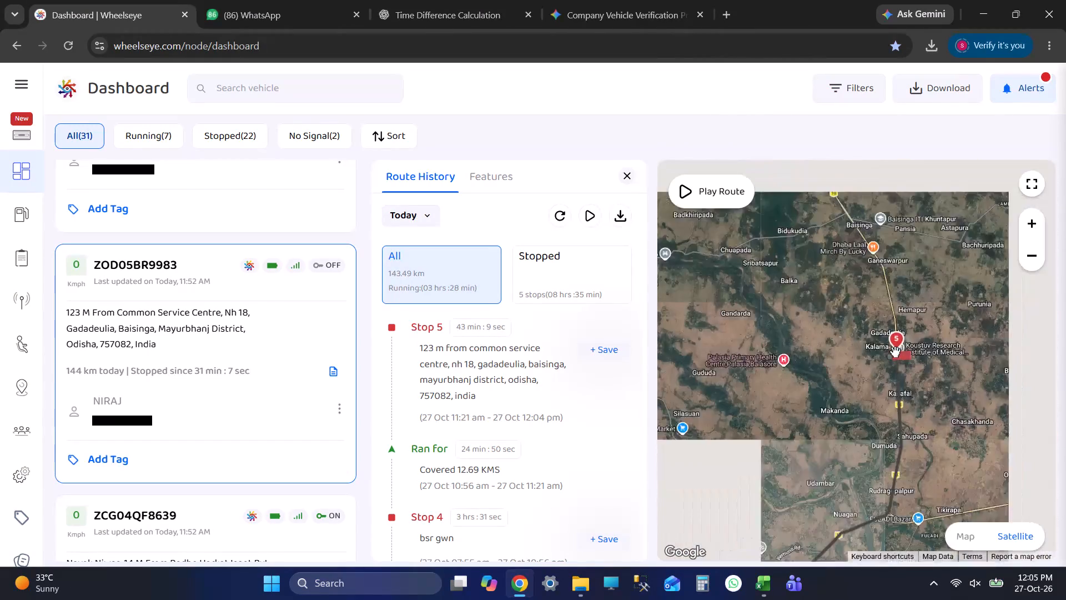
{"action": "scroll", "coordinate": [895, 352], "scroll_direction": "down", "scroll_amount": 1}
{"action": "scroll", "coordinate": [183, 351], "scroll_direction": "down", "scroll_amount": 1}
{"action": "scroll", "coordinate": [399, 399], "scroll_direction": "down", "scroll_amount": 2}
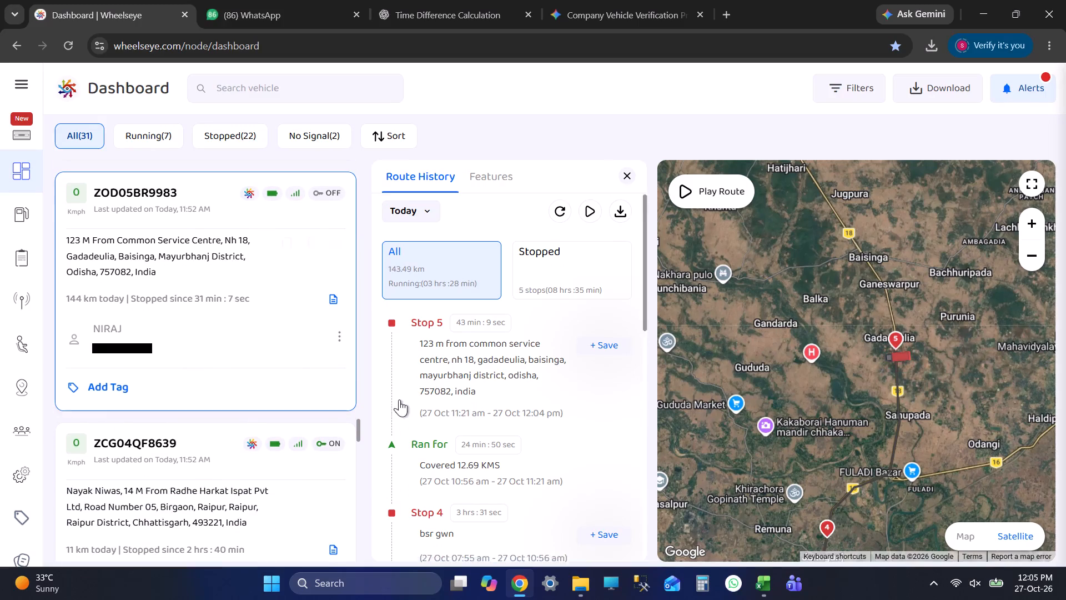
{"action": "scroll", "coordinate": [399, 399], "scroll_direction": "down", "scroll_amount": 2}
{"action": "left_click", "coordinate": [480, 257]}
{"action": "scroll", "coordinate": [500, 356], "scroll_direction": "down", "scroll_amount": 2}
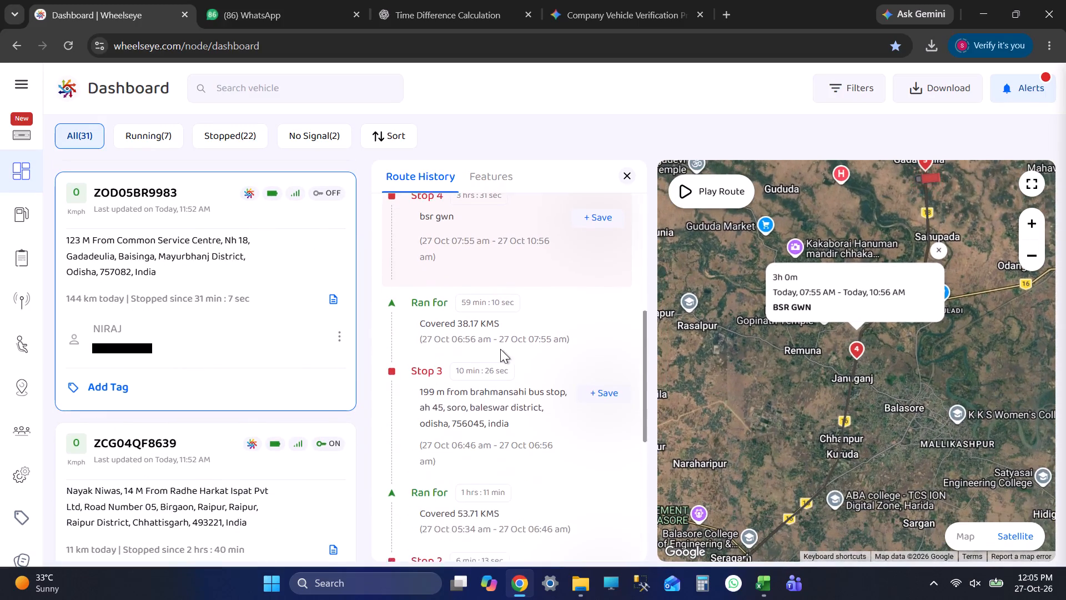
{"action": "scroll", "coordinate": [501, 344], "scroll_direction": "up", "scroll_amount": 8}
{"action": "scroll", "coordinate": [501, 344], "scroll_direction": "down", "scroll_amount": 13}
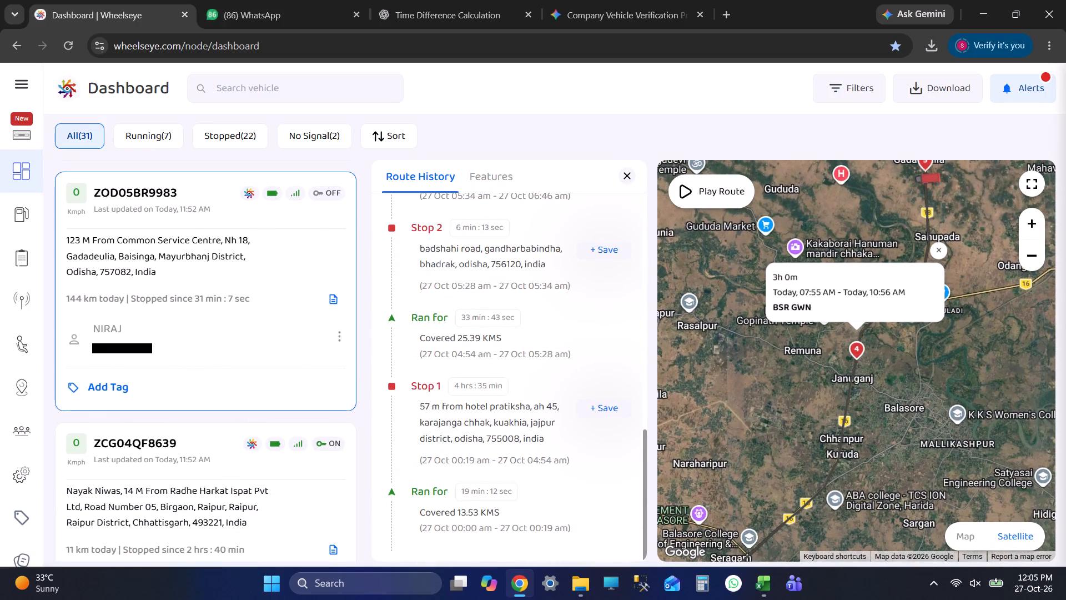
{"action": "scroll", "coordinate": [501, 344], "scroll_direction": "down", "scroll_amount": 2}
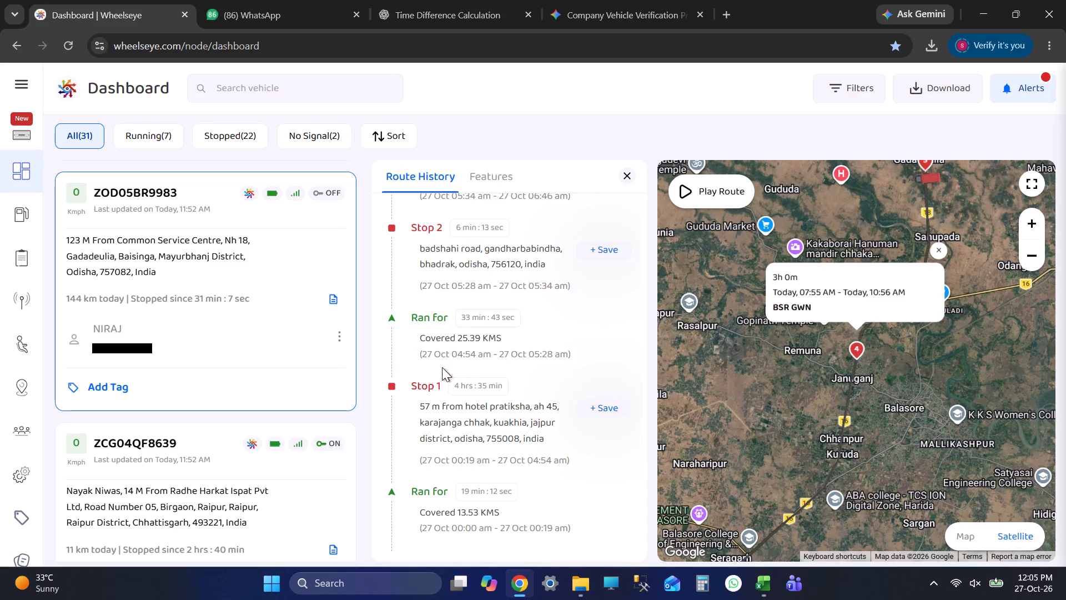
{"action": "scroll", "coordinate": [468, 280], "scroll_direction": "up", "scroll_amount": 2}
{"action": "scroll", "coordinate": [468, 280], "scroll_direction": "down", "scroll_amount": 2}
{"action": "scroll", "coordinate": [468, 280], "scroll_direction": "up", "scroll_amount": 12}
{"action": "scroll", "coordinate": [468, 280], "scroll_direction": "down", "scroll_amount": 1}
{"action": "scroll", "coordinate": [468, 280], "scroll_direction": "up", "scroll_amount": 1}
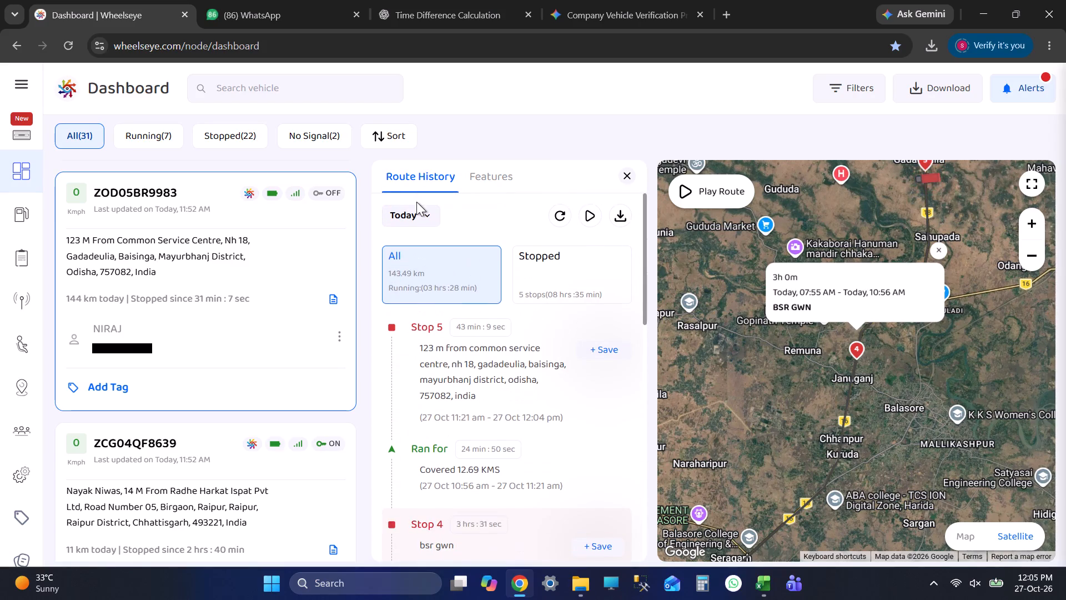
{"action": "left_click", "coordinate": [406, 217]}
{"action": "left_click", "coordinate": [434, 321]}
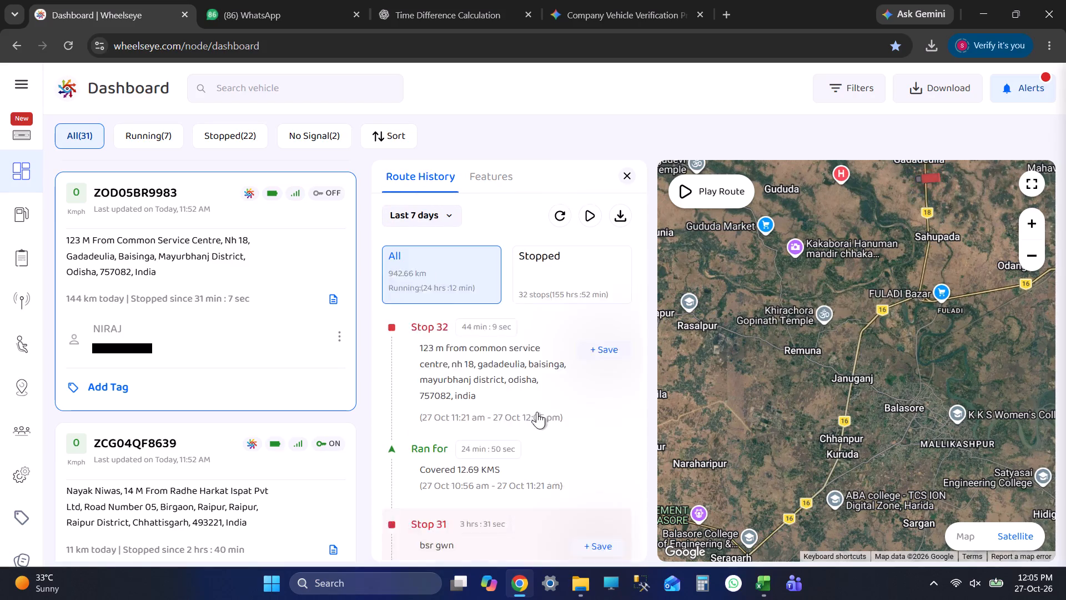
{"action": "scroll", "coordinate": [544, 426], "scroll_direction": "down", "scroll_amount": 5}
{"action": "left_click", "coordinate": [545, 379]}
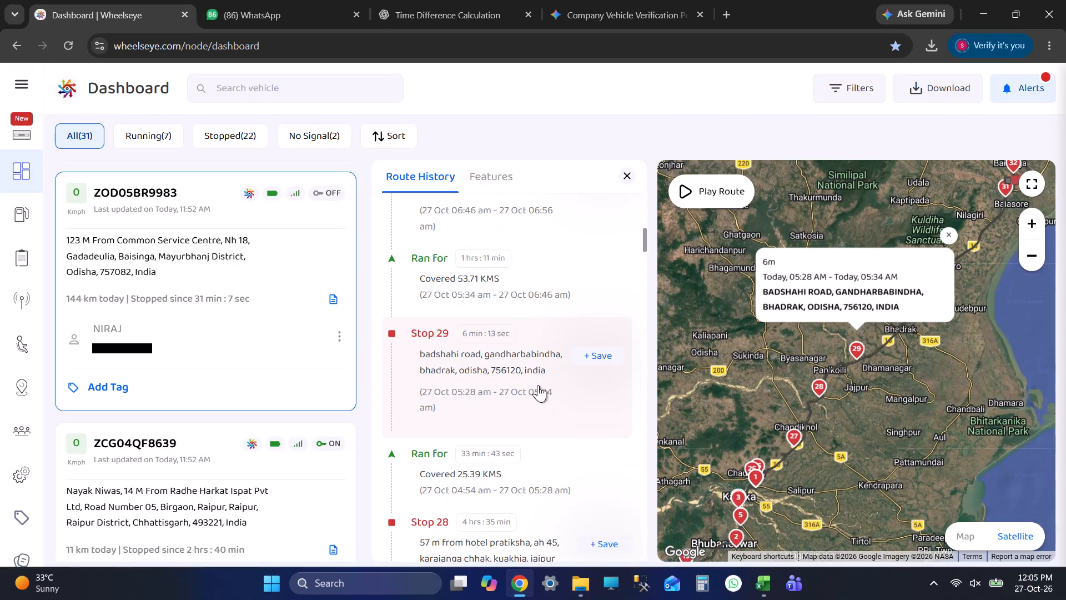
{"action": "scroll", "coordinate": [538, 405], "scroll_direction": "down", "scroll_amount": 8}
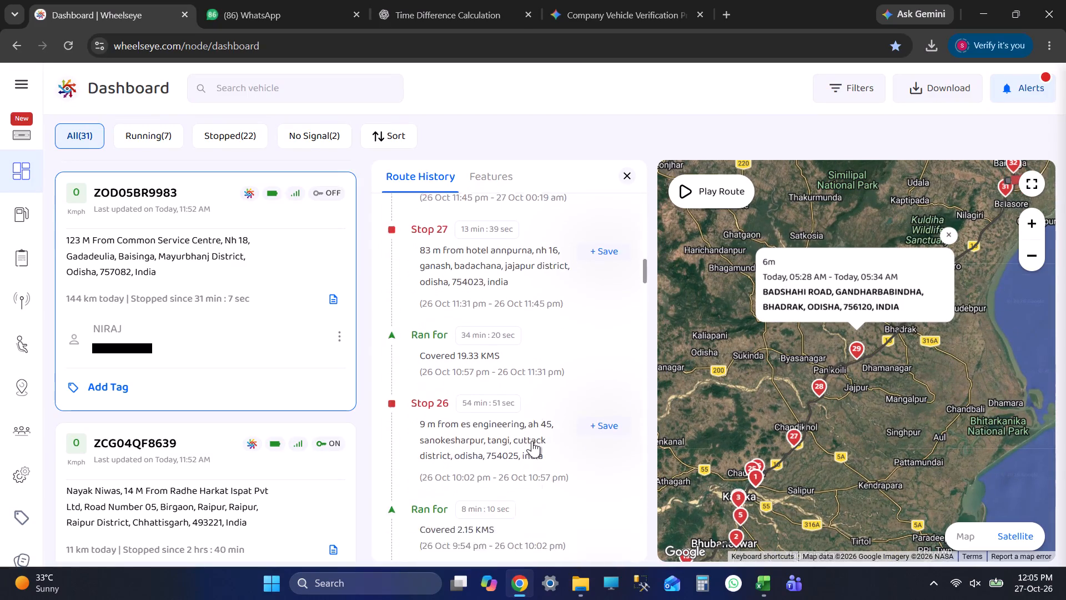
{"action": "scroll", "coordinate": [532, 441], "scroll_direction": "down", "scroll_amount": 4}
{"action": "left_click", "coordinate": [537, 414]}
{"action": "scroll", "coordinate": [533, 414], "scroll_direction": "up", "scroll_amount": 3}
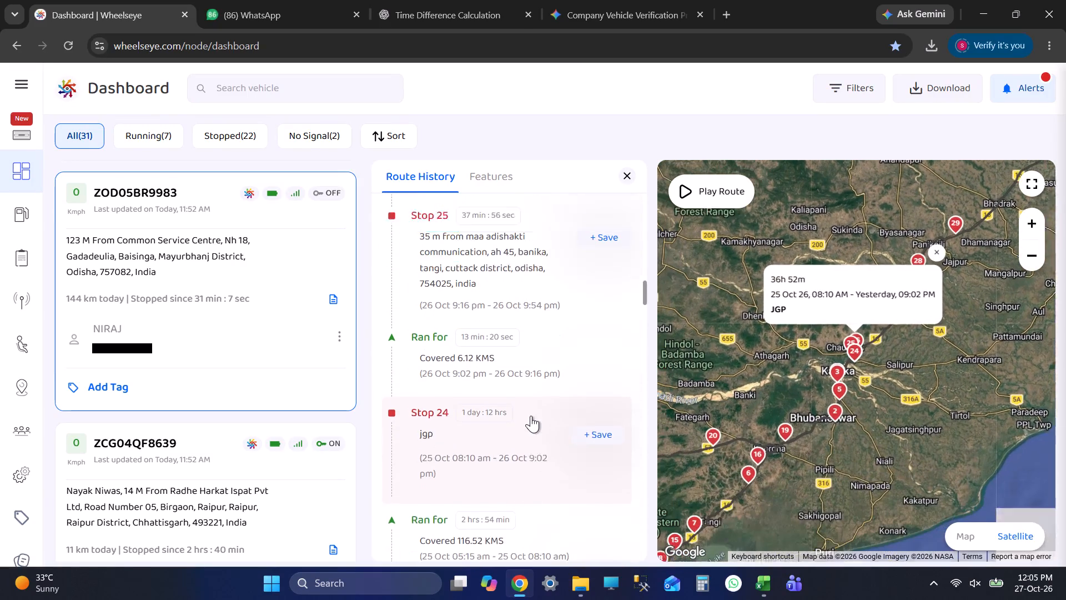
{"action": "left_click", "coordinate": [531, 416]}
{"action": "scroll", "coordinate": [531, 416], "scroll_direction": "up", "scroll_amount": 3}
{"action": "left_click", "coordinate": [531, 416]}
{"action": "scroll", "coordinate": [531, 416], "scroll_direction": "up", "scroll_amount": 3}
{"action": "left_click", "coordinate": [531, 416]}
{"action": "scroll", "coordinate": [531, 416], "scroll_direction": "up", "scroll_amount": 8}
{"action": "scroll", "coordinate": [531, 416], "scroll_direction": "down", "scroll_amount": 1}
{"action": "scroll", "coordinate": [531, 416], "scroll_direction": "up", "scroll_amount": 4}
{"action": "scroll", "coordinate": [529, 416], "scroll_direction": "down", "scroll_amount": 1}
{"action": "scroll", "coordinate": [528, 416], "scroll_direction": "up", "scroll_amount": 10}
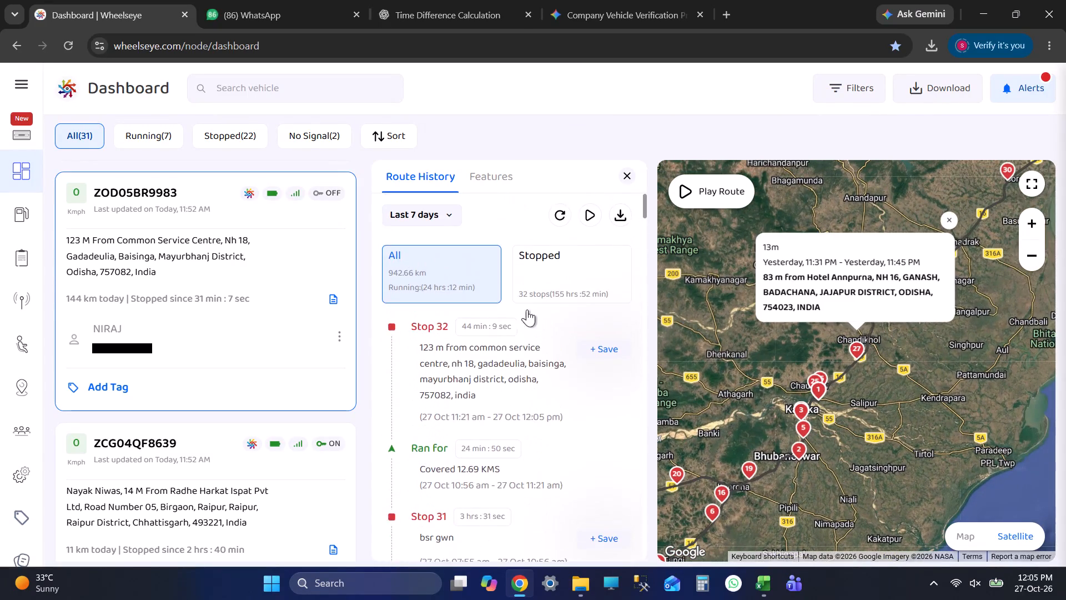
In File Explorer, open the OCT folder inside DAILY LORRY TRIPS and duplicate the 26.10.2026 workbook there.
{"action": "key", "text": "alt+Tab"}
{"action": "key", "text": "alt+Tab"}
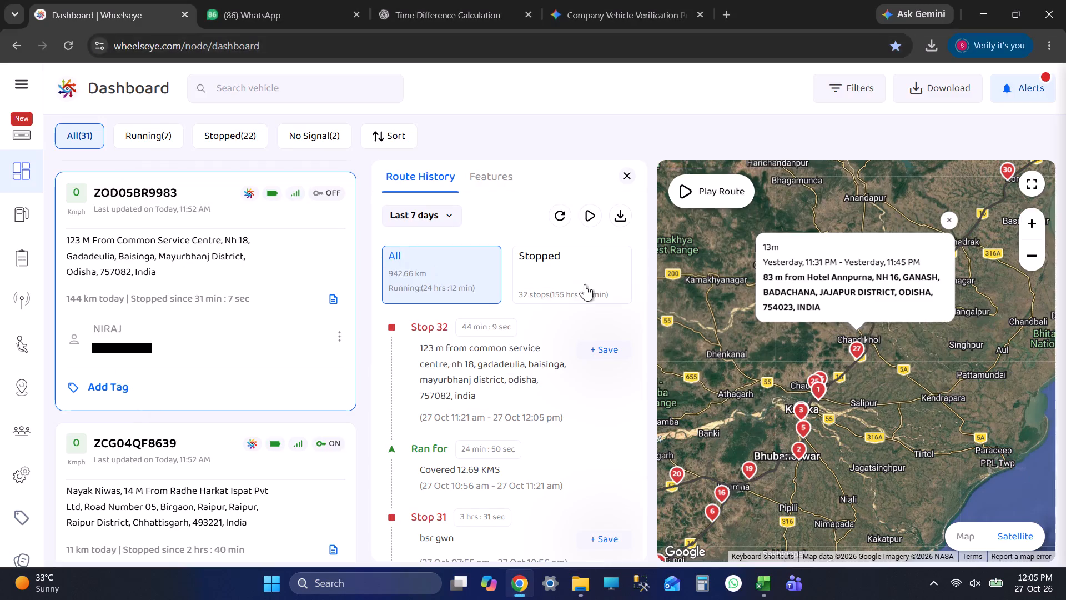
{"action": "key", "text": "alt+Tab"}
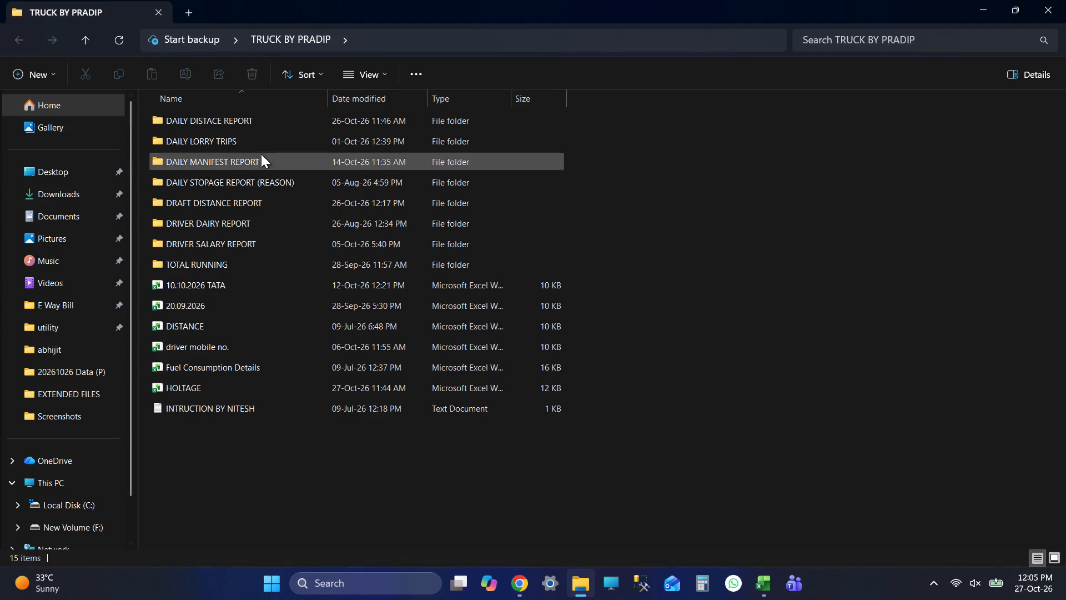
{"action": "double_click", "coordinate": [223, 139]}
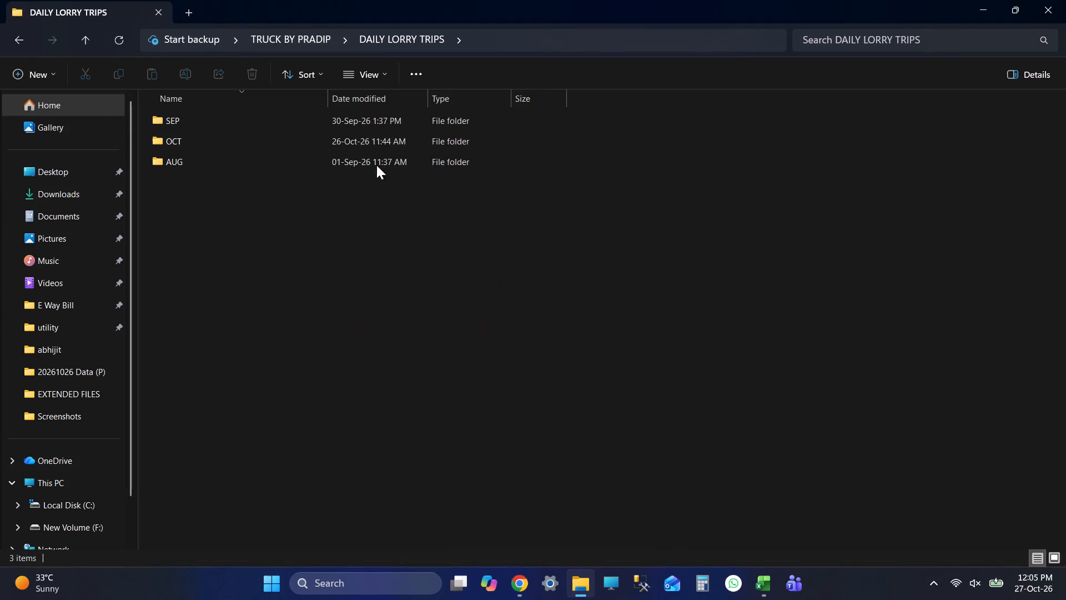
{"action": "double_click", "coordinate": [243, 147]}
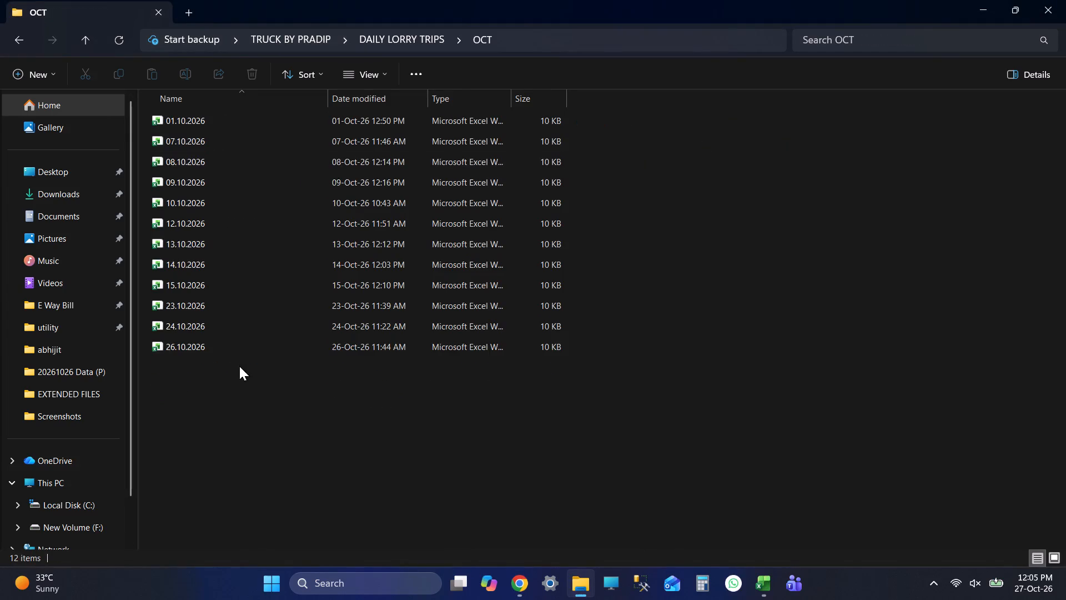
{"action": "left_click", "coordinate": [235, 342]}
{"action": "key", "text": "ctrl+c"}
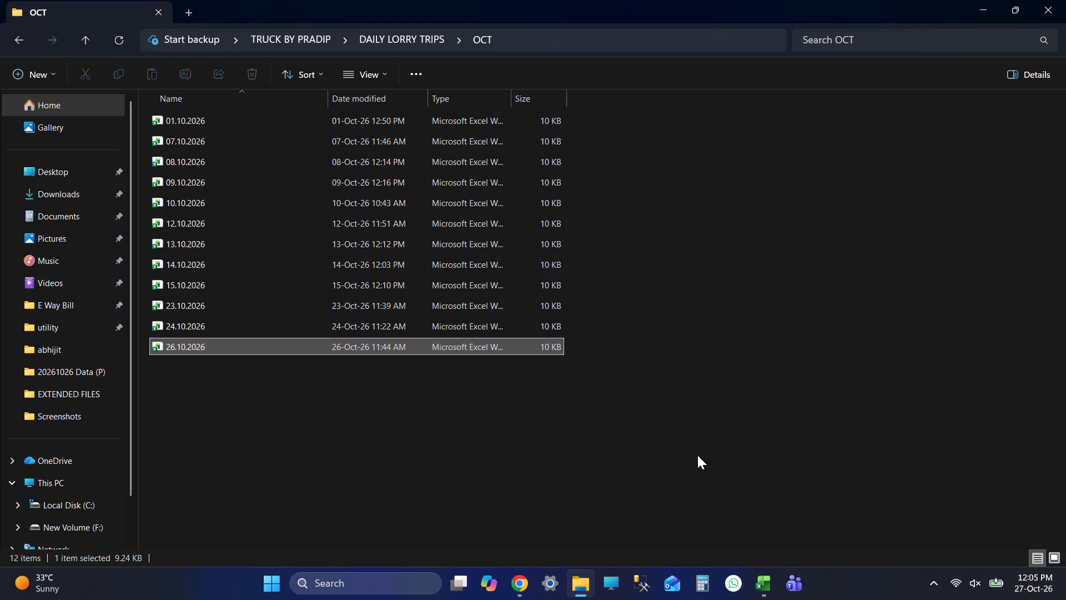
{"action": "key", "text": "ctrl+v"}
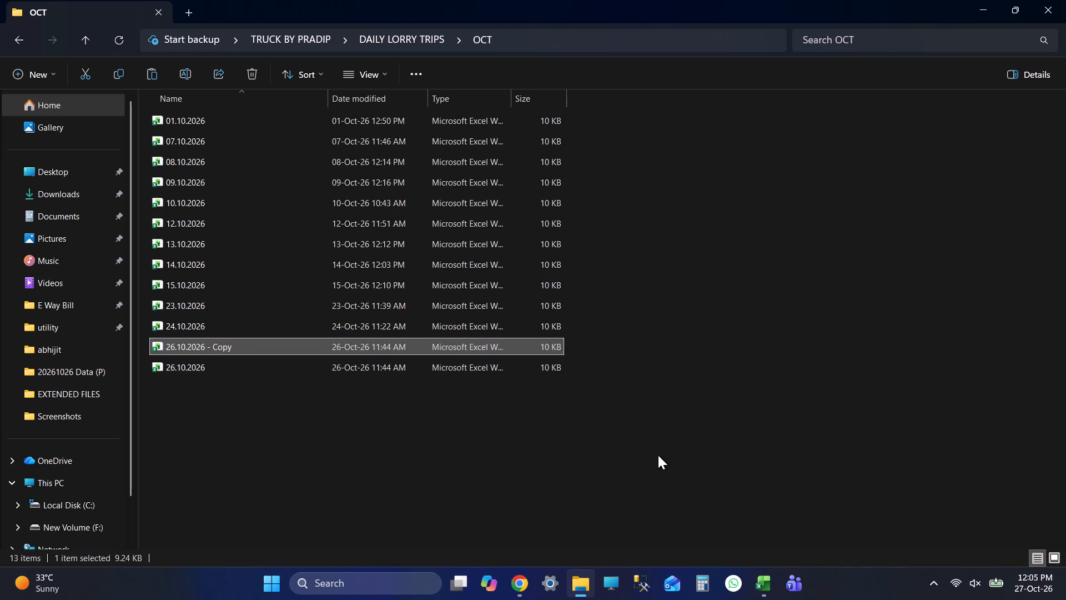
Rename the copied workbook as 27.10.2026.
{"action": "key", "text": "F2"}
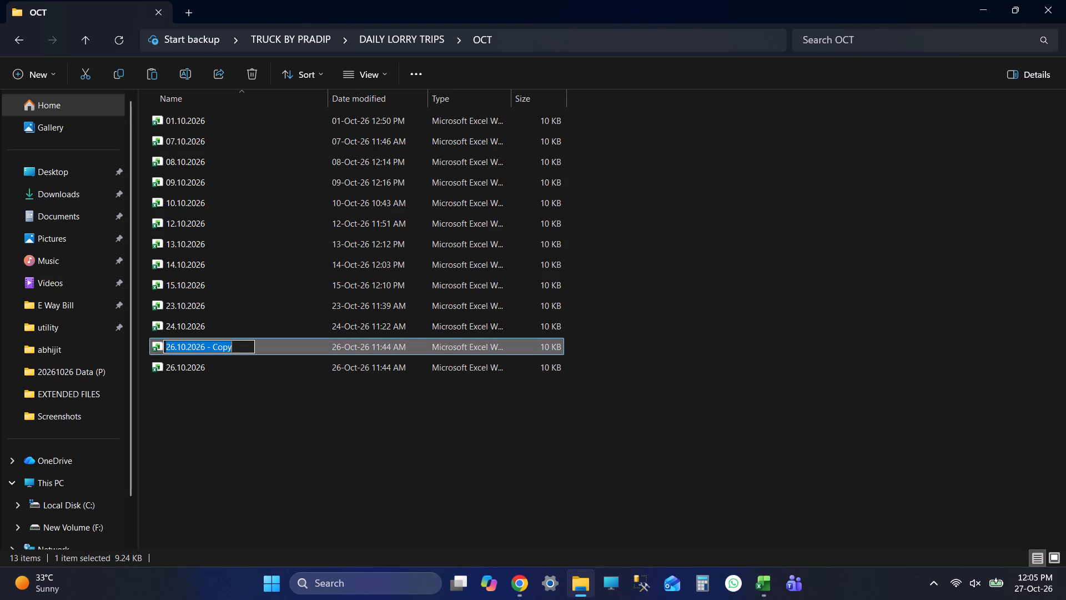
{"action": "left_click", "coordinate": [234, 347]}
{"action": "key", "text": "BackSpace"}
{"action": "key", "text": "BackSpace"}
{"action": "key", "text": "BackSpace"}
{"action": "key", "text": "BackSpace"}
{"action": "key", "text": "BackSpace"}
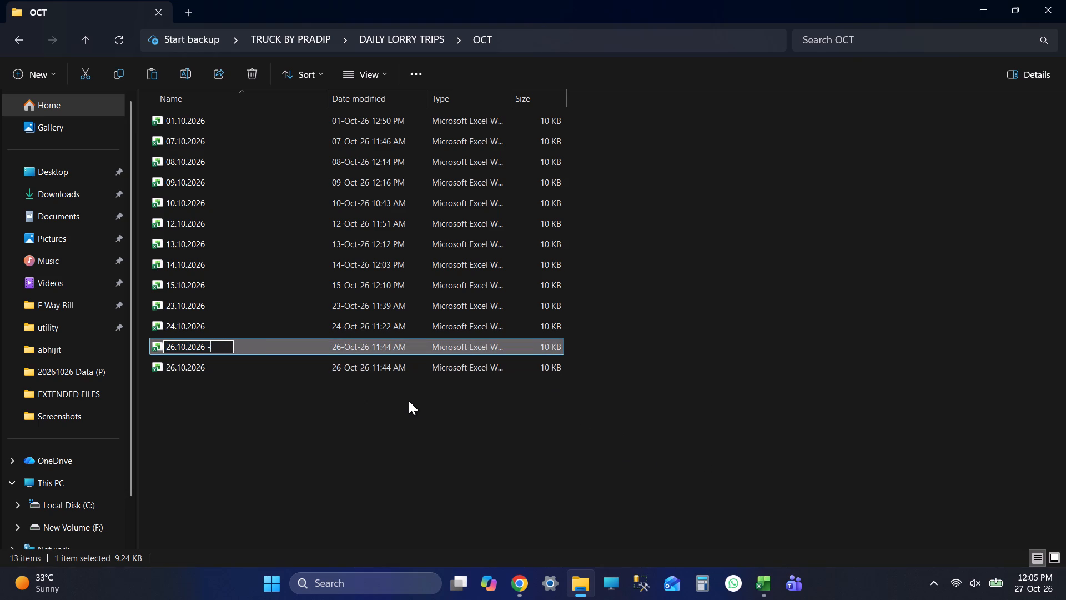
{"action": "key", "text": "BackSpace"}
{"action": "key", "text": "BackSpace"}
{"action": "key", "text": "ctrl+Left"}
{"action": "key", "text": "ctrl+Left"}
{"action": "key", "text": "ctrl+Left"}
{"action": "key", "text": "ctrl+Left"}
{"action": "key", "text": "Right"}
{"action": "key", "text": "Right"}
{"action": "key", "text": "BackSpace"}
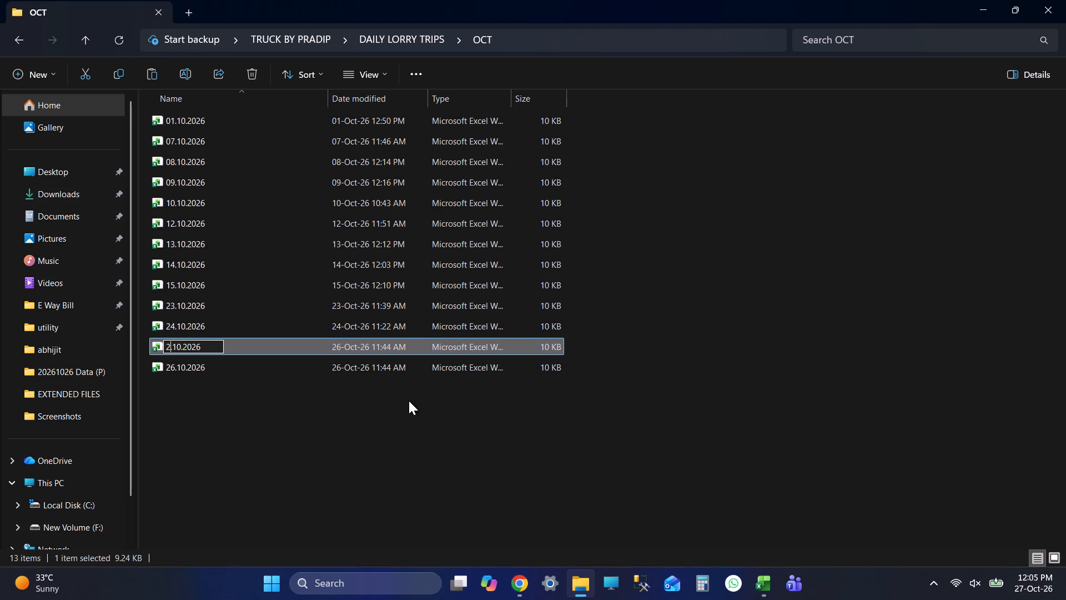
{"action": "key", "text": "7"}
{"action": "left_click", "coordinate": [323, 465]}
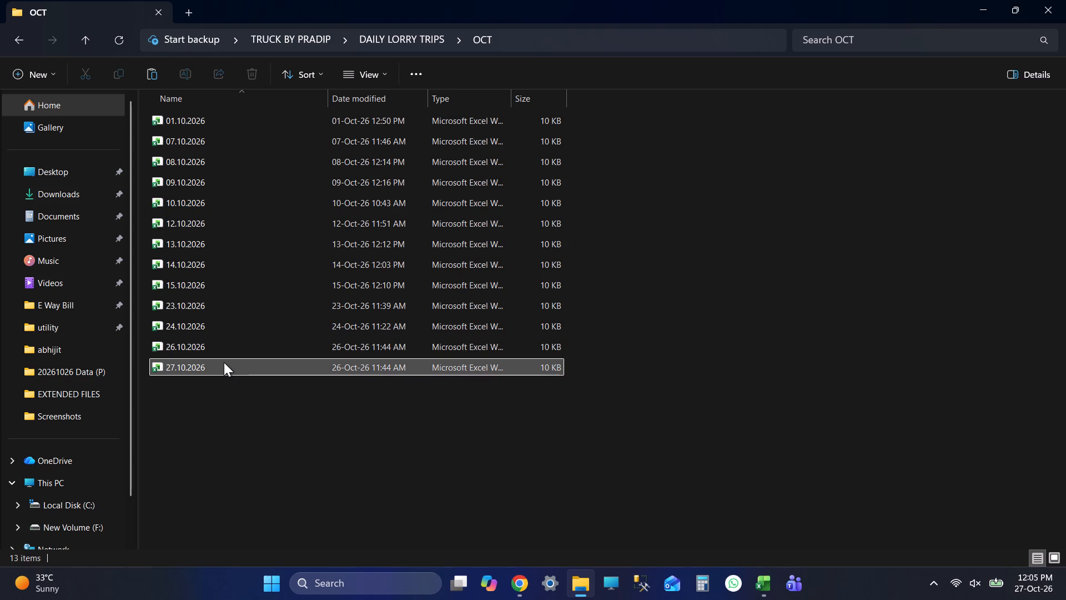
Open the 27.10.2026 workbook in Excel and dismiss the Office update dialog.
{"action": "double_click", "coordinate": [224, 362]}
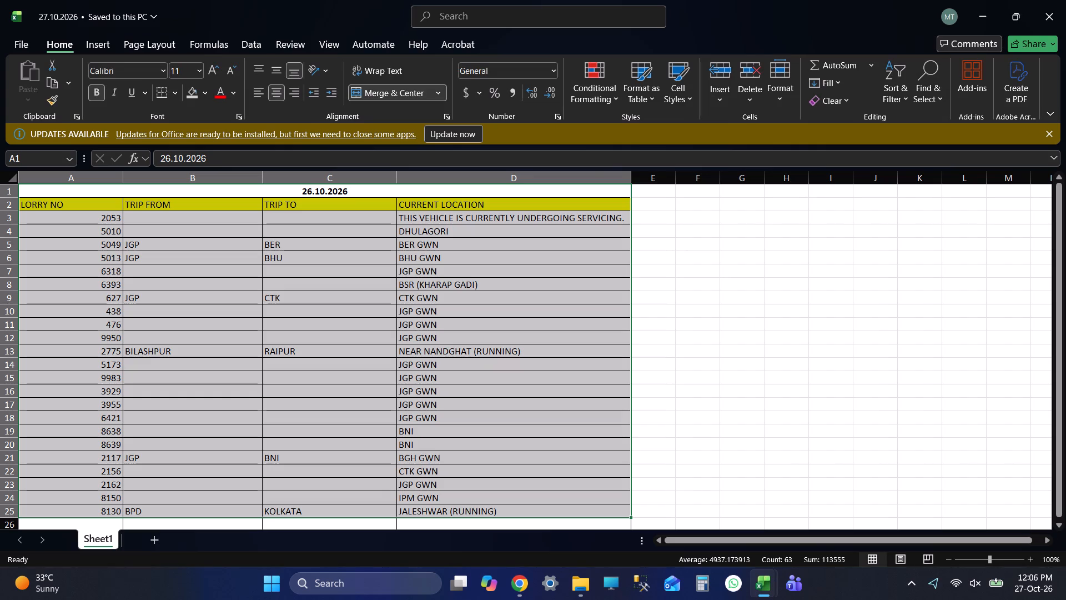
{"action": "left_click", "coordinate": [457, 133]}
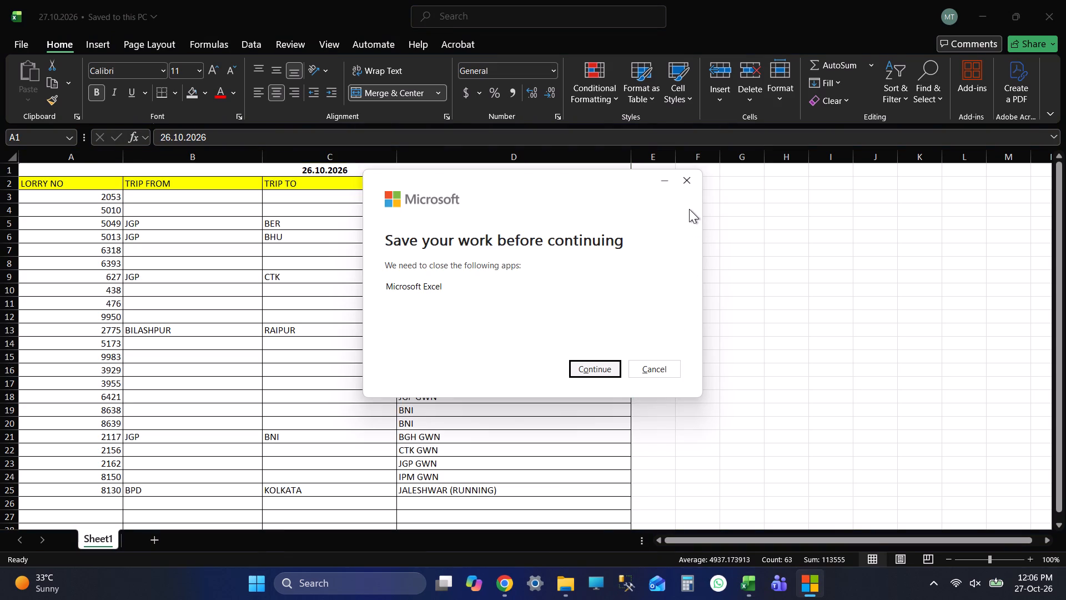
{"action": "left_click", "coordinate": [682, 183]}
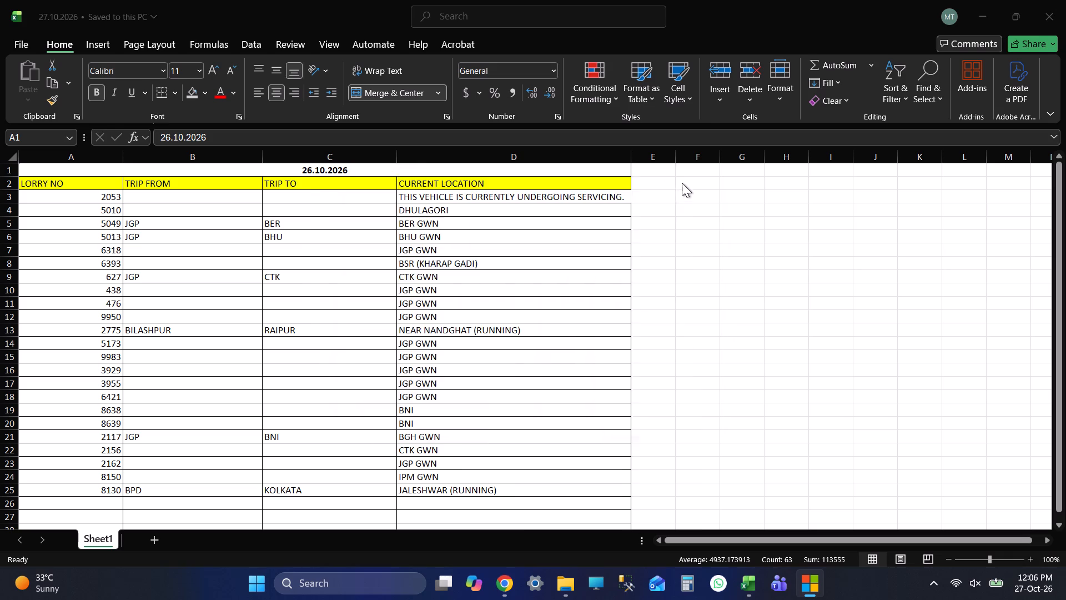
Clear the TRIP FROM, TRIP TO and CURRENT LOCATION entries of all lorries in rows 3 to 25 and save the workbook.
{"action": "left_click", "coordinate": [340, 319]}
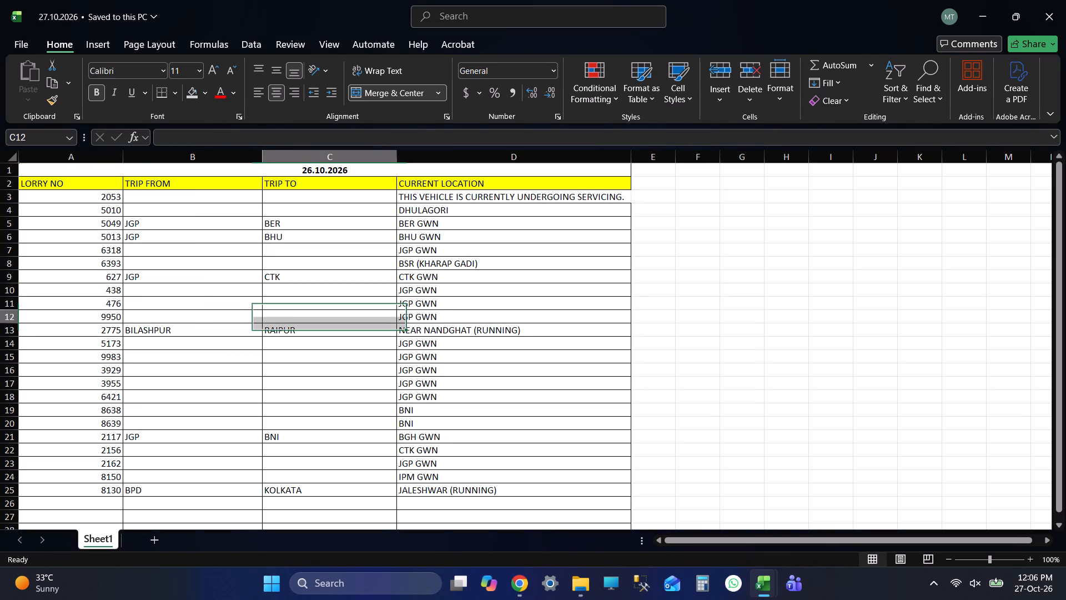
{"action": "left_click_drag", "start_coordinate": [209, 205], "coordinate": [354, 295]}
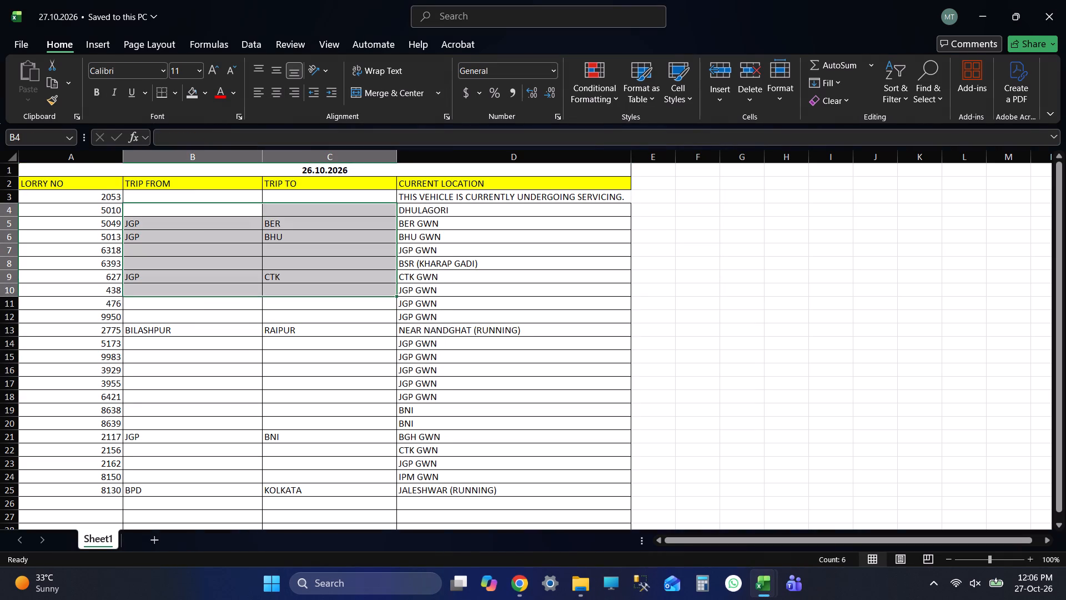
{"action": "left_click_drag", "start_coordinate": [177, 197], "coordinate": [505, 488]}
{"action": "key", "text": "Delete"}
{"action": "key", "text": "Up"}
{"action": "key", "text": "Down"}
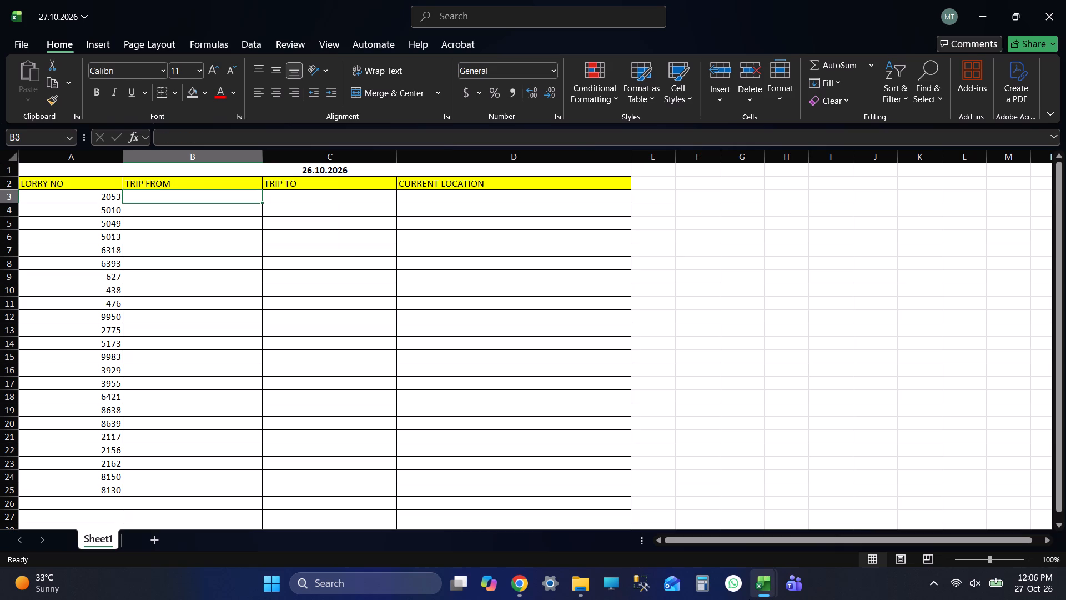
{"action": "key", "text": "ctrl+s"}
Switch to the mtpl_daily_trip_updated 26 oct workbook.
{"action": "key", "text": "alt+Tab"}
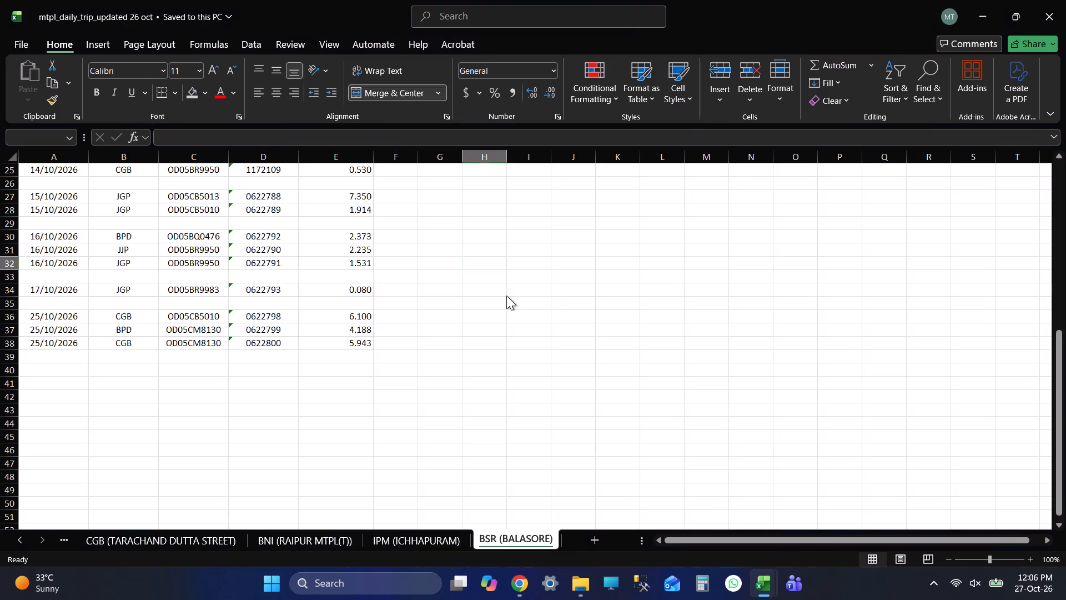
{"action": "key", "text": "alt+Tab"}
{"action": "key", "text": "alt+Tab"}
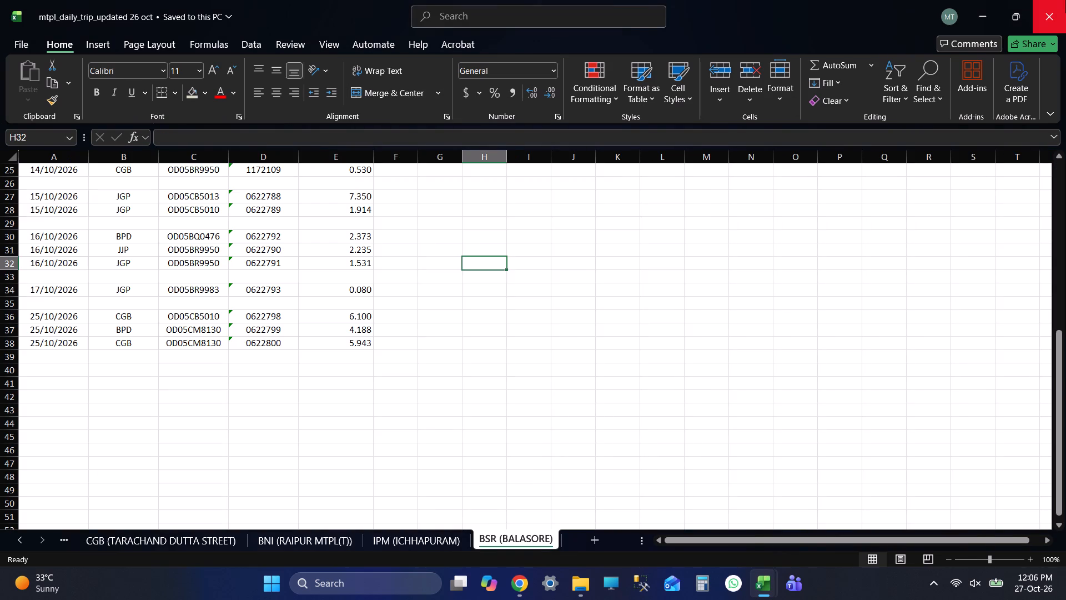
Close the mtpl_daily_trip_updated 26 oct workbook.
{"action": "left_click", "coordinate": [1065, 0]}
Switch to the Wheelseye dashboard in Chrome and search for the vehicle with number 2053.
{"action": "key", "text": "alt+Tab"}
{"action": "key", "text": "alt+Tab"}
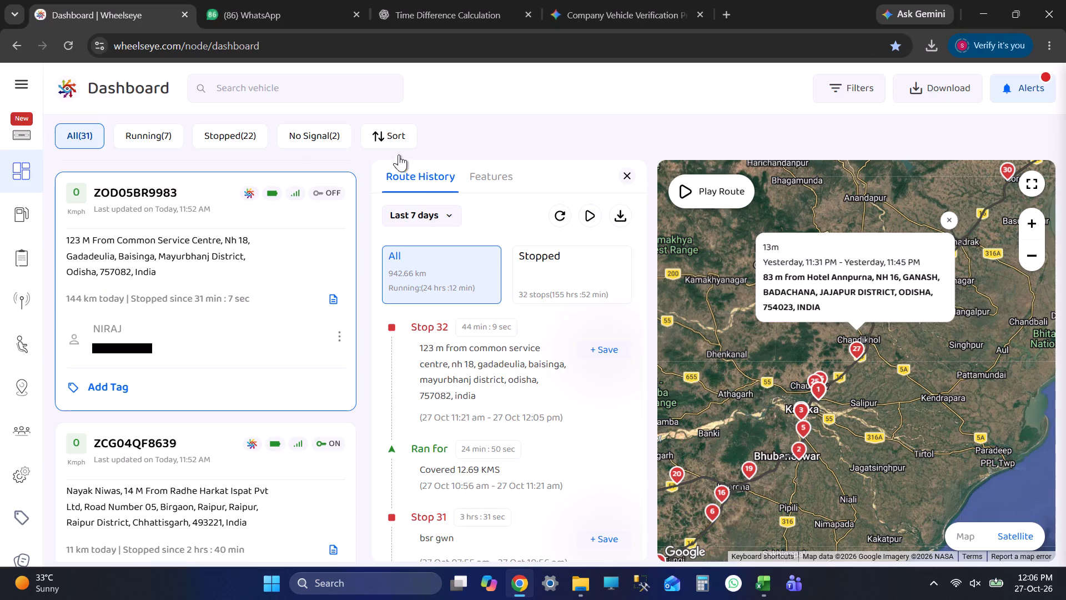
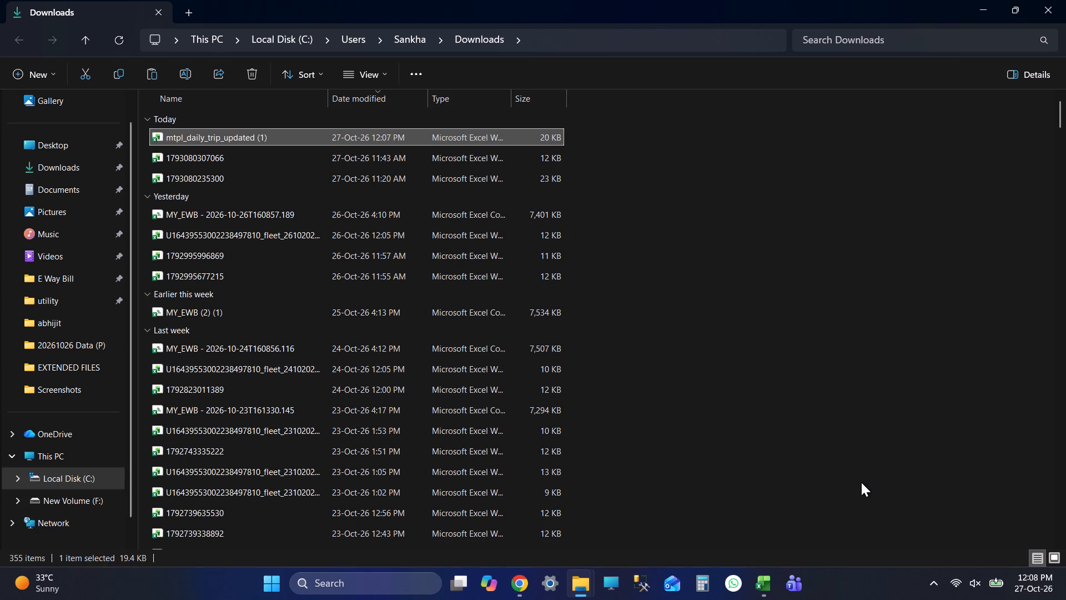
Move the downloaded mtpl_daily_trip_updated (1) workbook into the oct folder of TRUCK BY PRADIP's DAILY MANIFEST REPORT.
{"action": "key", "text": "ctrl+x"}
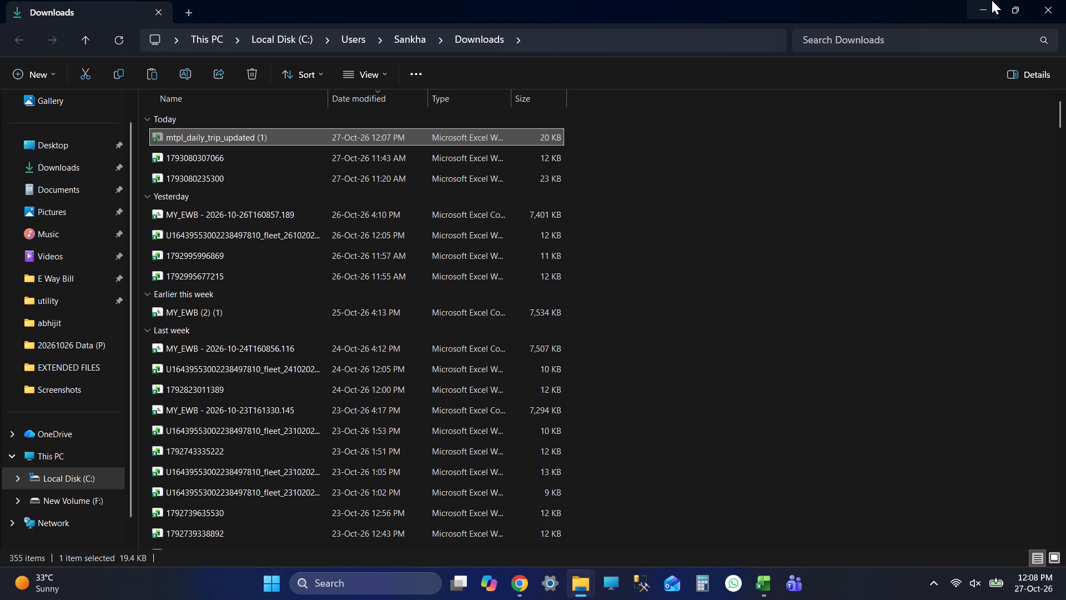
{"action": "triple_click", "coordinate": [992, 0]}
{"action": "left_click", "coordinate": [992, 0]}
{"action": "double_click", "coordinate": [356, 286]}
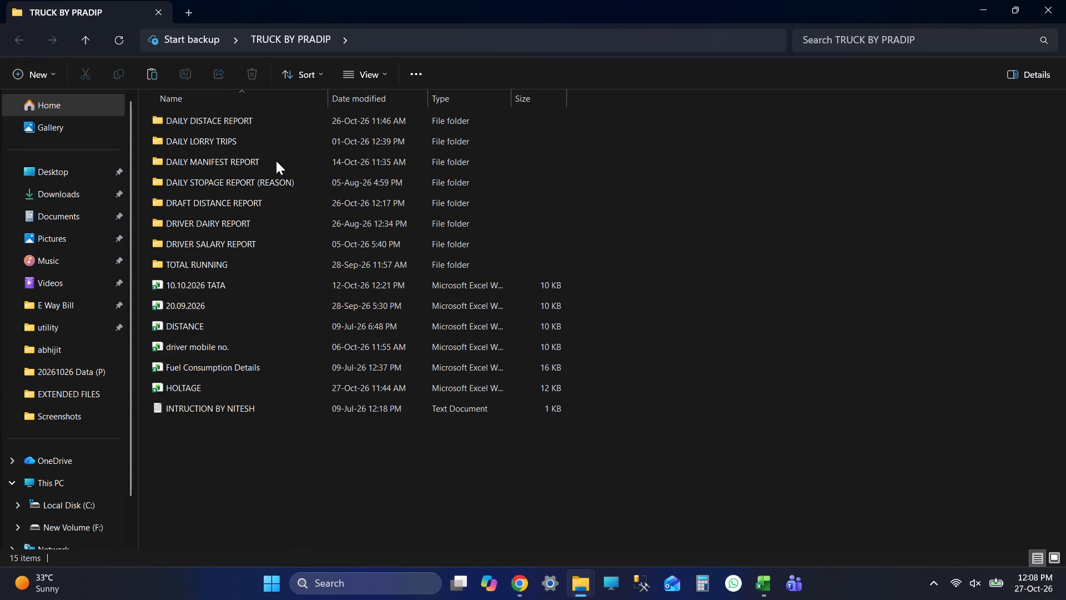
{"action": "double_click", "coordinate": [276, 161]}
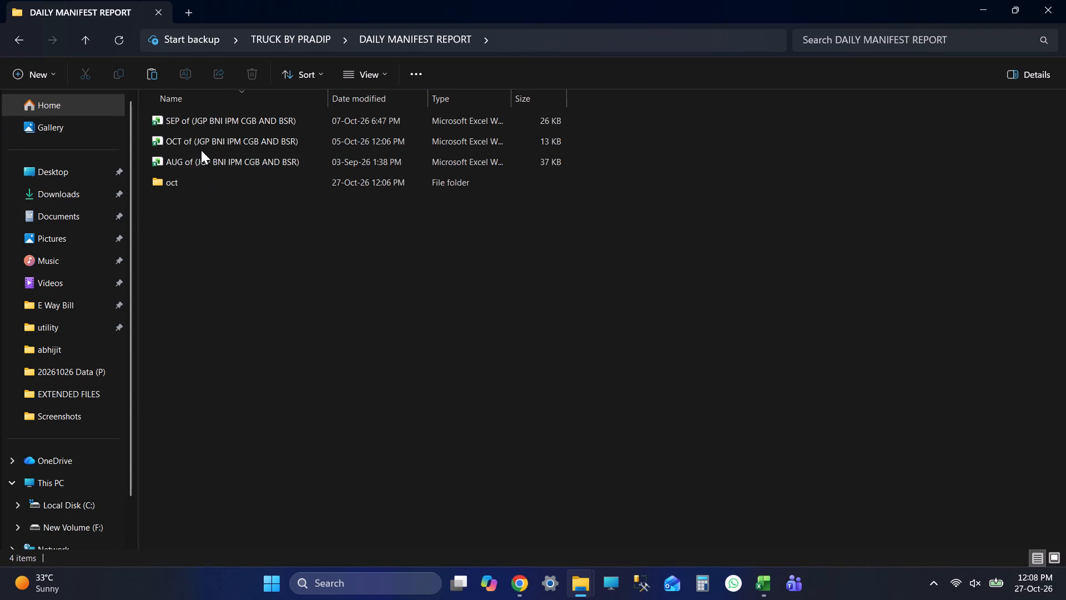
{"action": "double_click", "coordinate": [225, 181]}
{"action": "key", "text": "ctrl+v"}
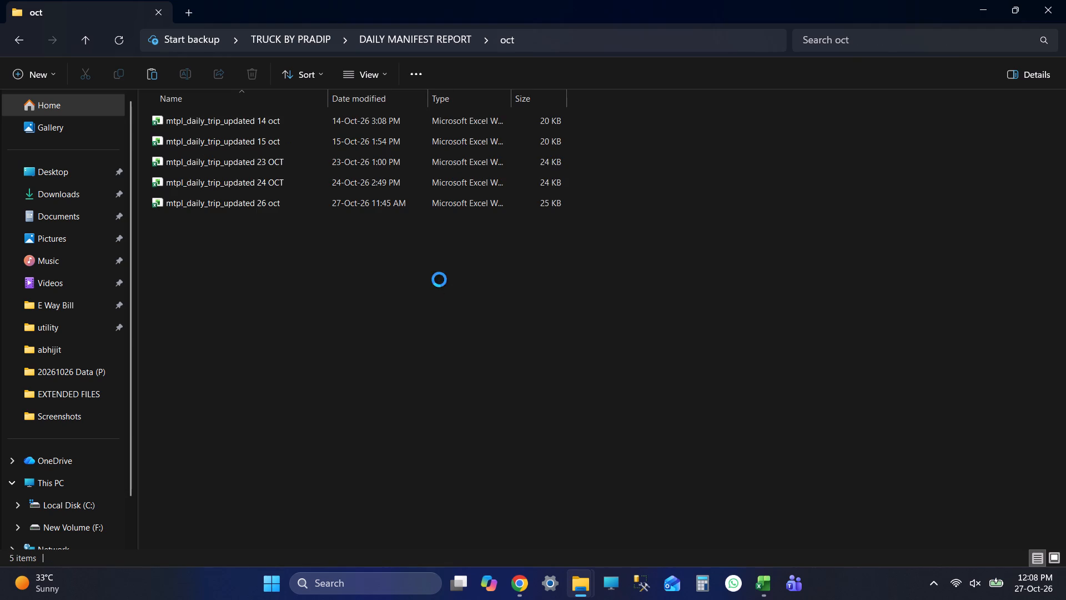
Rename the moved workbook as mtpl_daily_trip_updated 27 OCT.
{"action": "key", "text": "F2"}
{"action": "left_click", "coordinate": [269, 224]}
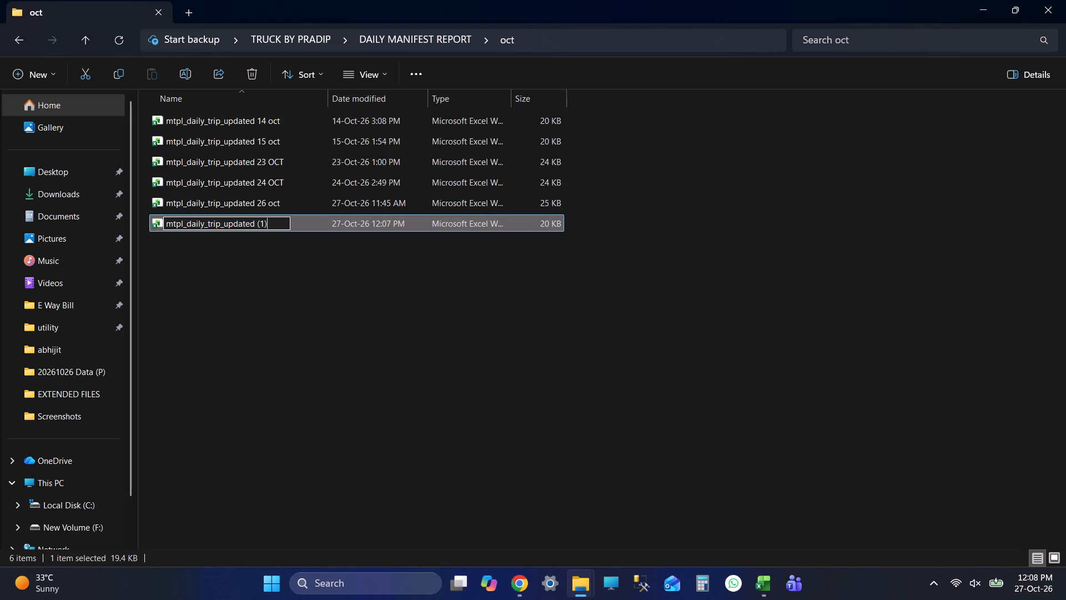
{"action": "key", "text": "BackSpace"}
{"action": "key", "text": "BackSpace"}
{"action": "key", "text": "BackSpace"}
{"action": "type", "text": "27"}
{"action": "key", "text": "space"}
{"action": "type", "text": "OCT"}
{"action": "left_click", "coordinate": [320, 296]}
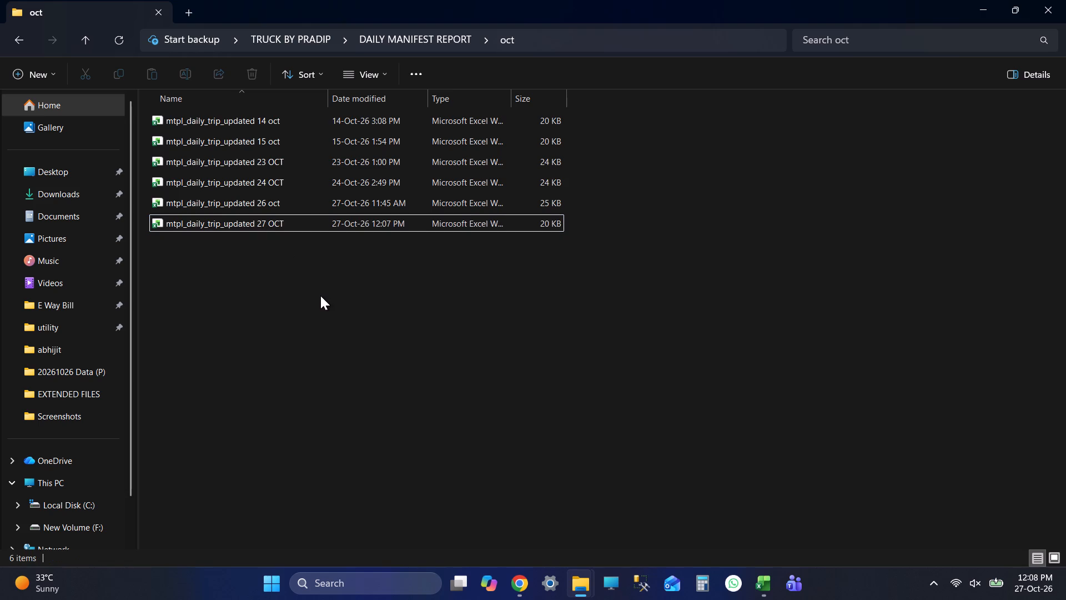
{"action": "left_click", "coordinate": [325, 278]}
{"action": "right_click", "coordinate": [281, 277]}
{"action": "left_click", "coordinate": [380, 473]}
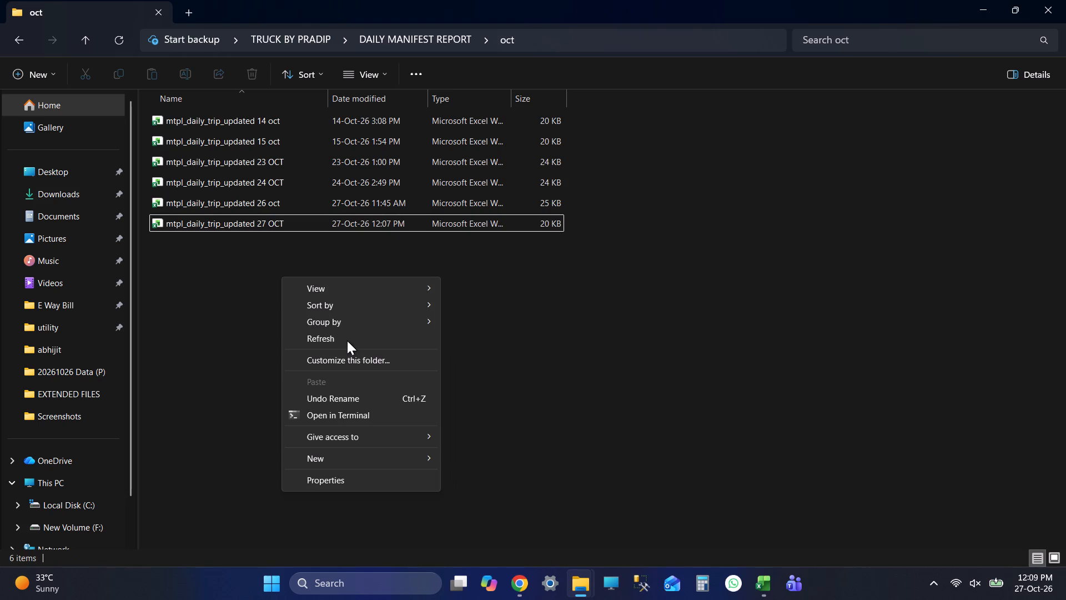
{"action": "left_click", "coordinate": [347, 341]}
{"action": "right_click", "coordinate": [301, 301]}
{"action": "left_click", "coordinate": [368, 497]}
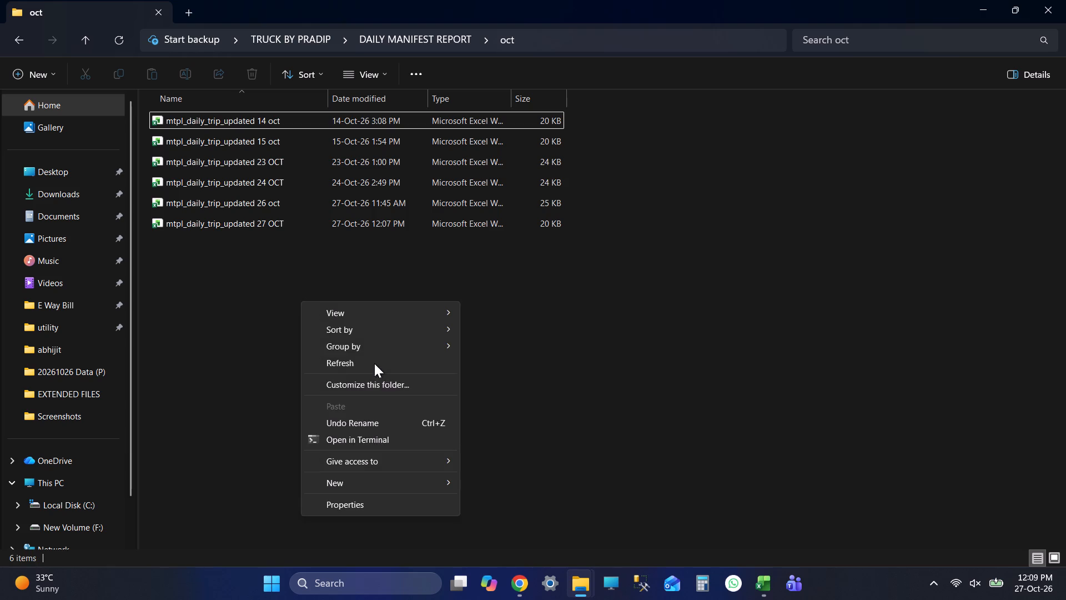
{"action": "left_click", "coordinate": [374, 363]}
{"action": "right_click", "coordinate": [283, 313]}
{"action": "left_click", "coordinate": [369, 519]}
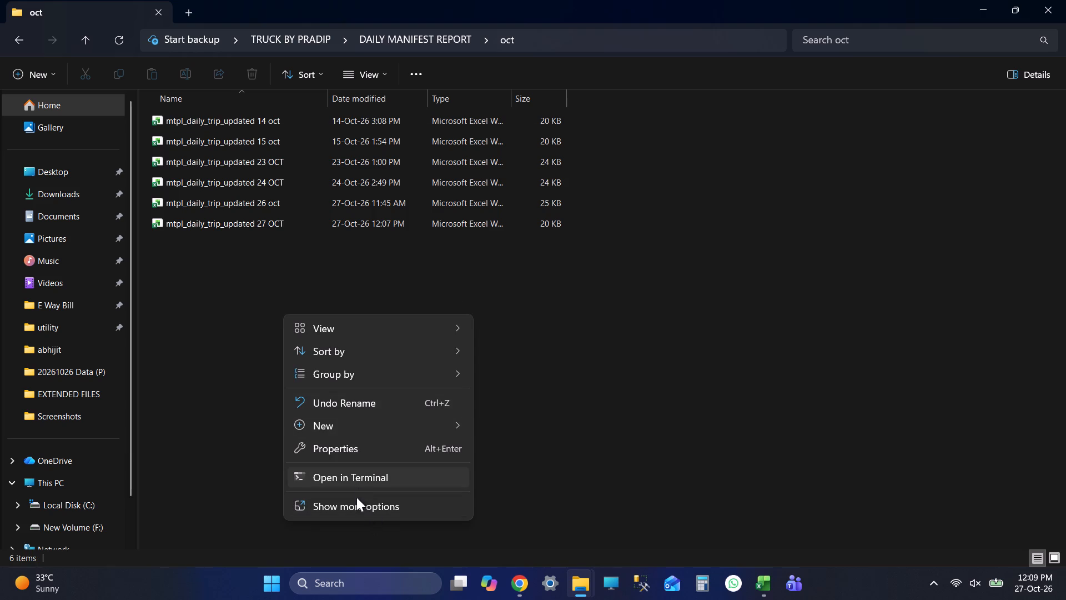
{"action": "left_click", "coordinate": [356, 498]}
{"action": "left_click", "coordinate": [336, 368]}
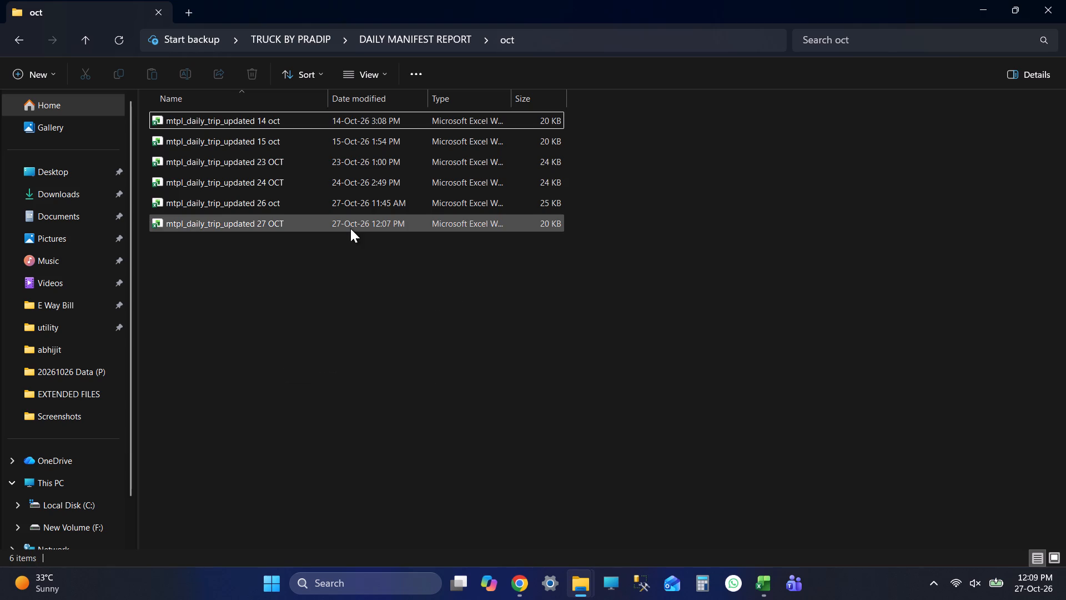
Open the mtpl_daily_trip_updated 27 OCT workbook in Excel, enable editing and dismiss the Office update notice.
{"action": "double_click", "coordinate": [340, 230]}
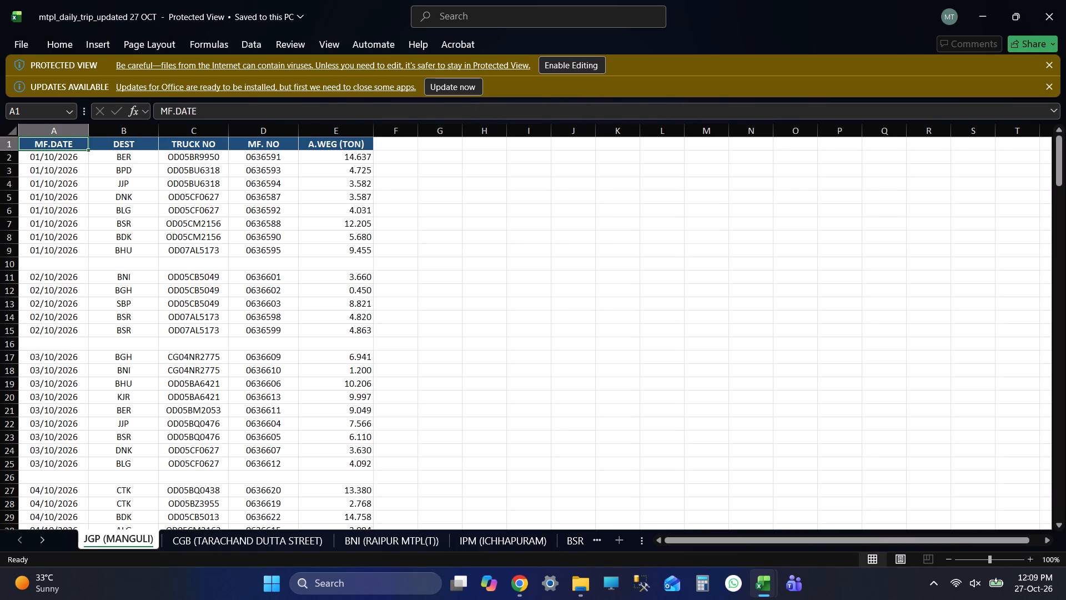
{"action": "left_click", "coordinate": [571, 61]}
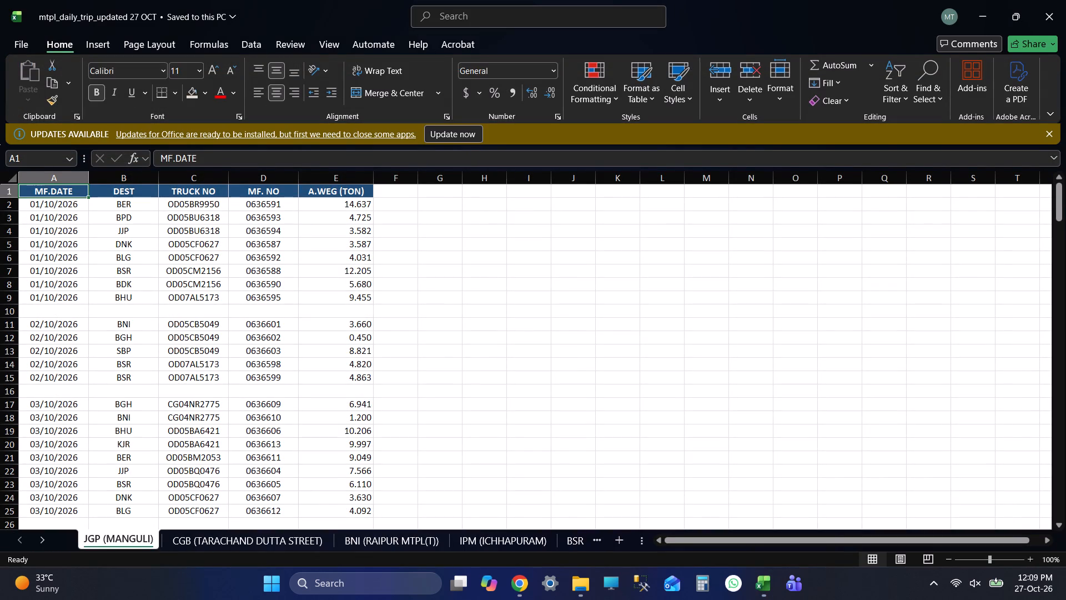
{"action": "left_click", "coordinate": [1048, 130]}
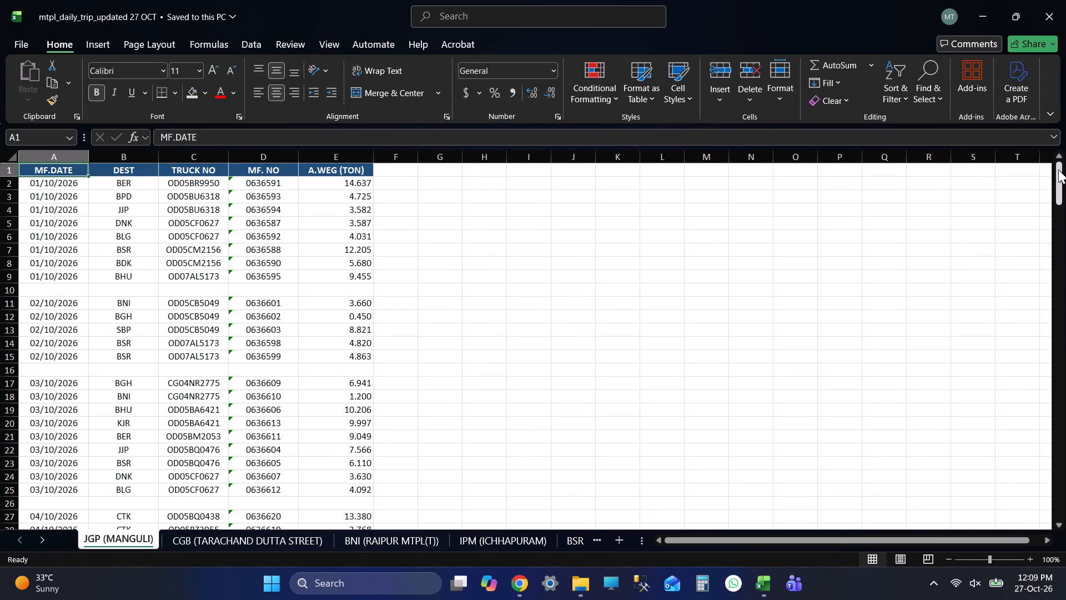
Check the 26/10/2026 entries at the end of the JGP (MANGULI) sheet and save the workbook.
{"action": "left_click_drag", "start_coordinate": [1058, 169], "coordinate": [1047, 523]}
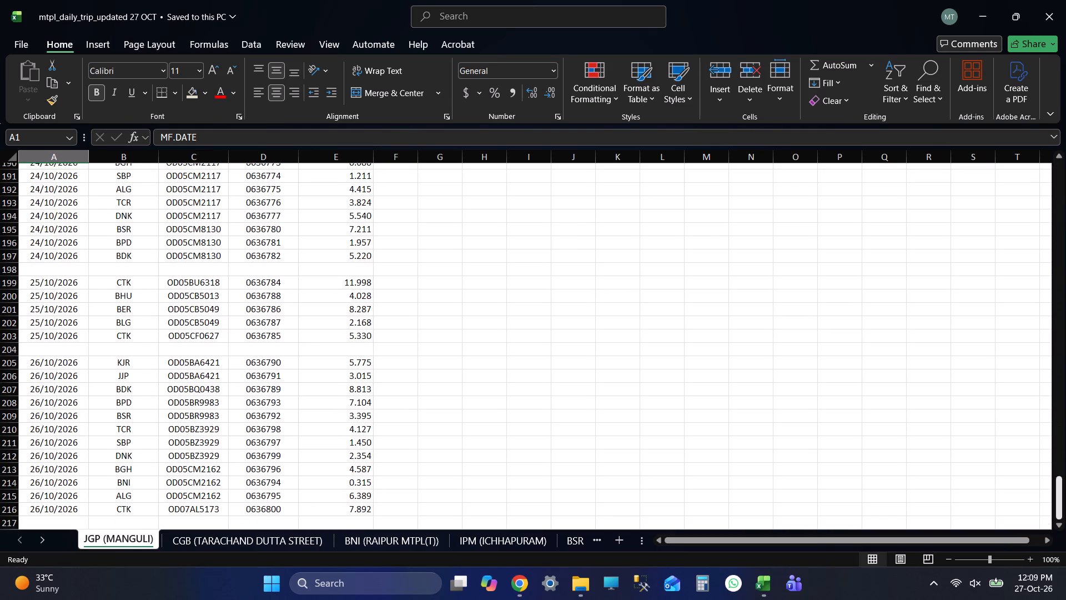
{"action": "scroll", "coordinate": [299, 431], "scroll_direction": "down", "scroll_amount": 7}
{"action": "scroll", "coordinate": [299, 432], "scroll_direction": "up", "scroll_amount": 3}
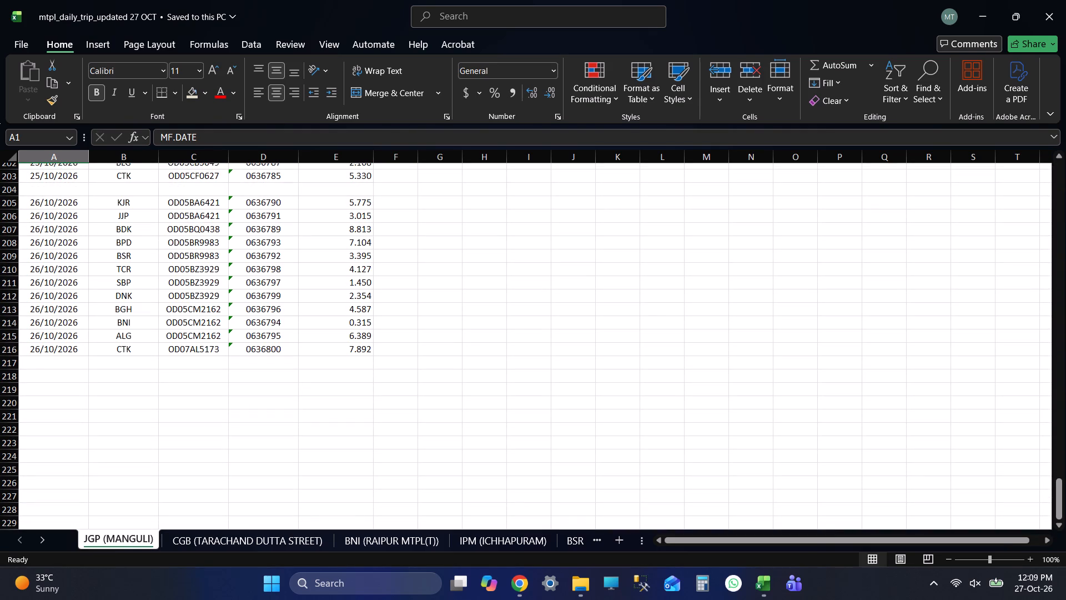
{"action": "left_click_drag", "start_coordinate": [53, 226], "coordinate": [356, 348]}
{"action": "left_click", "coordinate": [300, 257]}
{"action": "scroll", "coordinate": [349, 304], "scroll_direction": "up", "scroll_amount": 5}
{"action": "scroll", "coordinate": [349, 313], "scroll_direction": "down", "scroll_amount": 4}
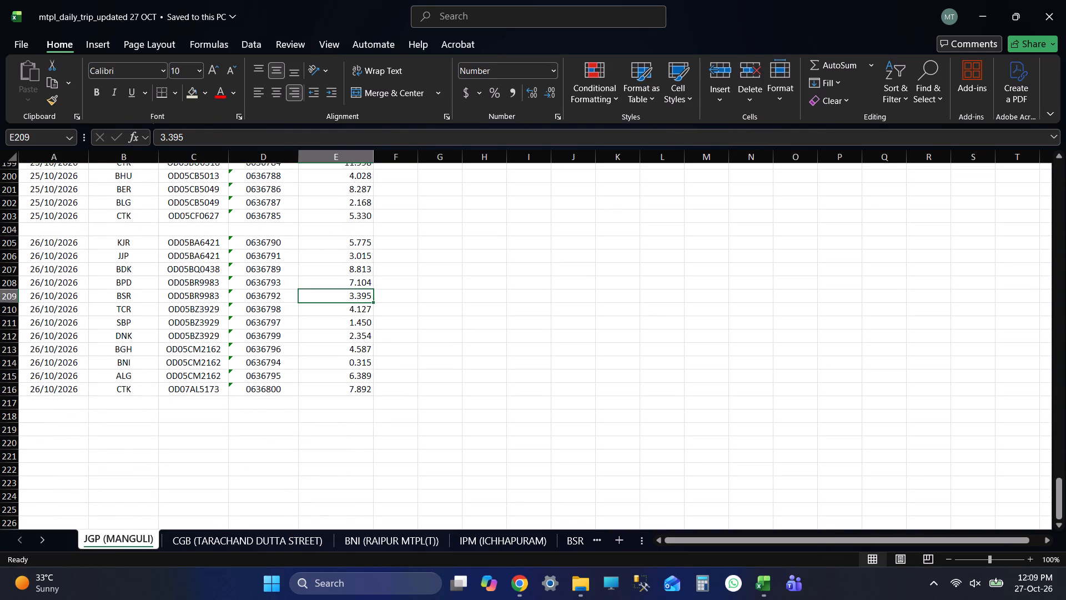
{"action": "key", "text": "ctrl+s"}
Close the oct and OCT folder windows in File Explorer.
{"action": "key", "text": "alt+Tab"}
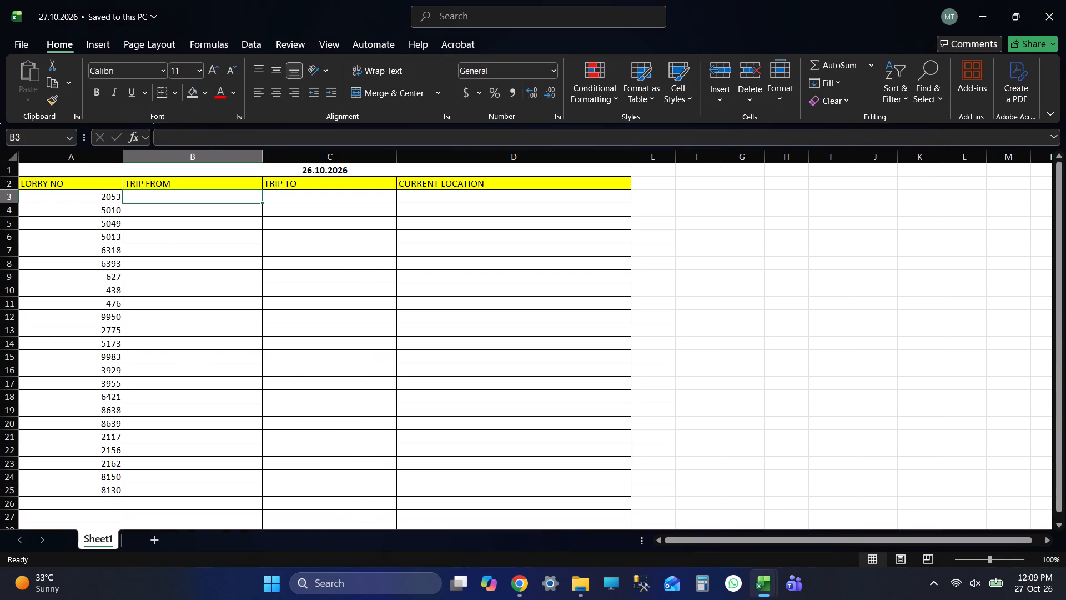
{"action": "key", "text": "alt+Tab"}
{"action": "key", "text": "alt+Tab"}
{"action": "key", "text": "alt+Tab"}
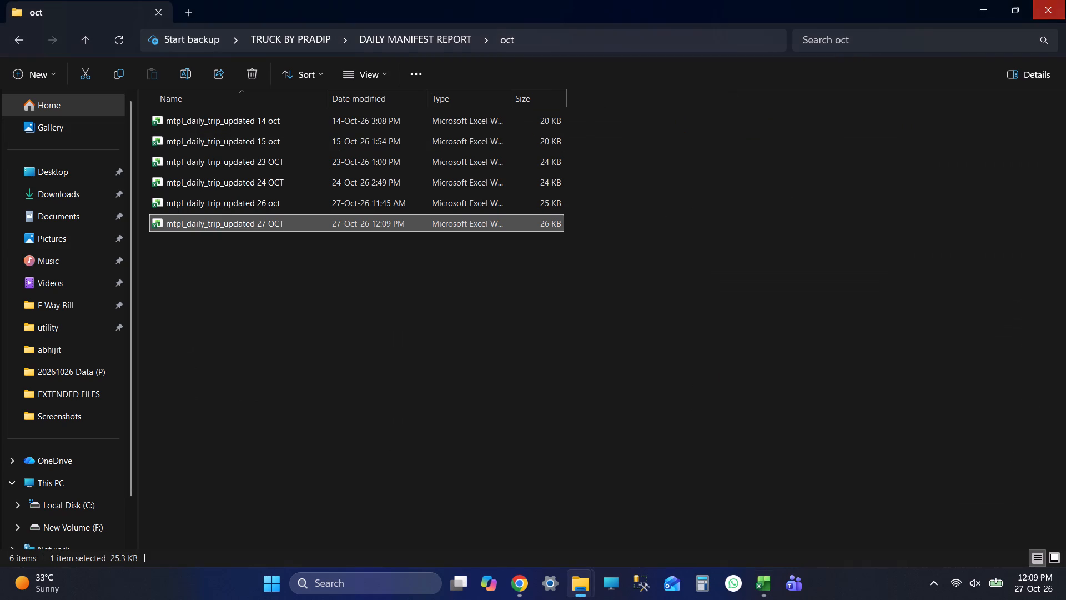
{"action": "left_click", "coordinate": [1065, 0]}
{"action": "key", "text": "alt+Tab"}
{"action": "key", "text": "alt+Tab"}
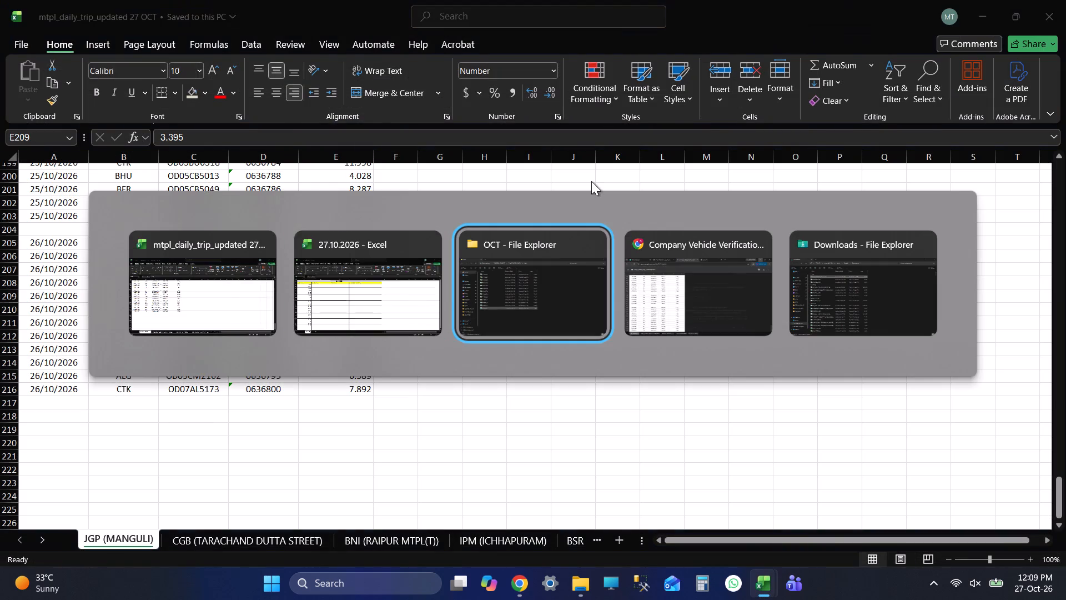
{"action": "left_click", "coordinate": [1065, 0]}
Switch to Chrome and close the Gemini workbook preview tab and the blank new tab.
{"action": "key", "text": "alt+Tab"}
{"action": "key", "text": "alt+Tab"}
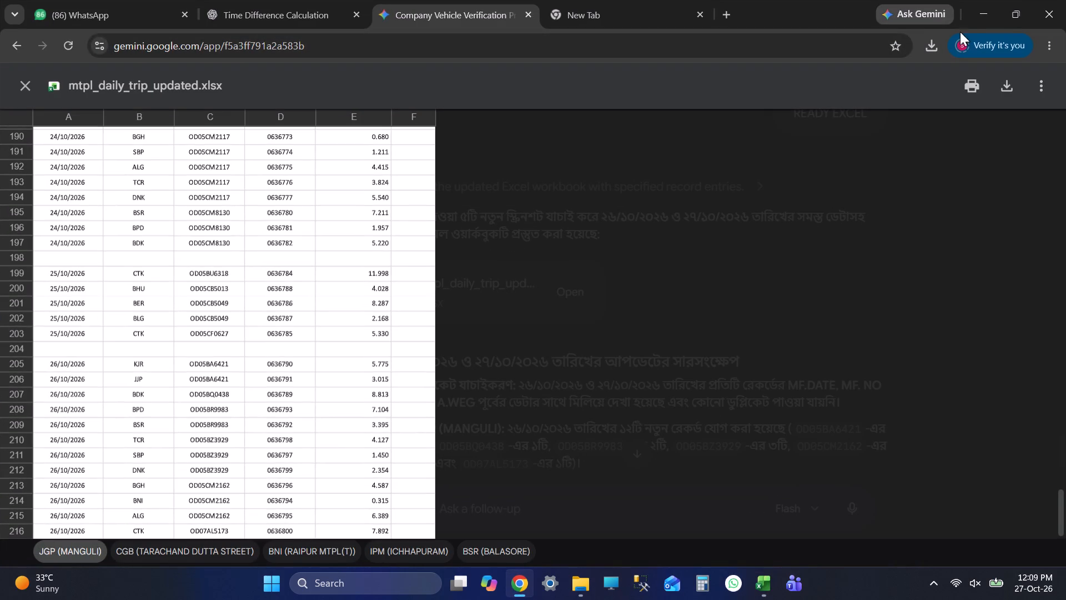
{"action": "left_click", "coordinate": [526, 12]}
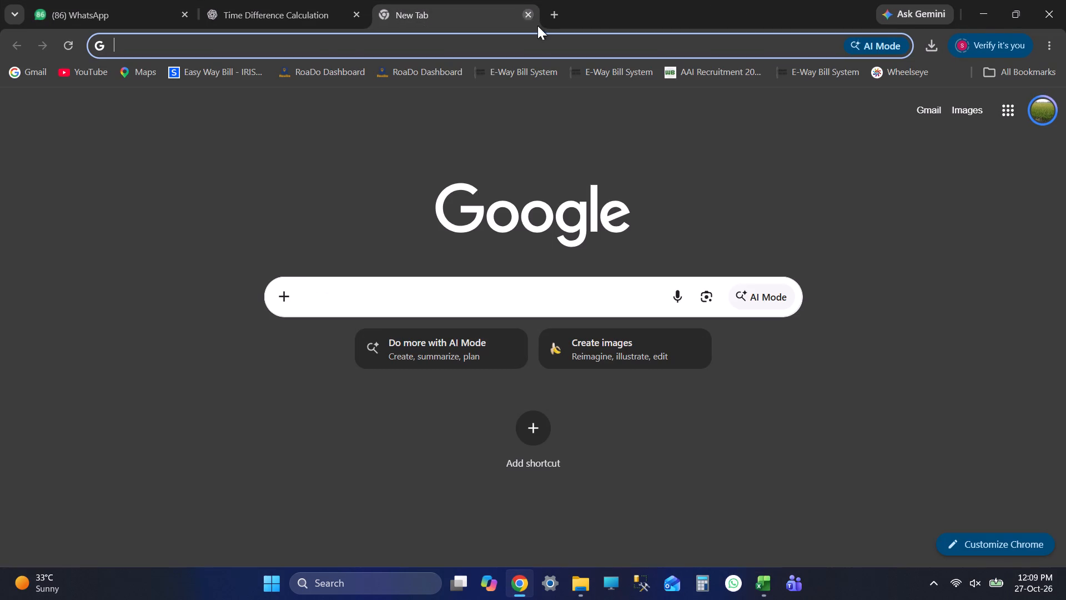
{"action": "left_click", "coordinate": [533, 14]}
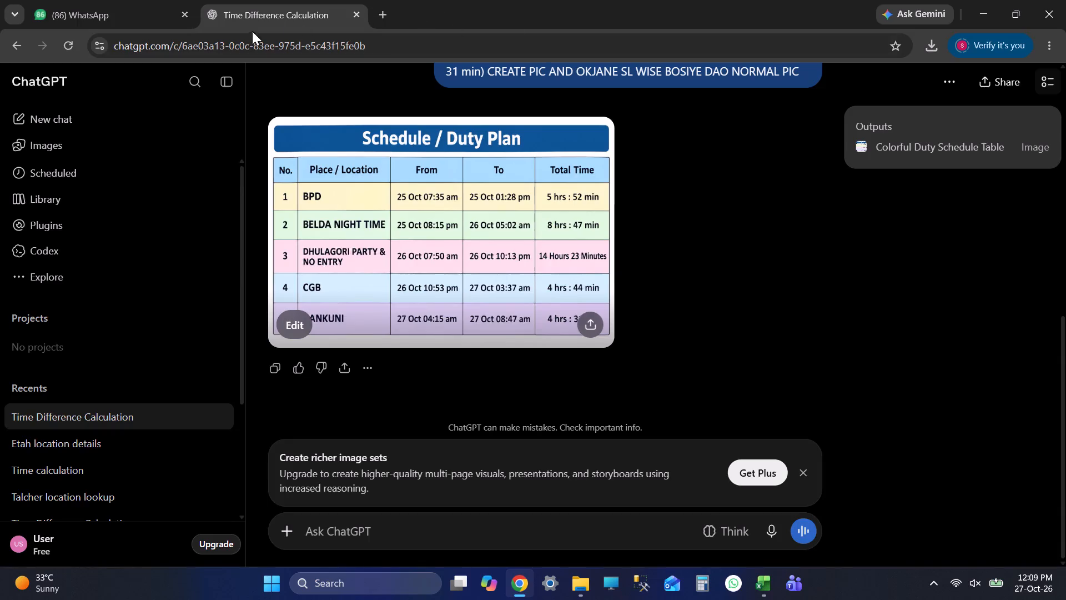
Open the bookmarked Wheelseye dashboard in a new browser tab.
{"action": "left_click", "coordinate": [374, 5]}
{"action": "left_click", "coordinate": [916, 75]}
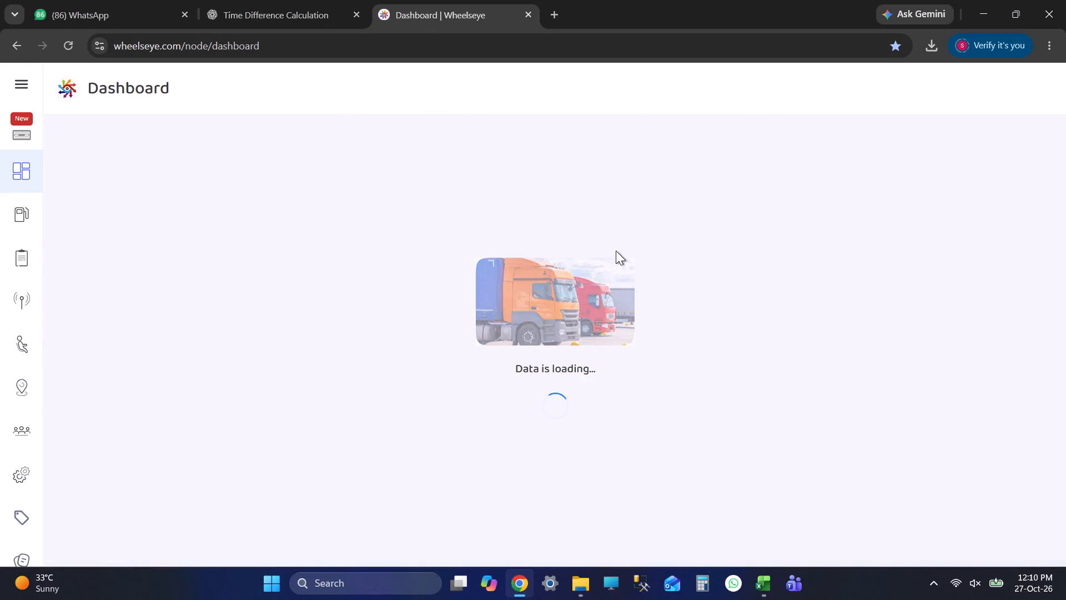
{"action": "left_click", "coordinate": [736, 344]}
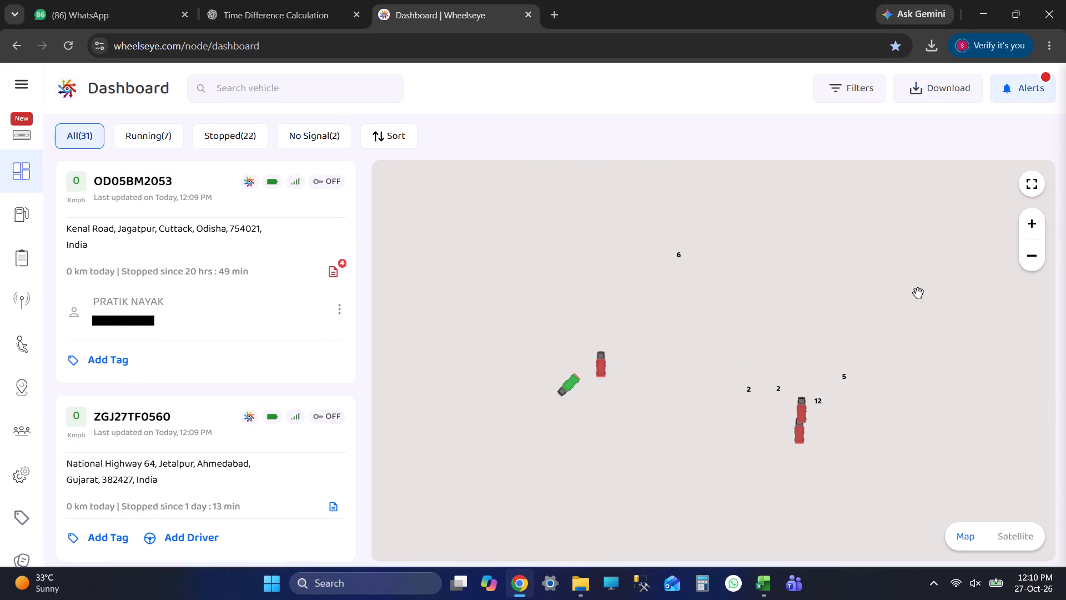
{"action": "left_click", "coordinate": [240, 92]}
{"action": "key", "text": "alt+Tab"}
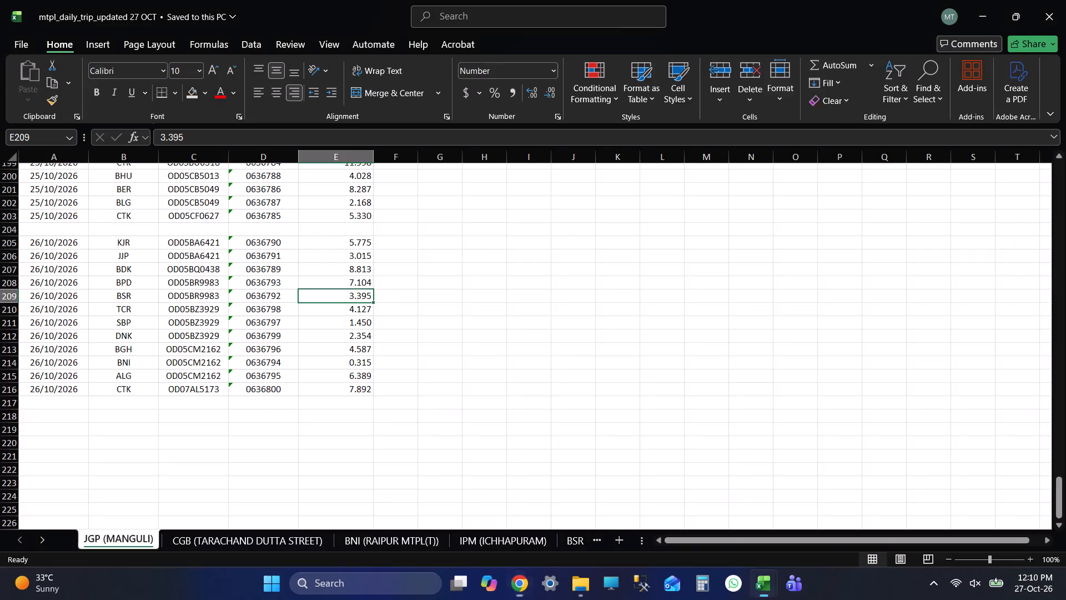
{"action": "key", "text": "alt+Tab"}
{"action": "left_click", "coordinate": [213, 228]}
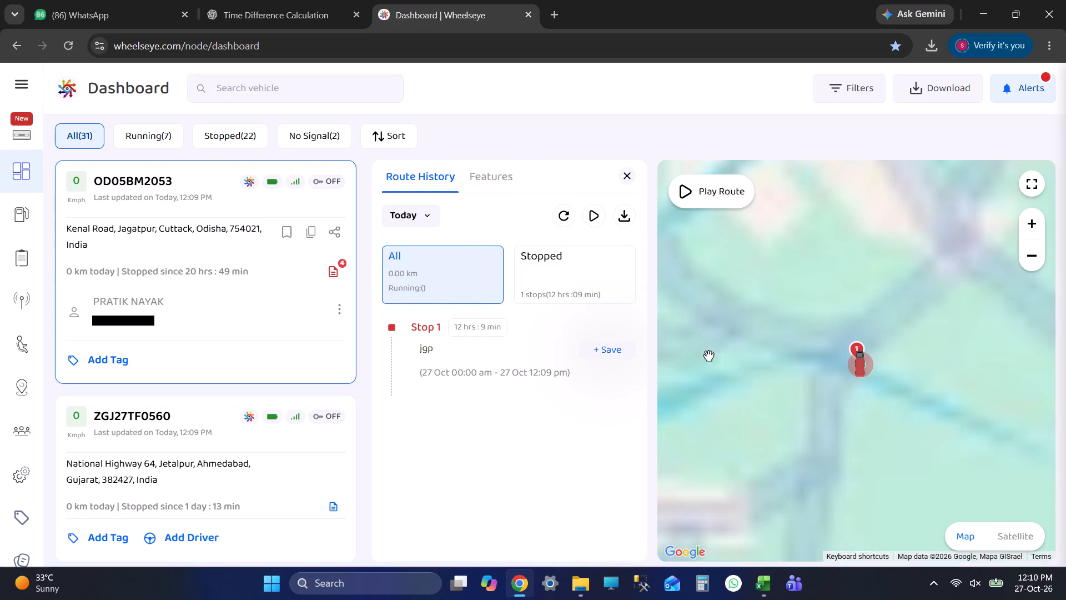
{"action": "scroll", "coordinate": [898, 363], "scroll_direction": "up", "scroll_amount": 18}
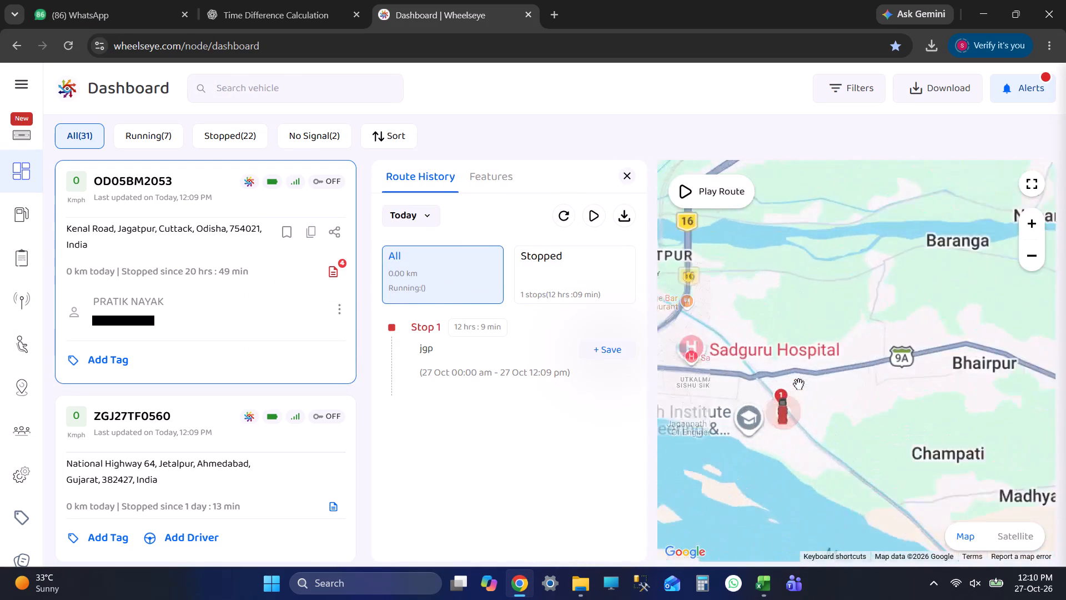
{"action": "left_click_drag", "start_coordinate": [798, 384], "coordinate": [883, 349]}
{"action": "scroll", "coordinate": [878, 367], "scroll_direction": "up", "scroll_amount": 5}
{"action": "left_click", "coordinate": [485, 353]}
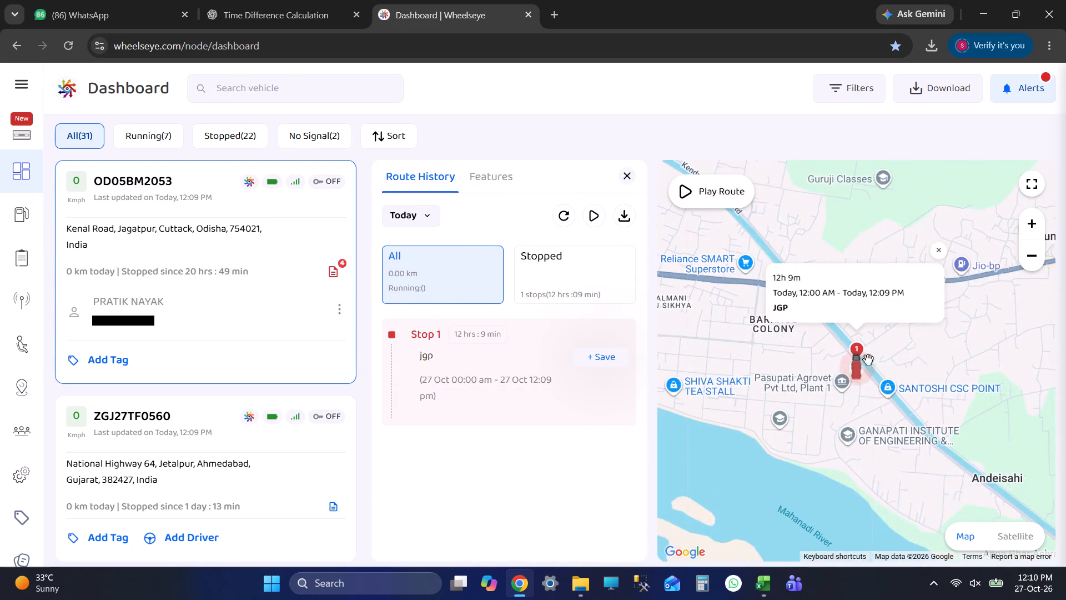
{"action": "scroll", "coordinate": [872, 366], "scroll_direction": "up", "scroll_amount": 9}
{"action": "scroll", "coordinate": [834, 364], "scroll_direction": "down", "scroll_amount": 6}
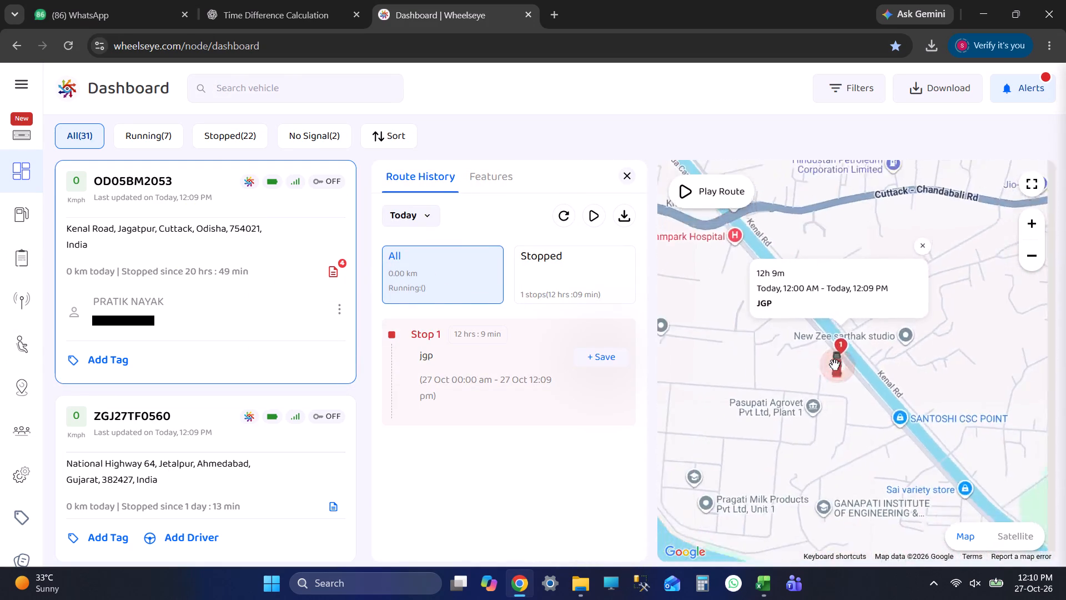
{"action": "scroll", "coordinate": [834, 364], "scroll_direction": "up", "scroll_amount": 4}
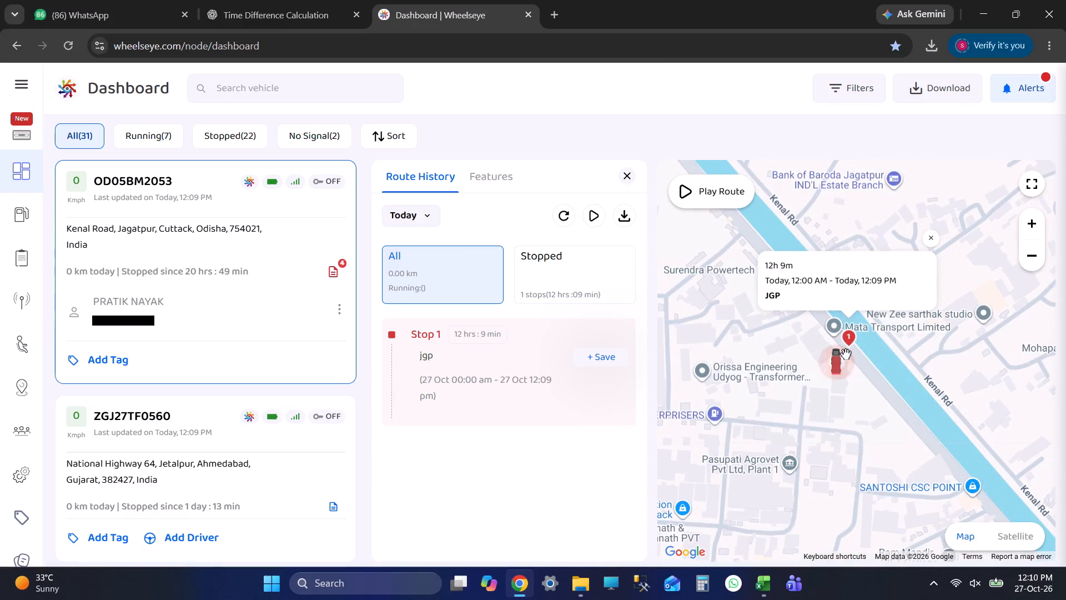
{"action": "scroll", "coordinate": [876, 363], "scroll_direction": "down", "scroll_amount": 4}
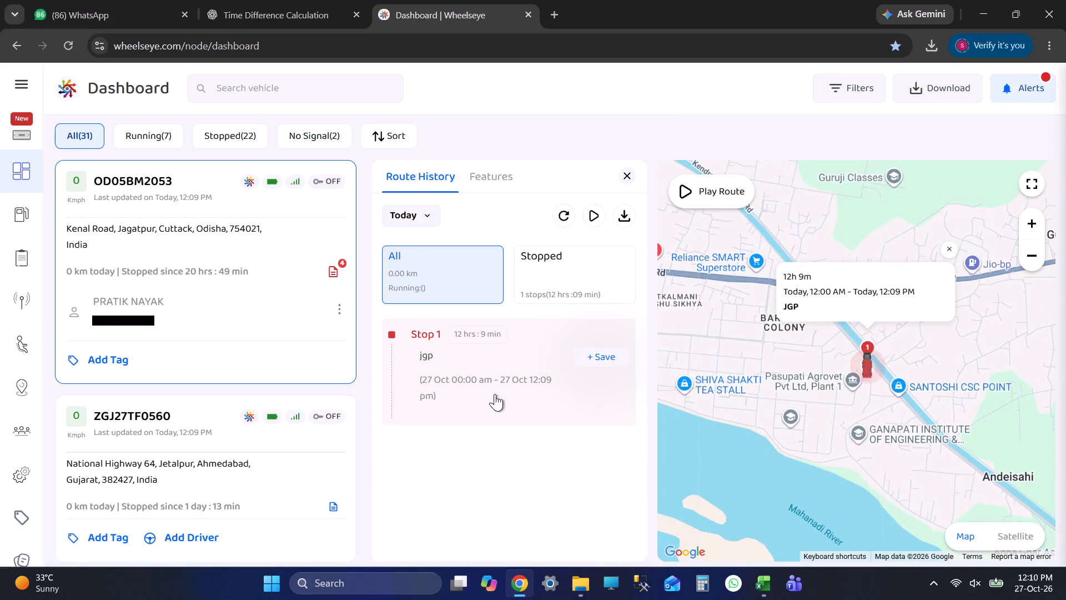
In the 27.10.2026 workbook, enter JGP GWN as the current location of lorry 2053 and save.
{"action": "key", "text": "alt+Tab"}
{"action": "key", "text": "alt+Tab"}
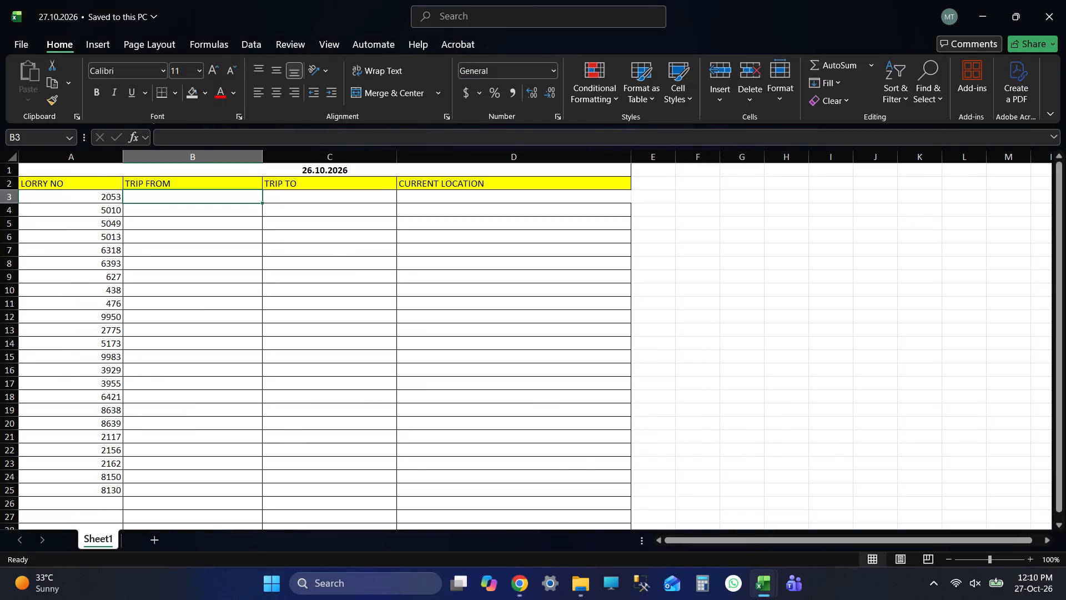
{"action": "key", "text": "alt+Tab"}
{"action": "key", "text": "alt+Tab"}
{"action": "key", "text": "Tab"}
{"action": "key", "text": "Tab"}
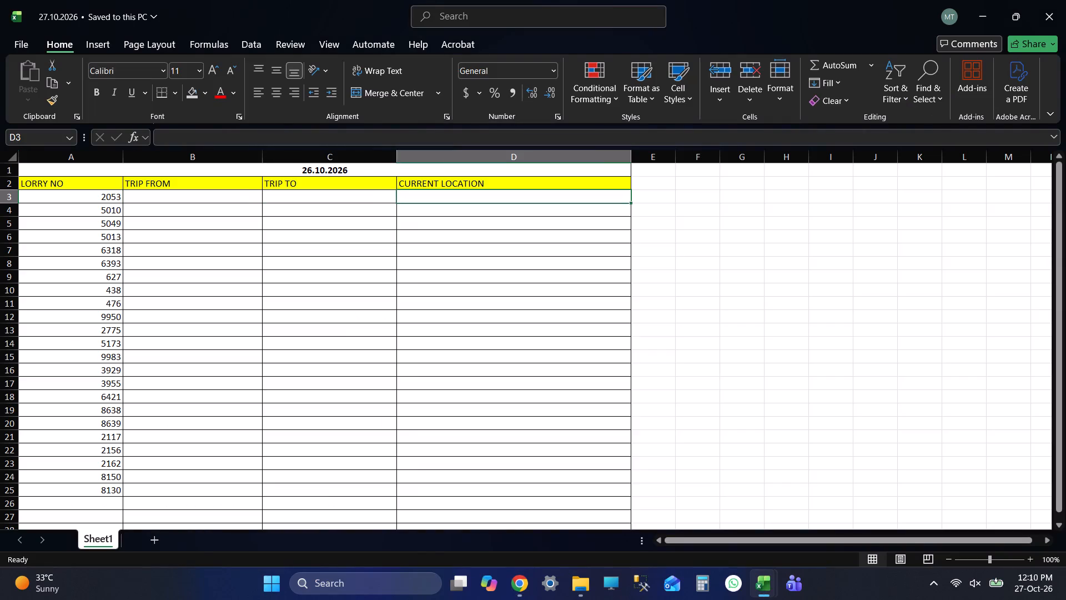
{"action": "type", "text": "JGP"}
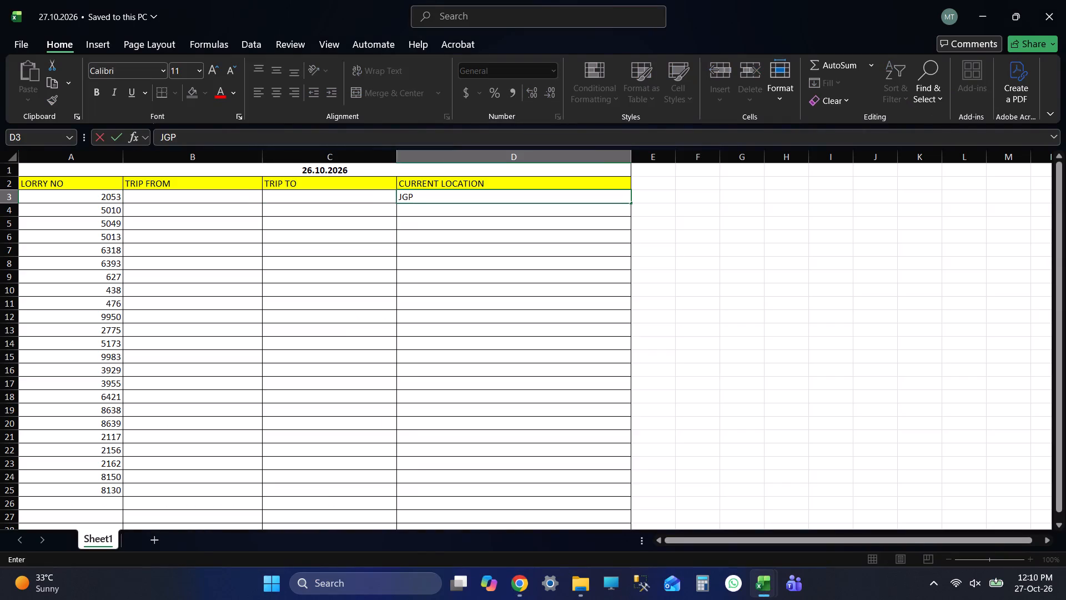
{"action": "key", "text": "space"}
{"action": "type", "text": "GWN"}
{"action": "key", "text": "Return"}
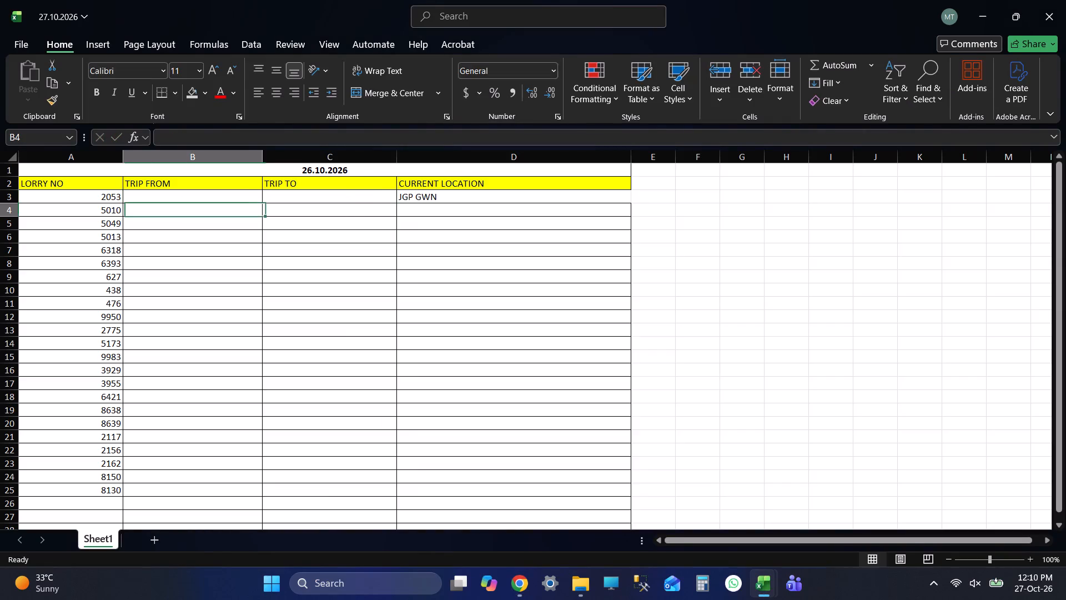
{"action": "key", "text": "ctrl+s"}
{"action": "key", "text": "ctrl+s"}
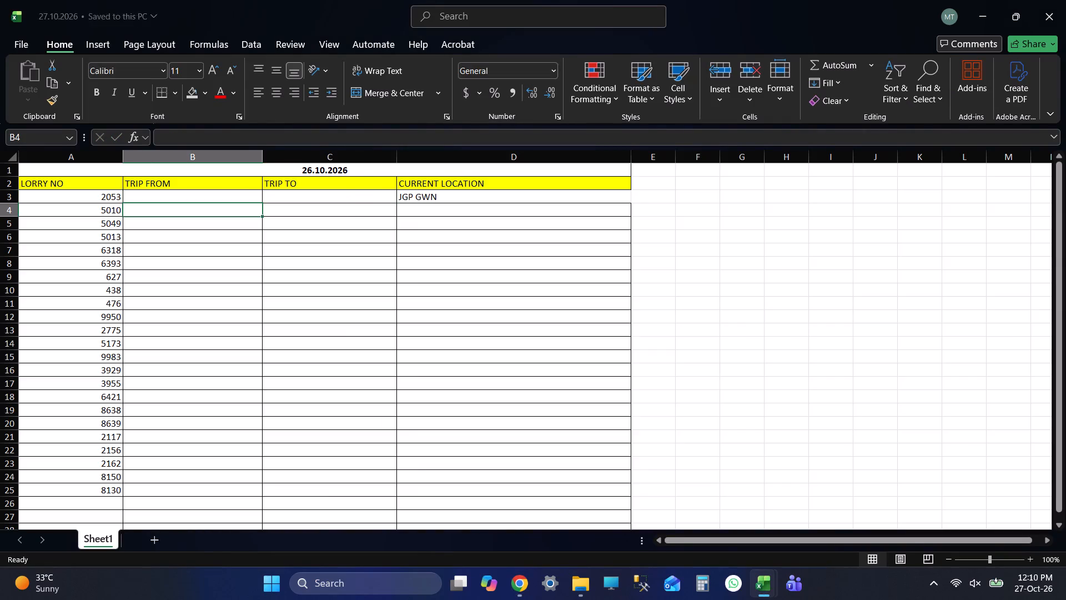
{"action": "key", "text": "alt+Tab"}
{"action": "left_click", "coordinate": [265, 88]}
{"action": "key", "text": "alt+Tab"}
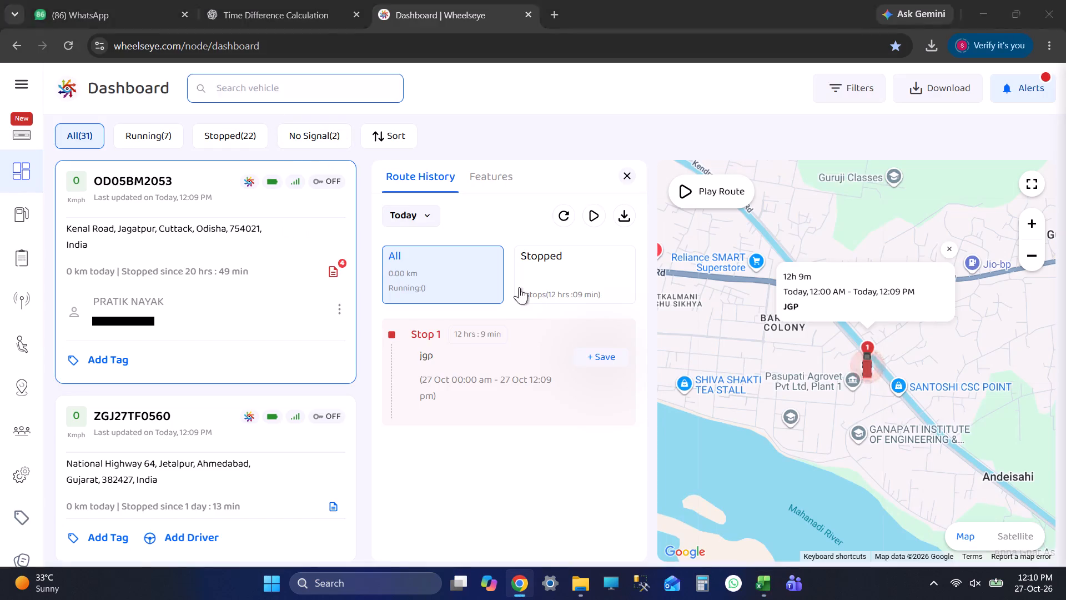
{"action": "key", "text": "alt+Tab"}
{"action": "type", "text": "5010"}
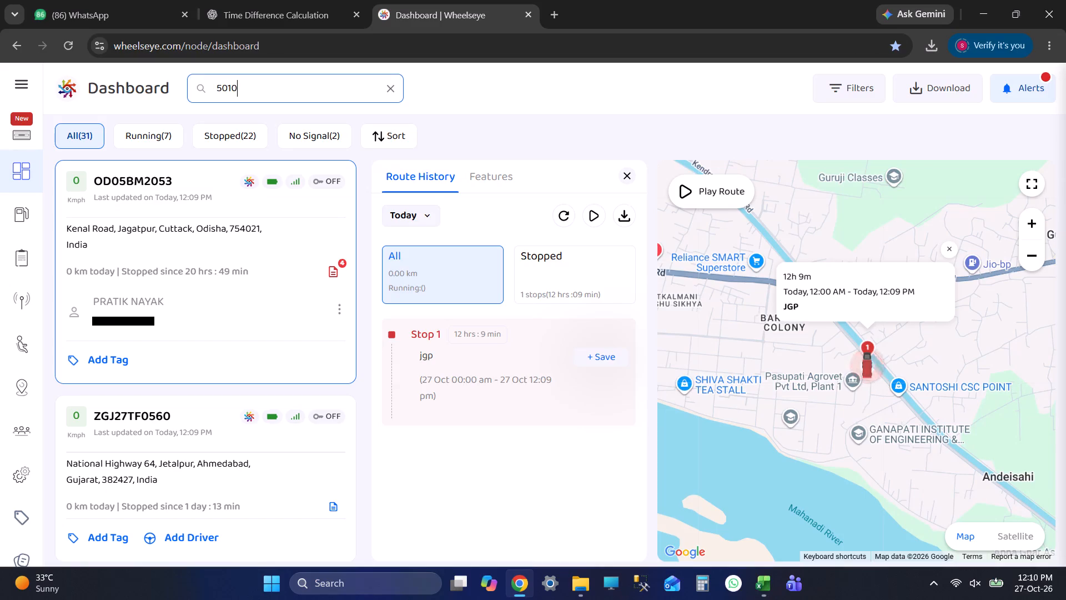
{"action": "key", "text": "Return"}
{"action": "left_click", "coordinate": [95, 269]}
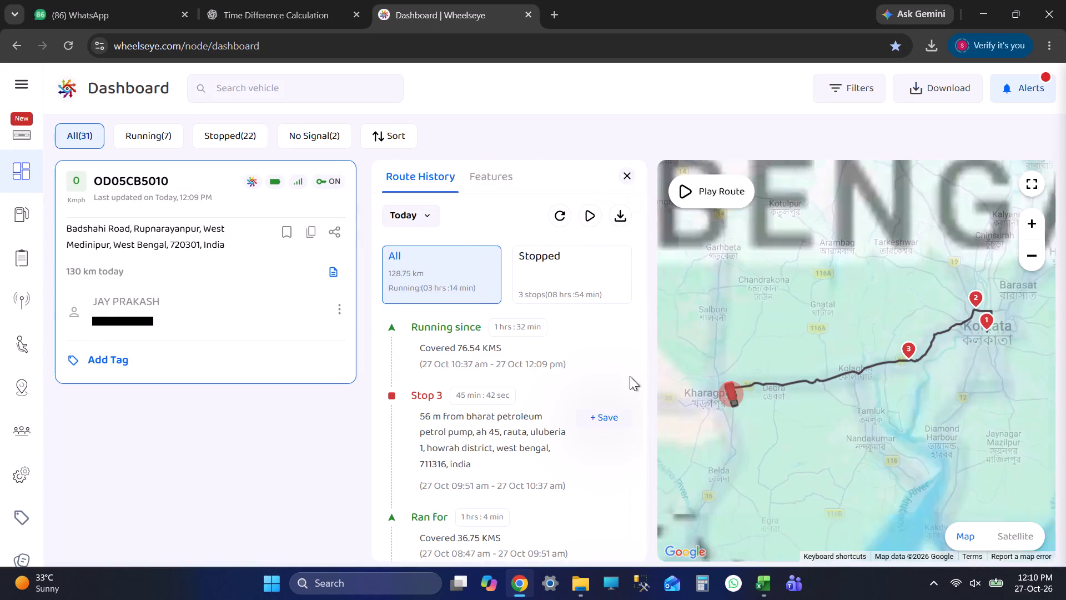
{"action": "scroll", "coordinate": [710, 389], "scroll_direction": "up", "scroll_amount": 7}
{"action": "left_click_drag", "start_coordinate": [766, 380], "coordinate": [733, 350]}
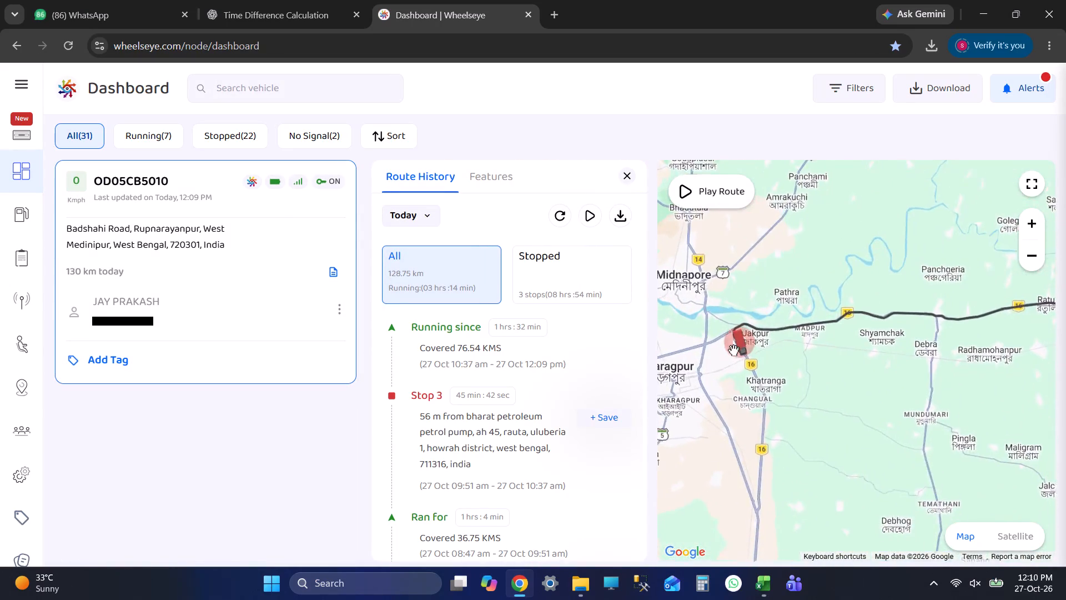
{"action": "scroll", "coordinate": [733, 350], "scroll_direction": "down", "scroll_amount": 5}
{"action": "left_click_drag", "start_coordinate": [829, 306], "coordinate": [784, 291]}
{"action": "scroll", "coordinate": [784, 292], "scroll_direction": "down", "scroll_amount": 3}
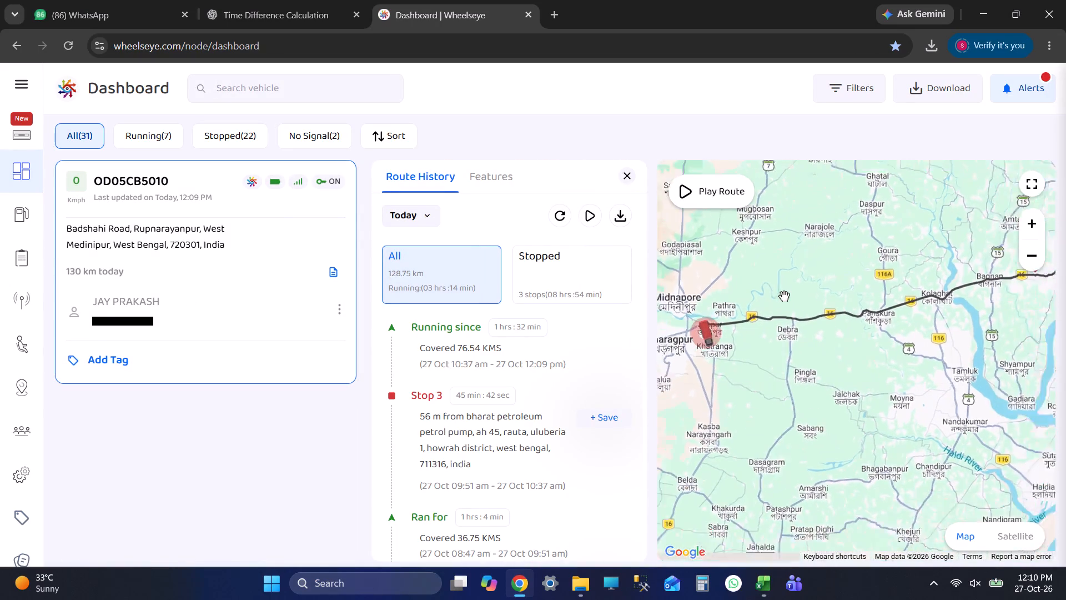
{"action": "scroll", "coordinate": [784, 296], "scroll_direction": "down", "scroll_amount": 1}
{"action": "left_click_drag", "start_coordinate": [800, 269], "coordinate": [877, 358]}
{"action": "left_click_drag", "start_coordinate": [836, 468], "coordinate": [812, 284]}
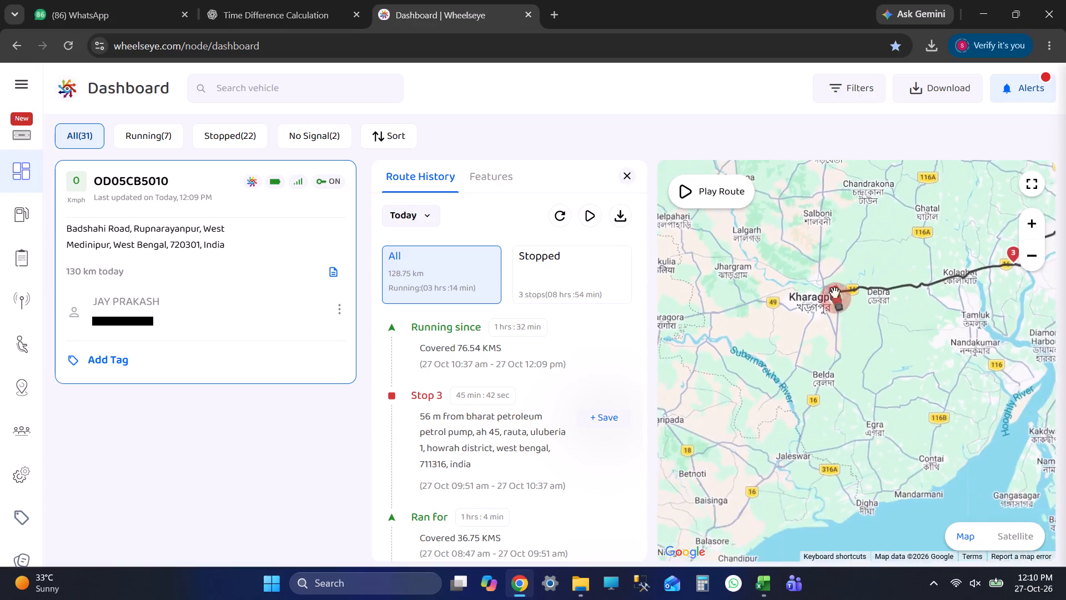
{"action": "scroll", "coordinate": [846, 308], "scroll_direction": "up", "scroll_amount": 10}
{"action": "left_click_drag", "start_coordinate": [827, 287], "coordinate": [826, 360]}
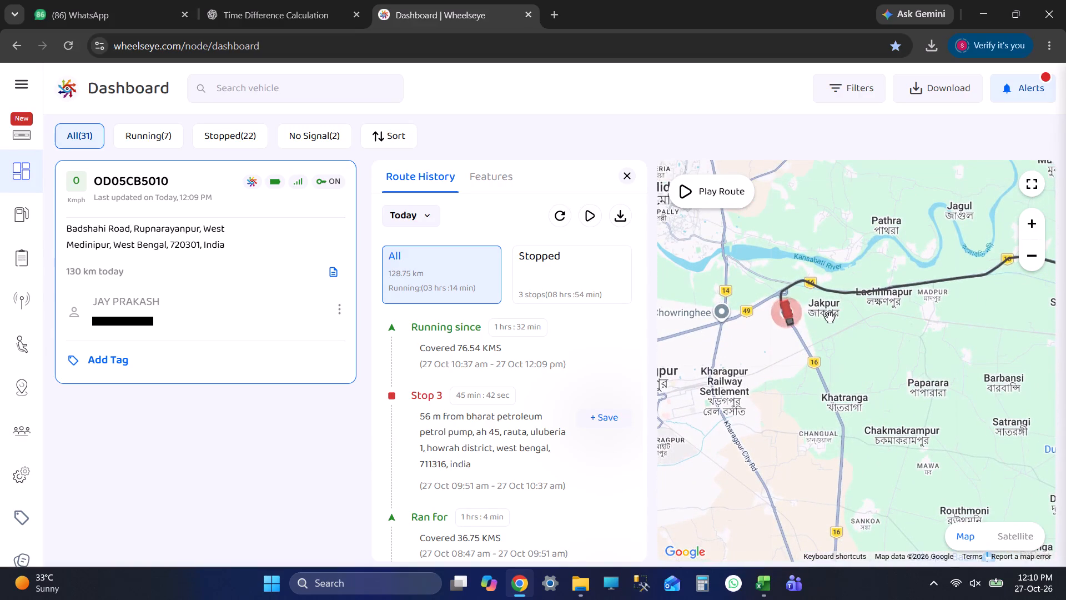
{"action": "scroll", "coordinate": [829, 318], "scroll_direction": "down", "scroll_amount": 3}
{"action": "left_click_drag", "start_coordinate": [868, 335], "coordinate": [824, 324]}
{"action": "scroll", "coordinate": [824, 324], "scroll_direction": "down", "scroll_amount": 2}
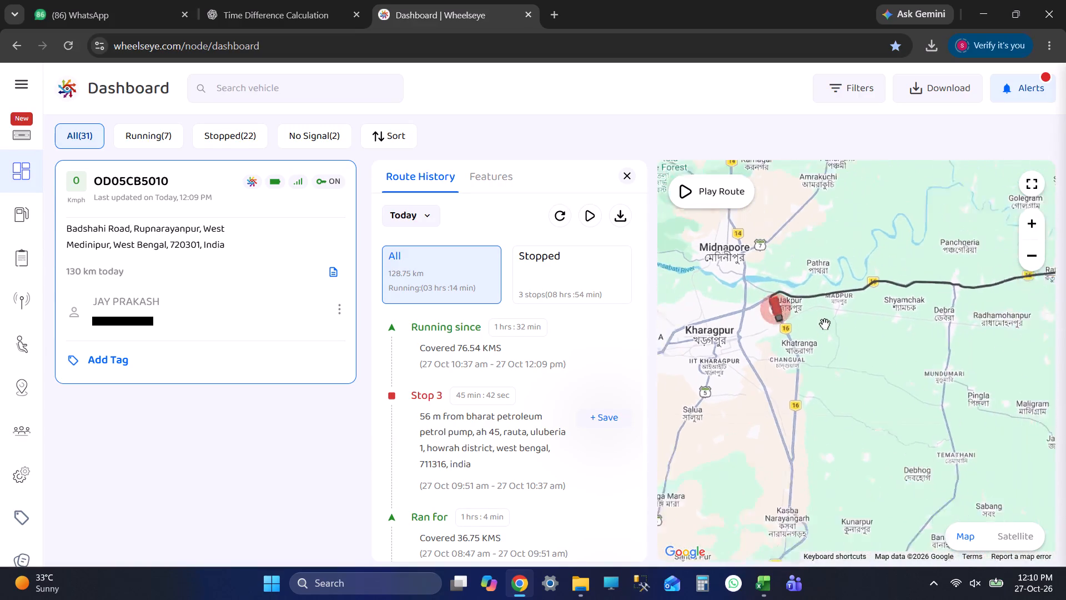
{"action": "left_click_drag", "start_coordinate": [886, 334], "coordinate": [818, 339]}
{"action": "scroll", "coordinate": [818, 339], "scroll_direction": "down", "scroll_amount": 3}
{"action": "left_click_drag", "start_coordinate": [819, 341], "coordinate": [788, 370]}
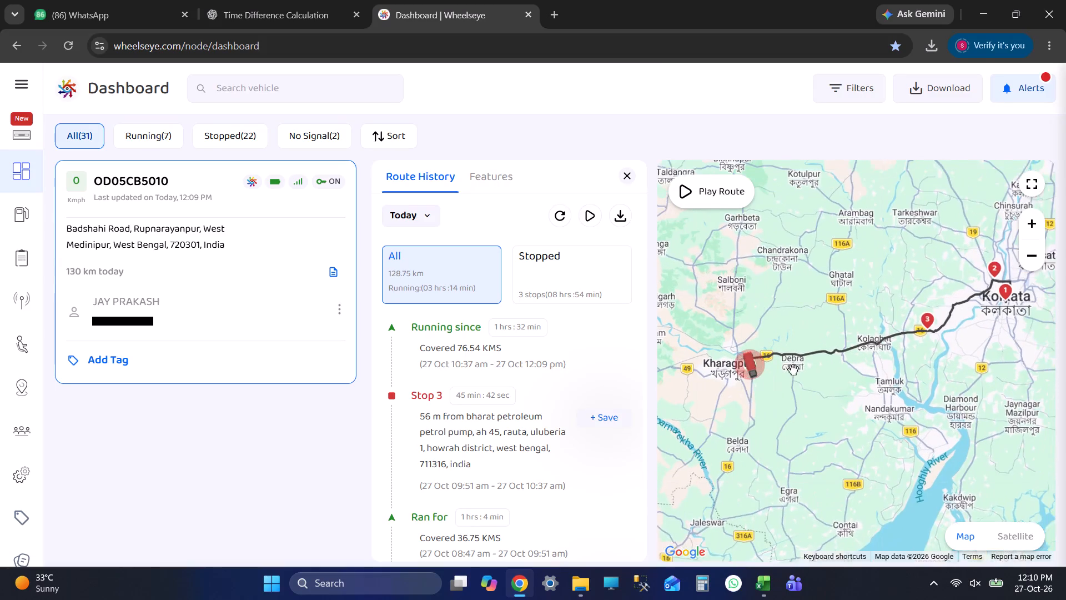
{"action": "left_click_drag", "start_coordinate": [1004, 261], "coordinate": [967, 287]}
{"action": "scroll", "coordinate": [976, 324], "scroll_direction": "up", "scroll_amount": 8}
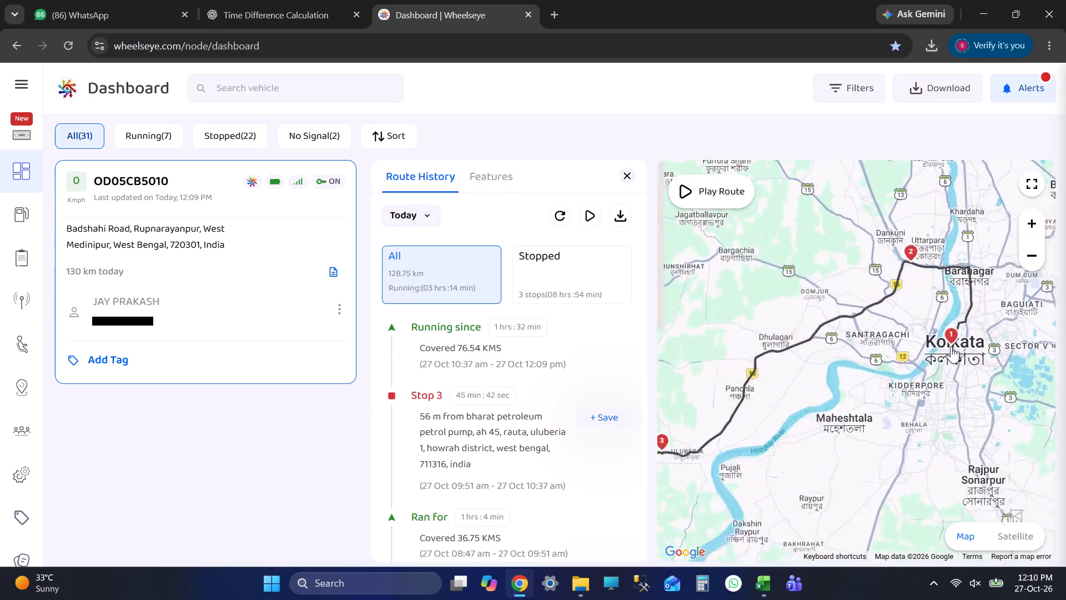
{"action": "scroll", "coordinate": [951, 346], "scroll_direction": "down", "scroll_amount": 9}
{"action": "key", "text": "alt+Tab"}
{"action": "key", "text": "alt+Tab"}
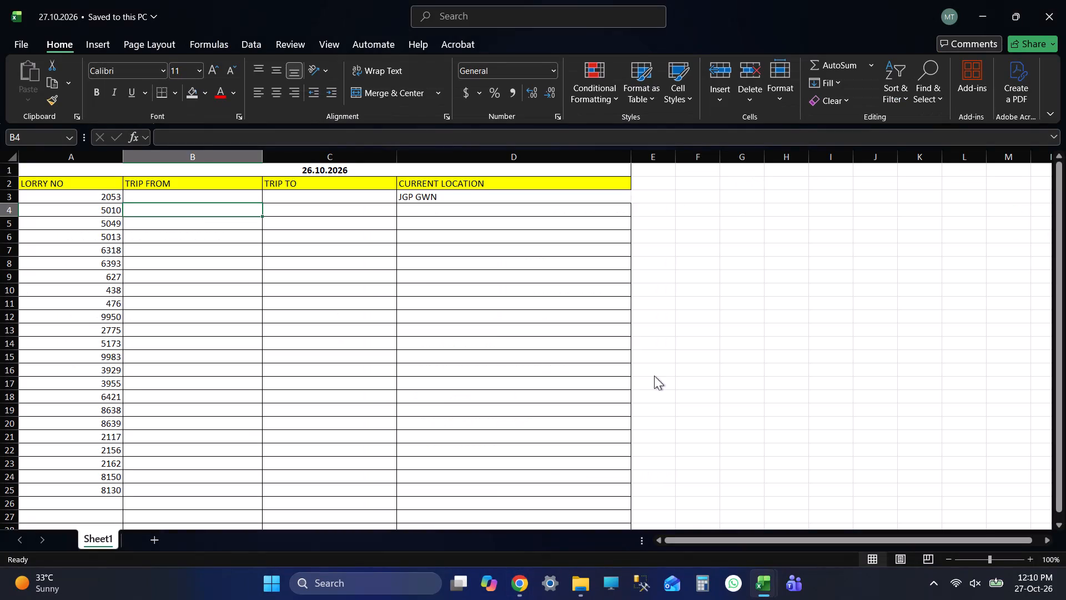
{"action": "key", "text": "alt+Tab"}
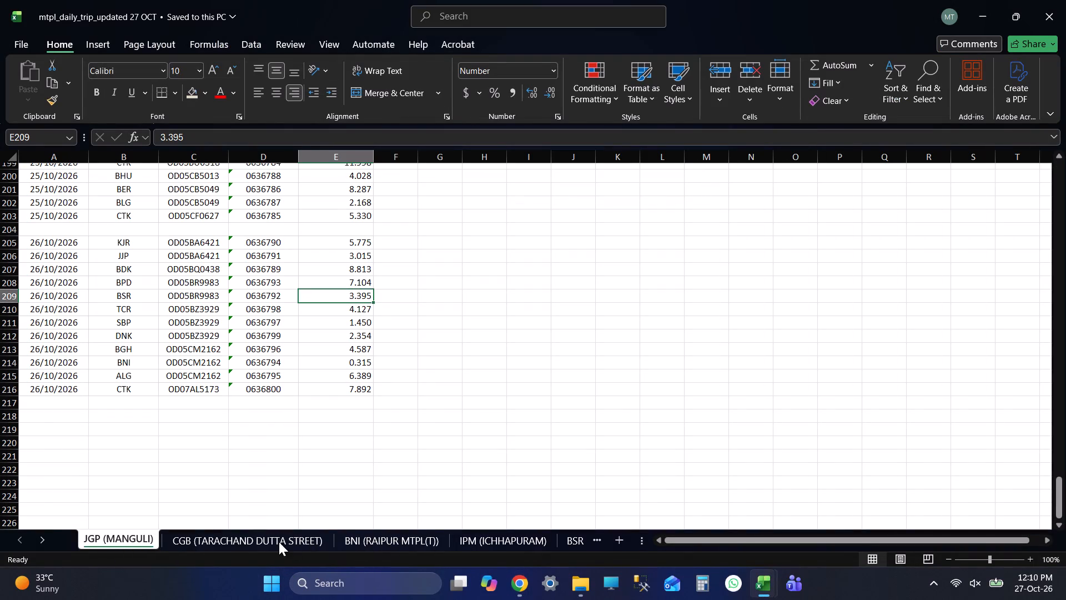
{"action": "left_click", "coordinate": [266, 542]}
{"action": "scroll", "coordinate": [239, 418], "scroll_direction": "down", "scroll_amount": 13}
{"action": "scroll", "coordinate": [257, 417], "scroll_direction": "up", "scroll_amount": 1}
{"action": "scroll", "coordinate": [257, 417], "scroll_direction": "down", "scroll_amount": 4}
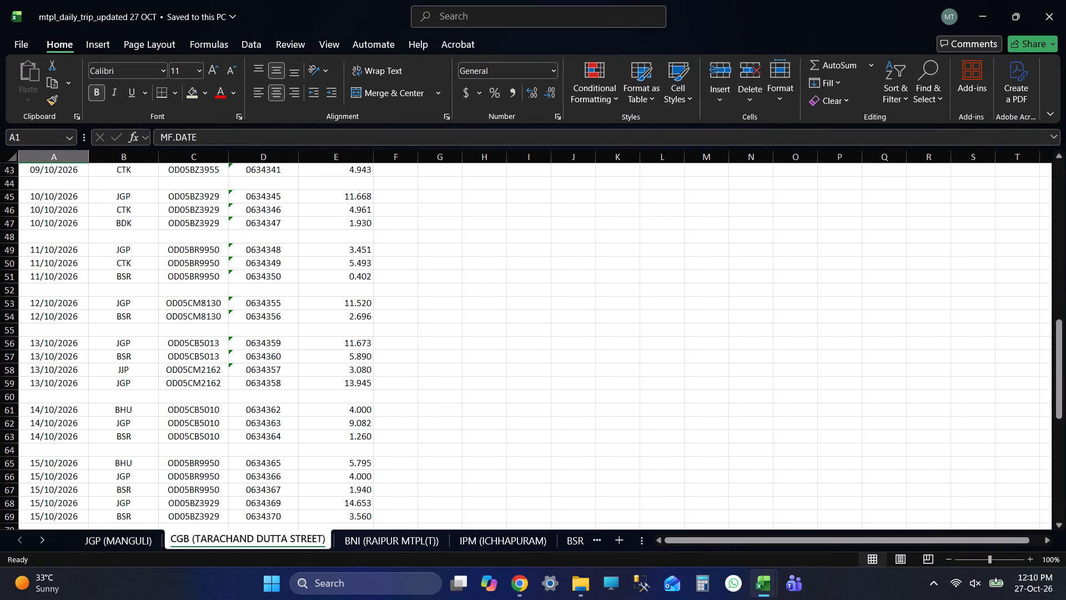
{"action": "scroll", "coordinate": [257, 417], "scroll_direction": "down", "scroll_amount": 5}
{"action": "scroll", "coordinate": [257, 417], "scroll_direction": "up", "scroll_amount": 1}
{"action": "scroll", "coordinate": [257, 417], "scroll_direction": "down", "scroll_amount": 5}
{"action": "scroll", "coordinate": [257, 421], "scroll_direction": "up", "scroll_amount": 1}
{"action": "scroll", "coordinate": [257, 423], "scroll_direction": "down", "scroll_amount": 4}
{"action": "scroll", "coordinate": [243, 313], "scroll_direction": "up", "scroll_amount": 1}
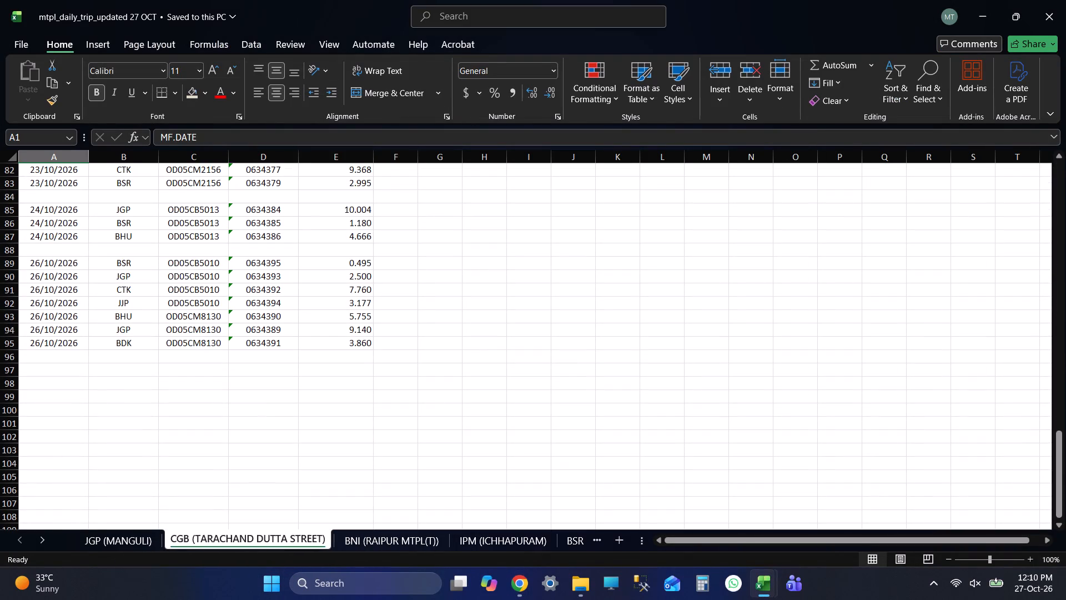
{"action": "left_click_drag", "start_coordinate": [199, 262], "coordinate": [207, 309]}
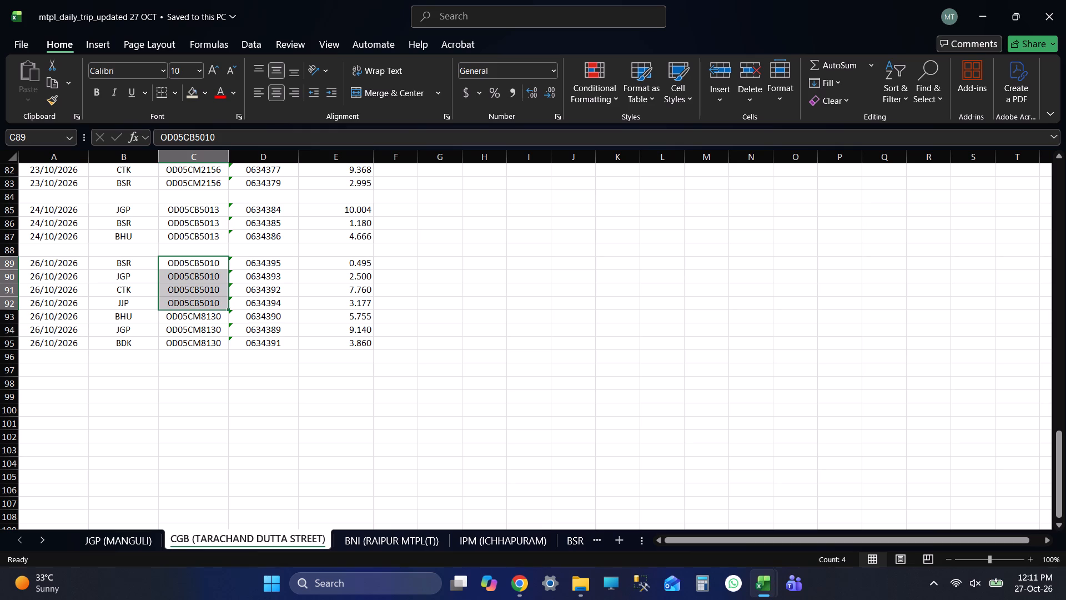
In the 27.10.2026 workbook, enter lorry 5010's trip from CGB to CTK and save.
{"action": "key", "text": "alt+Tab"}
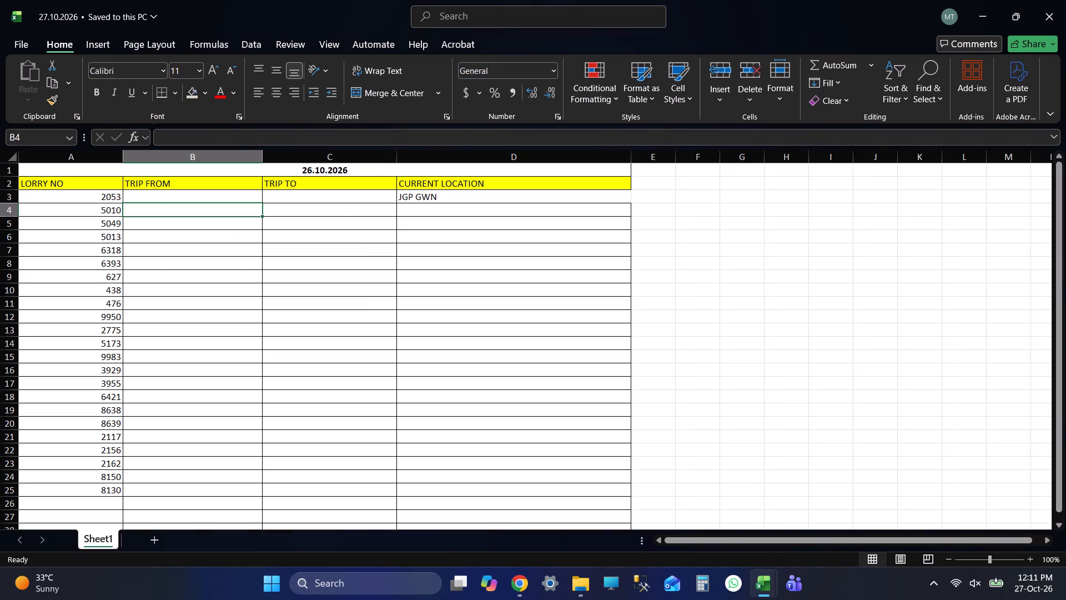
{"action": "type", "text": "CGB"}
{"action": "key", "text": "Tab"}
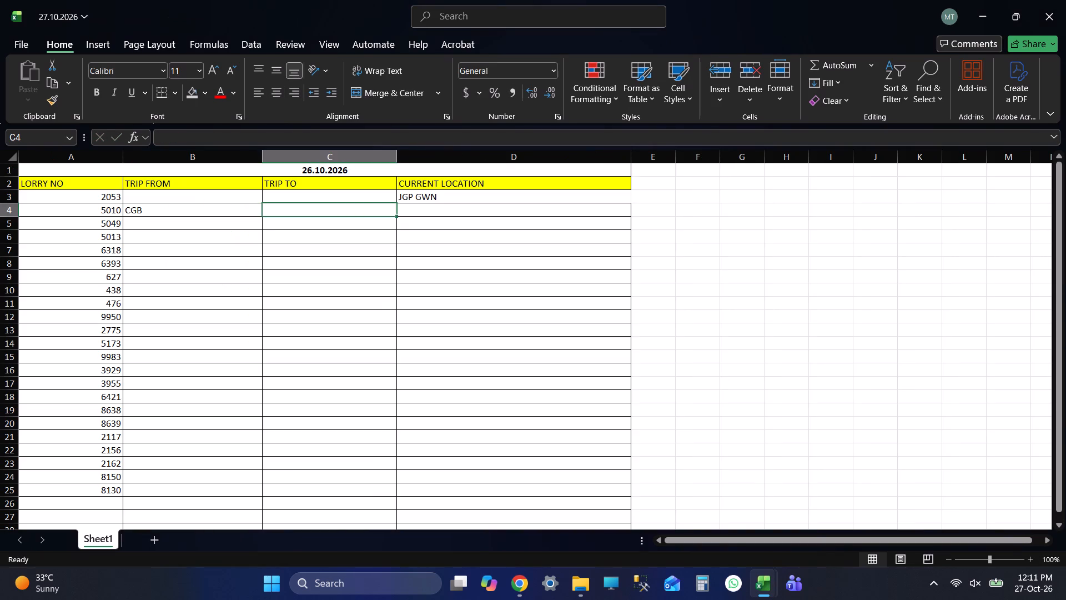
{"action": "key", "text": "ctrl+s"}
{"action": "key", "text": "alt+Tab"}
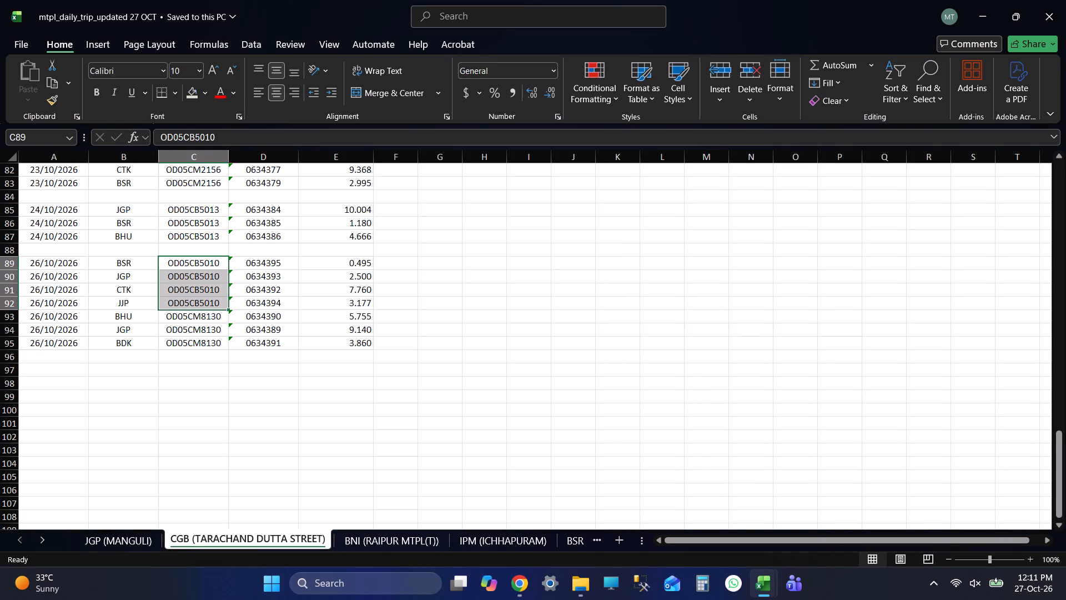
{"action": "key", "text": "alt+Tab"}
{"action": "key", "text": "alt+Tab"}
{"action": "key", "text": "alt+Tab"}
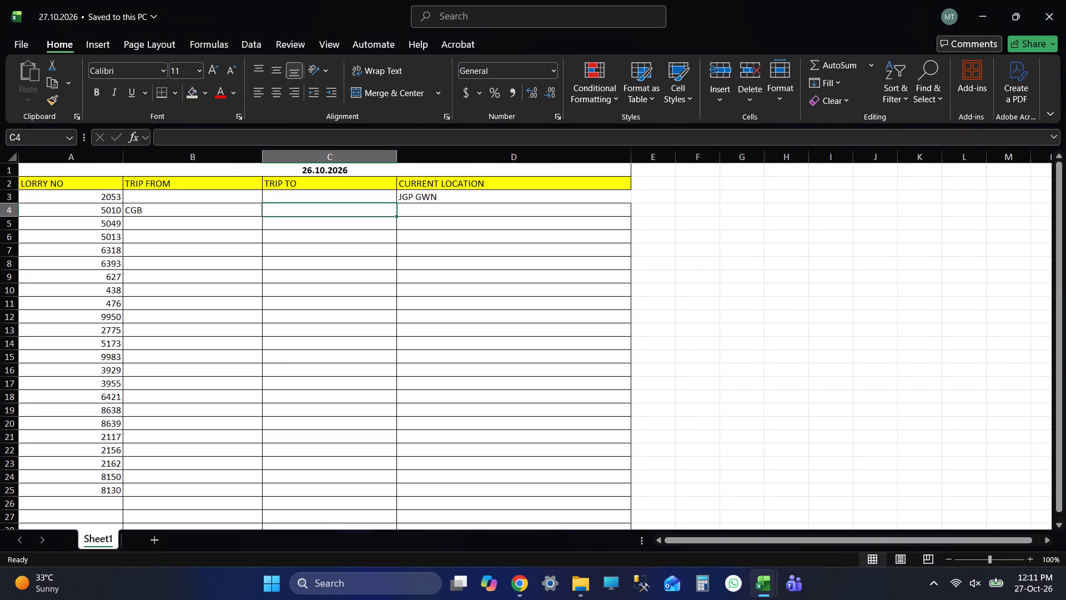
{"action": "type", "text": "CTL"}
{"action": "key", "text": "BackSpace"}
{"action": "key", "text": "k"}
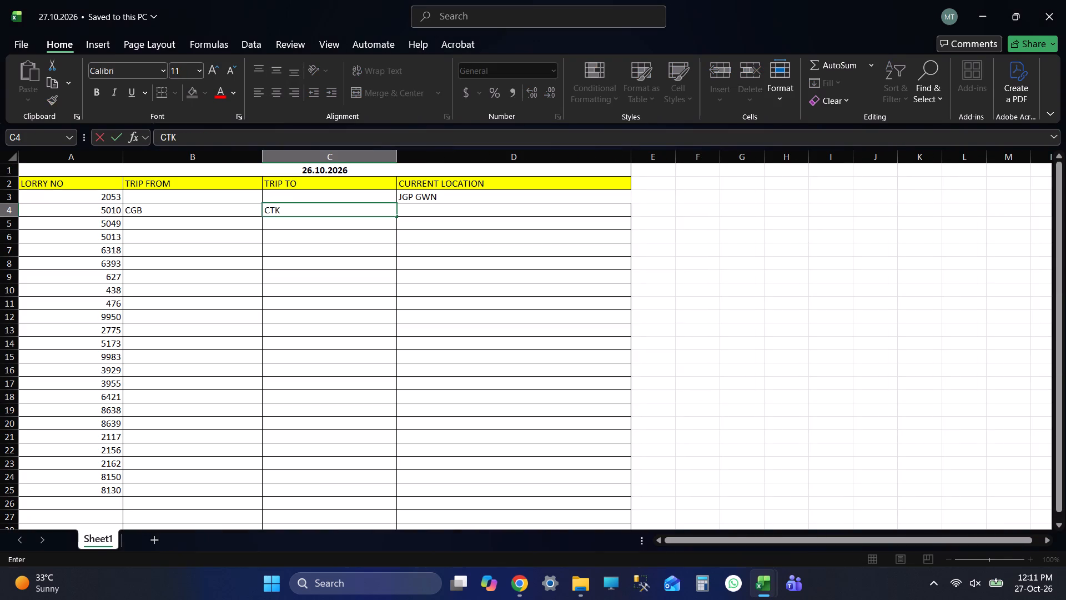
{"action": "key", "text": "Tab"}
{"action": "key", "text": "ctrl+s"}
{"action": "key", "text": "ctrl+s"}
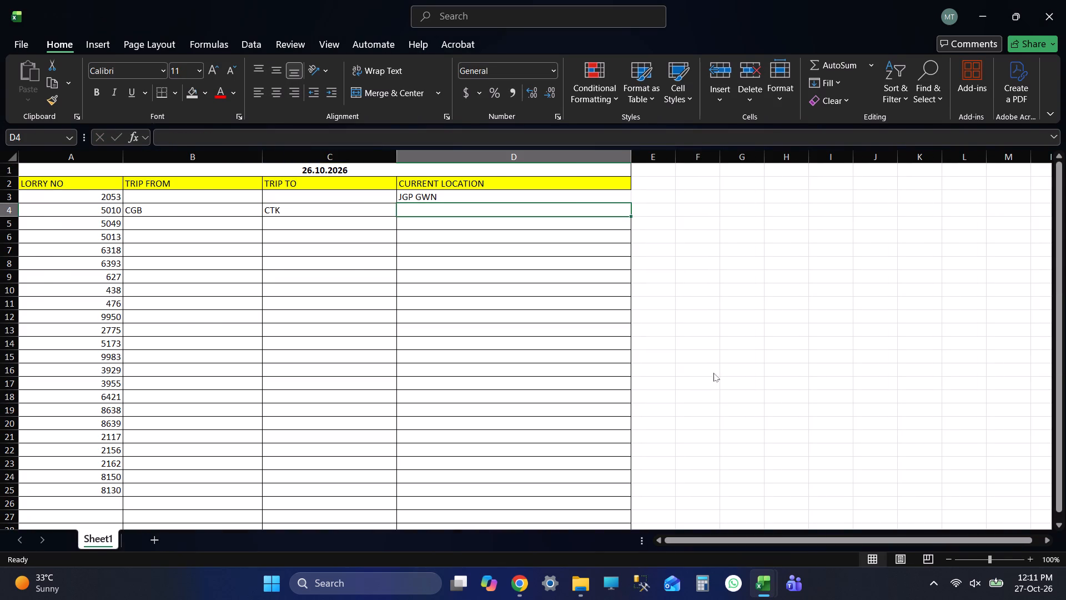
{"action": "key", "text": "alt+Tab"}
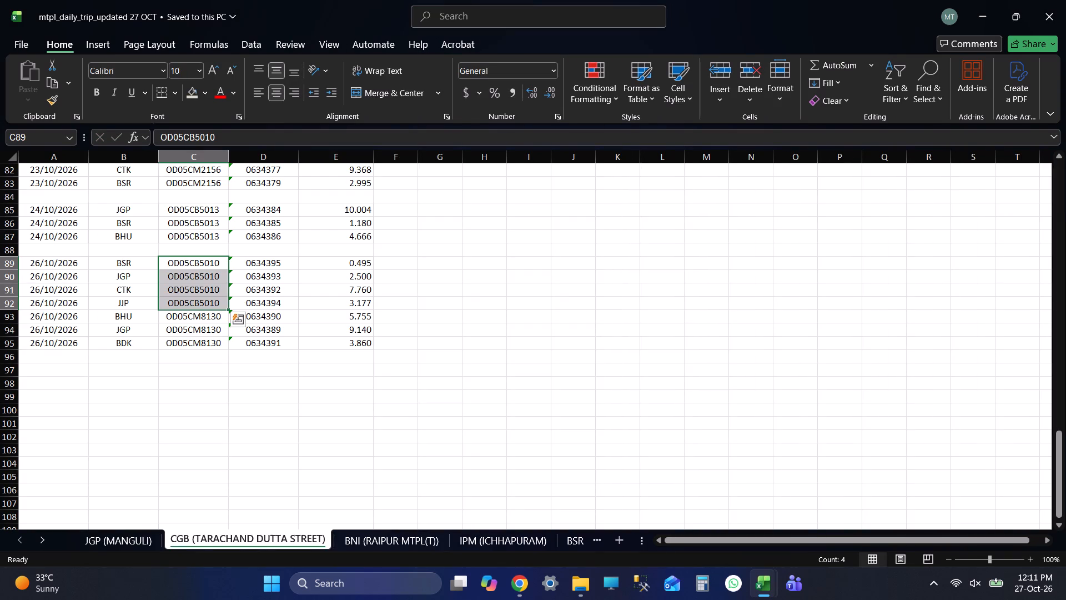
{"action": "key", "text": "alt+Tab"}
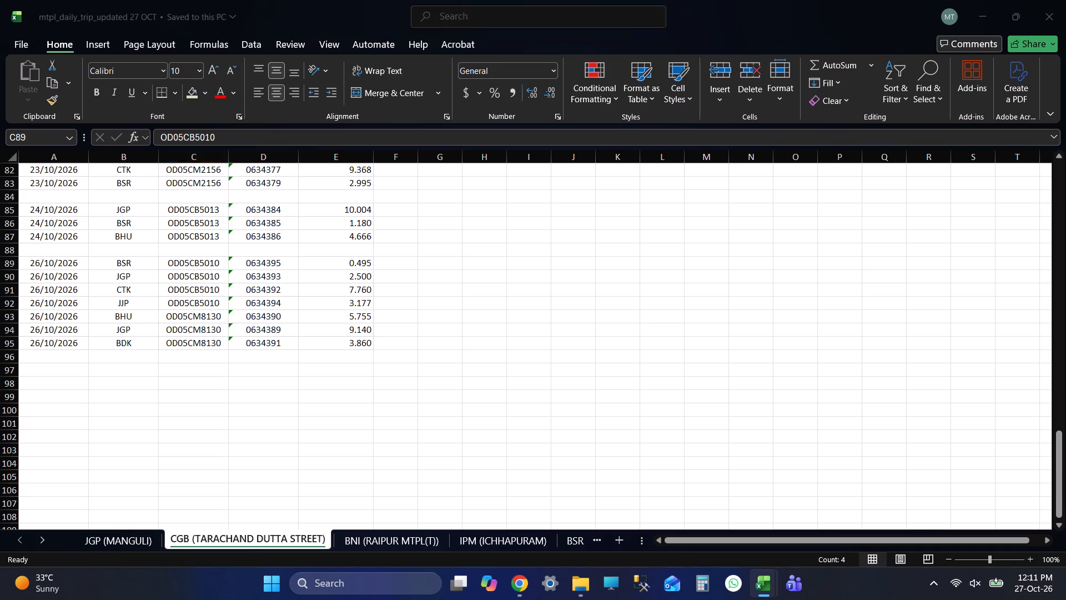
{"action": "key", "text": "alt+Tab"}
{"action": "key", "text": "alt+Tab"}
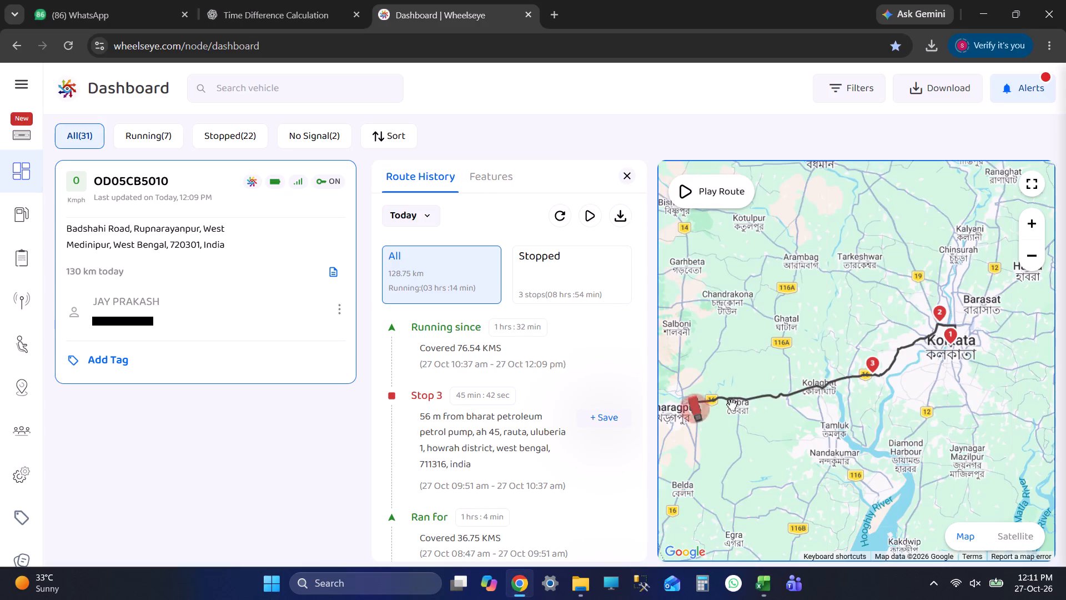
{"action": "scroll", "coordinate": [730, 409], "scroll_direction": "up", "scroll_amount": 1}
{"action": "left_click_drag", "start_coordinate": [710, 388], "coordinate": [853, 372]}
{"action": "scroll", "coordinate": [829, 390], "scroll_direction": "up", "scroll_amount": 7}
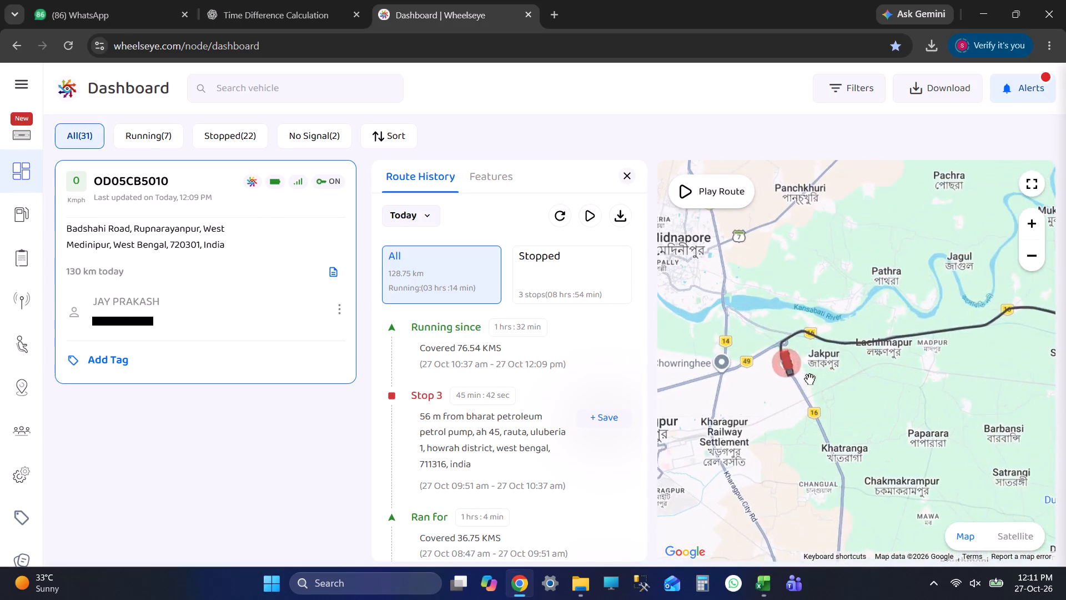
{"action": "key", "text": "alt+Tab"}
{"action": "type", "text": "KHARAGPUR"}
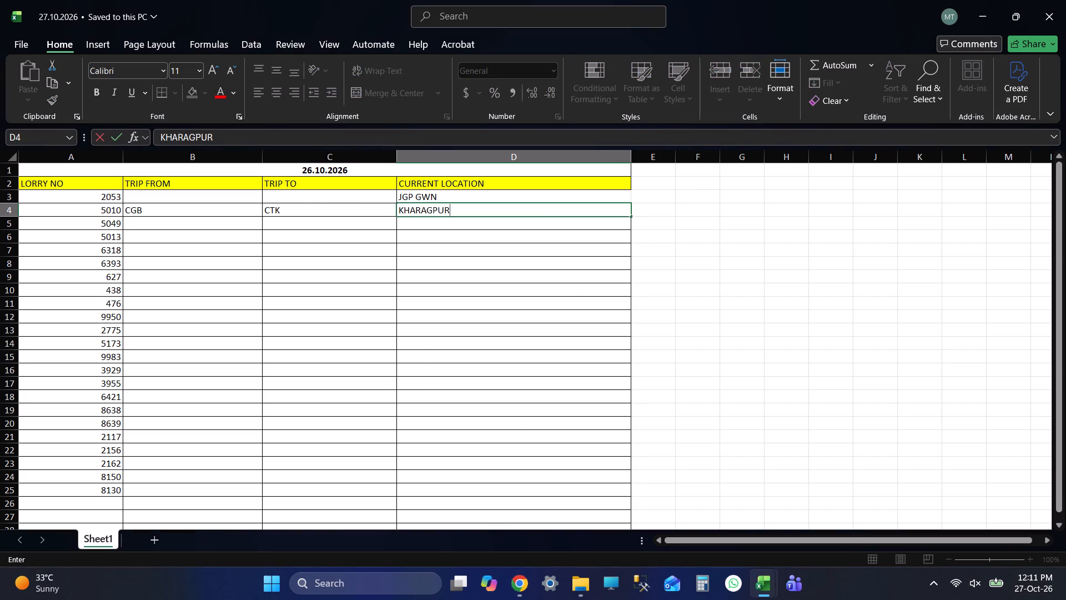
{"action": "key", "text": "Return"}
{"action": "key", "text": "ctrl+s"}
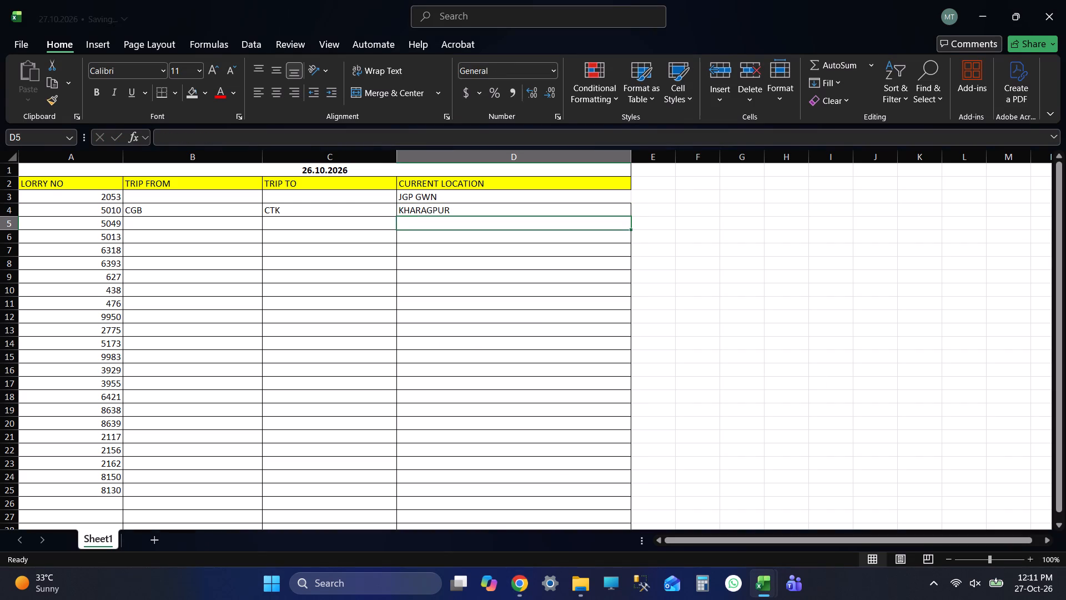
{"action": "key", "text": "shift+Tab"}
{"action": "key", "text": "shift+Tab"}
{"action": "key", "text": "alt+Tab"}
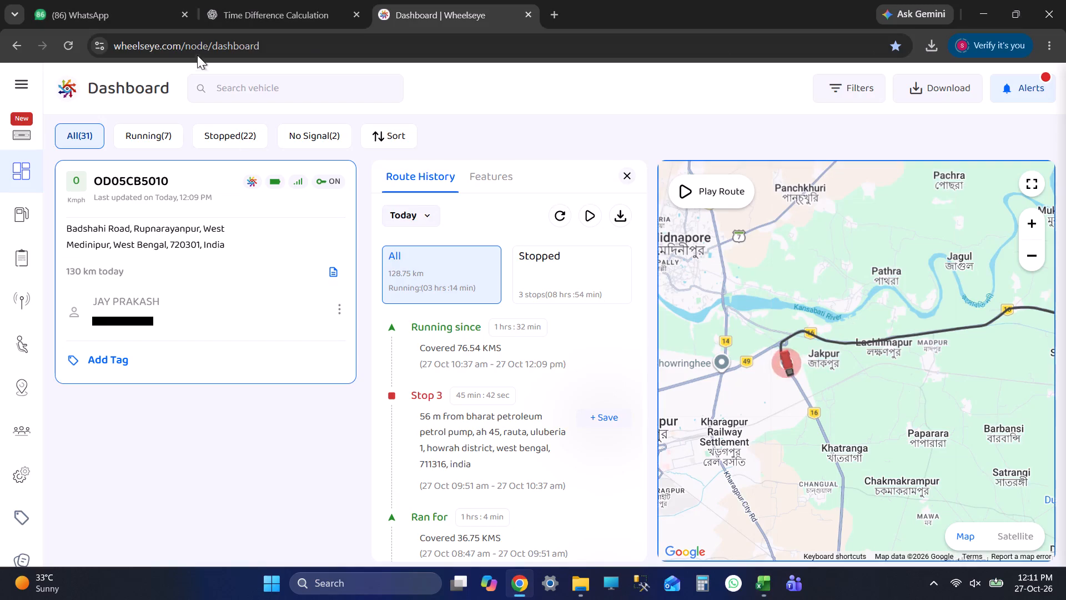
{"action": "left_click", "coordinate": [230, 78]}
{"action": "key", "text": "alt+Tab"}
{"action": "key", "text": "alt+Tab"}
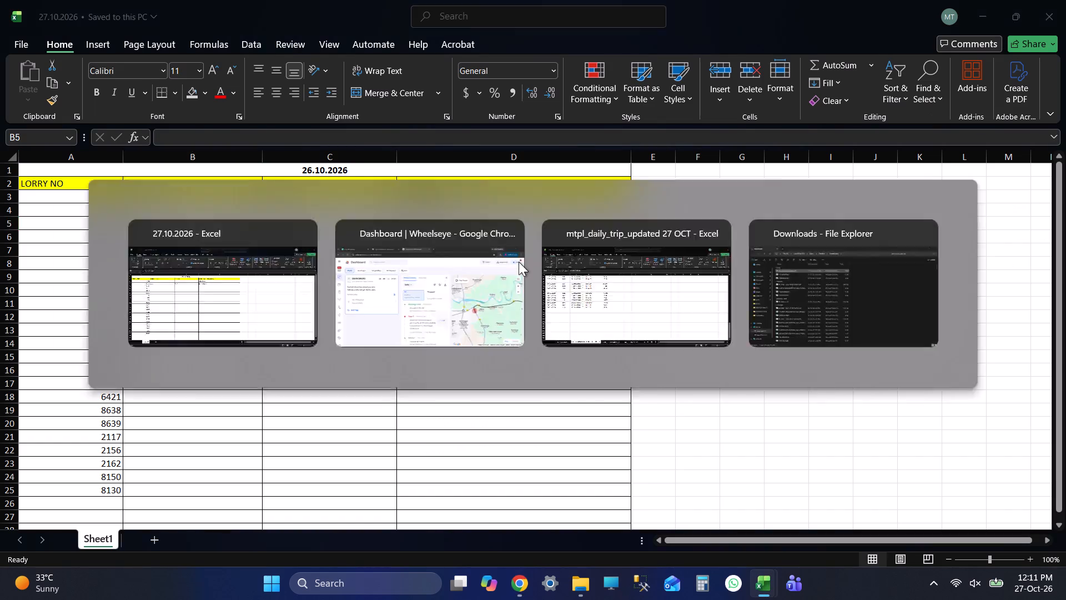
{"action": "type", "text": "5049"}
{"action": "key", "text": "Return"}
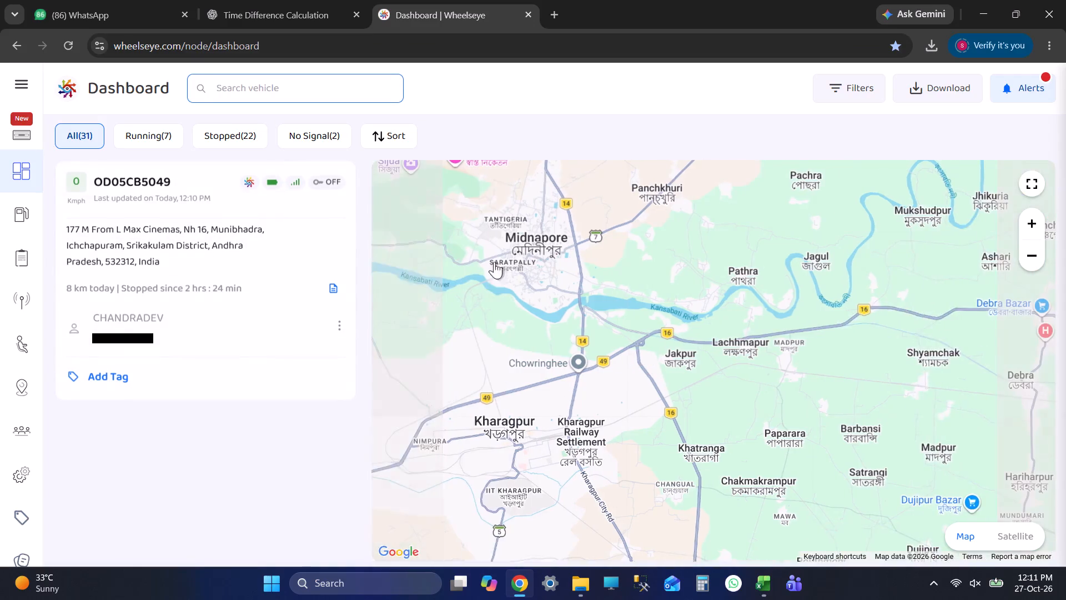
{"action": "left_click", "coordinate": [179, 219]}
{"action": "left_click_drag", "start_coordinate": [735, 452], "coordinate": [743, 349]}
{"action": "scroll", "coordinate": [743, 348], "scroll_direction": "down", "scroll_amount": 5}
In the 27.10.2026 workbook, enter IPM GWN as the current location of lorry 5049 and save.
{"action": "key", "text": "alt+Tab"}
{"action": "key", "text": "Tab"}
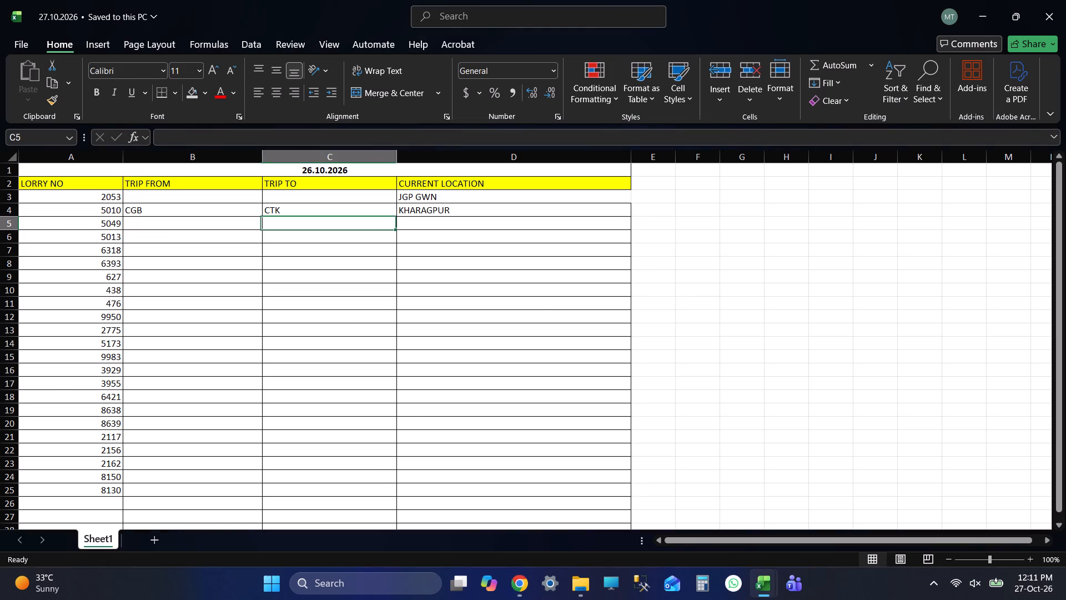
{"action": "key", "text": "Tab"}
{"action": "key", "text": "alt+Tab"}
{"action": "key", "text": "alt+Tab"}
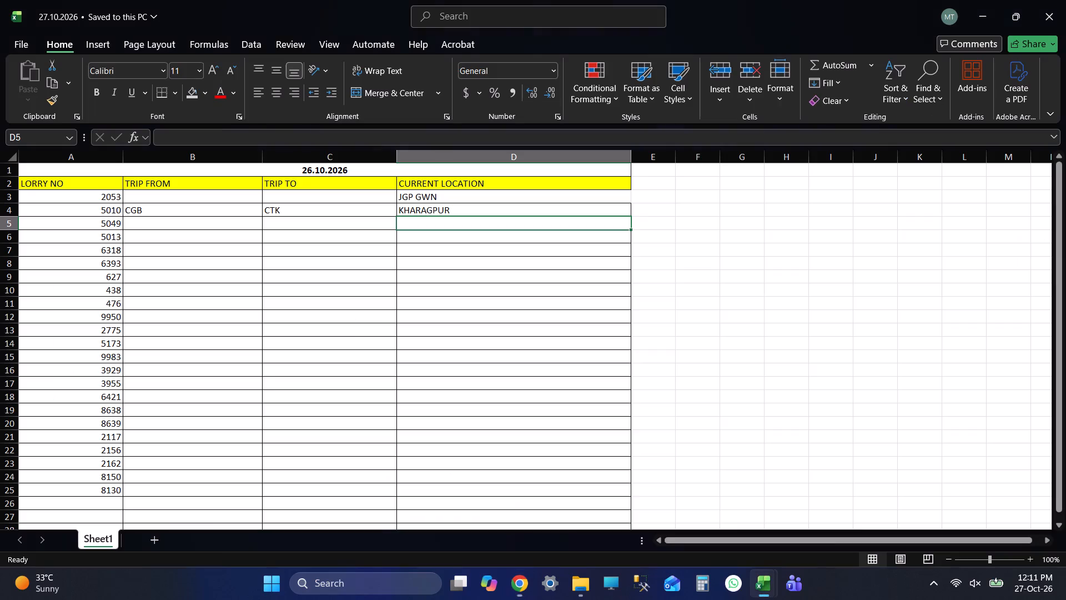
{"action": "type", "text": "IPM GWN"}
{"action": "key", "text": "Return"}
{"action": "key", "text": "ctrl+s"}
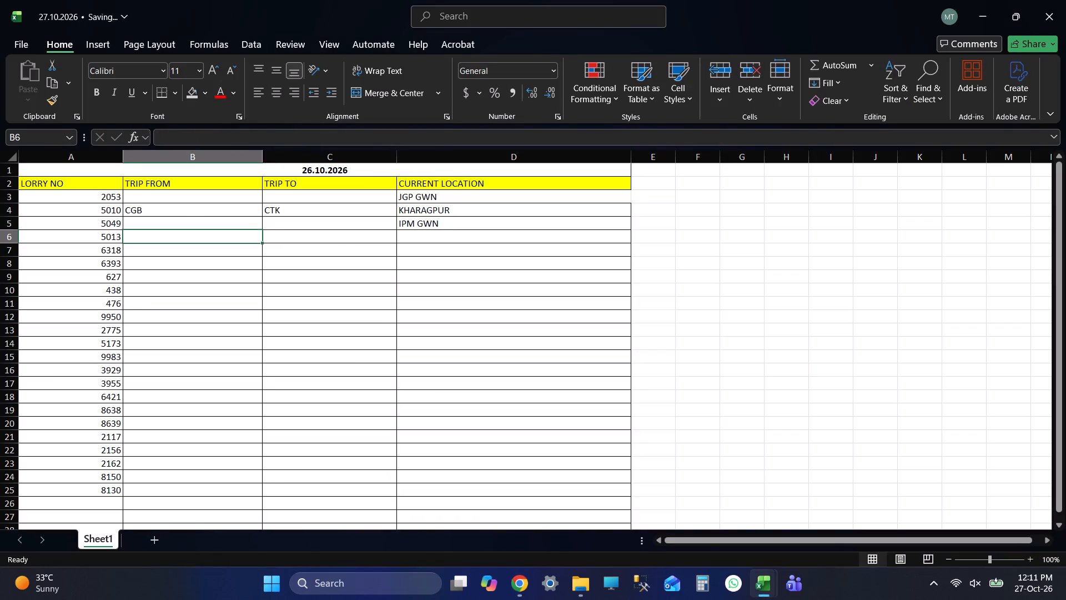
{"action": "key", "text": "alt+Tab"}
{"action": "left_click", "coordinate": [258, 83]}
{"action": "key", "text": "alt+Tab"}
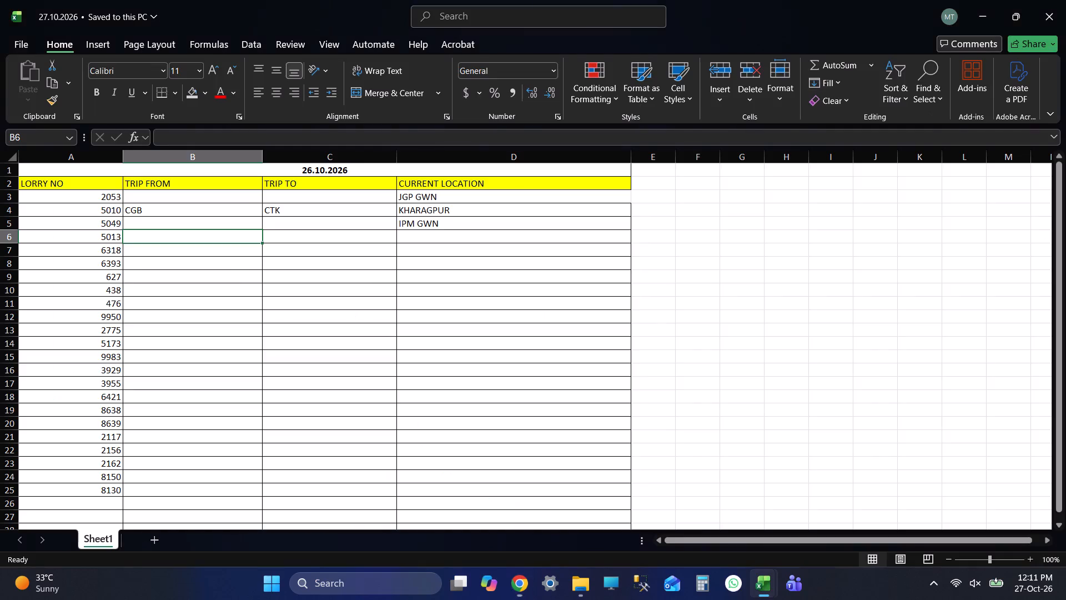
{"action": "key", "text": "alt+Tab"}
{"action": "key", "text": "alt+Tab"}
{"action": "key", "text": "alt+Tab"}
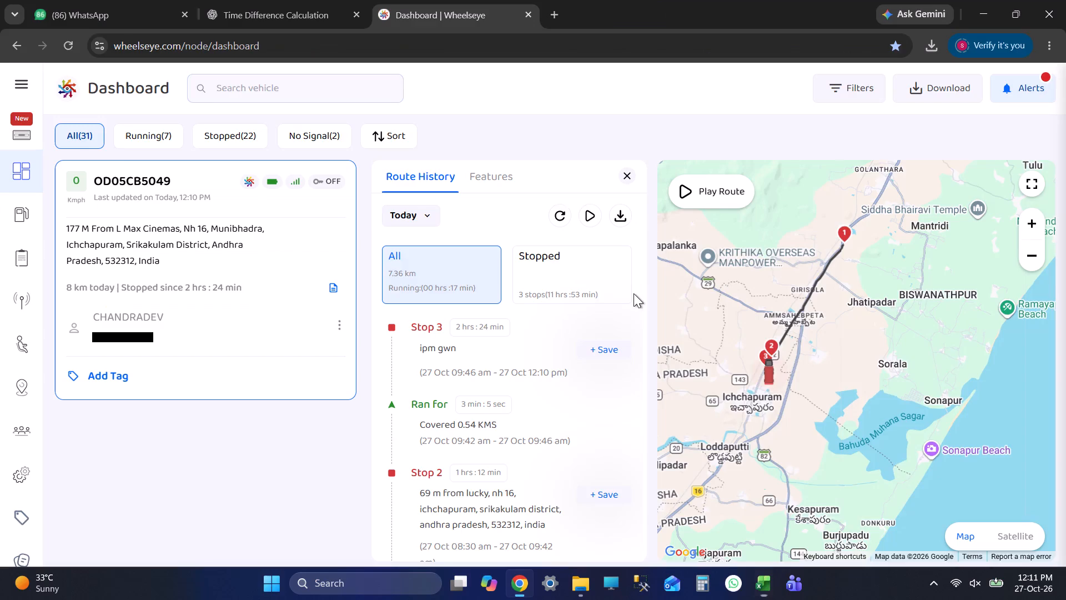
{"action": "type", "text": "5013"}
{"action": "key", "text": "Return"}
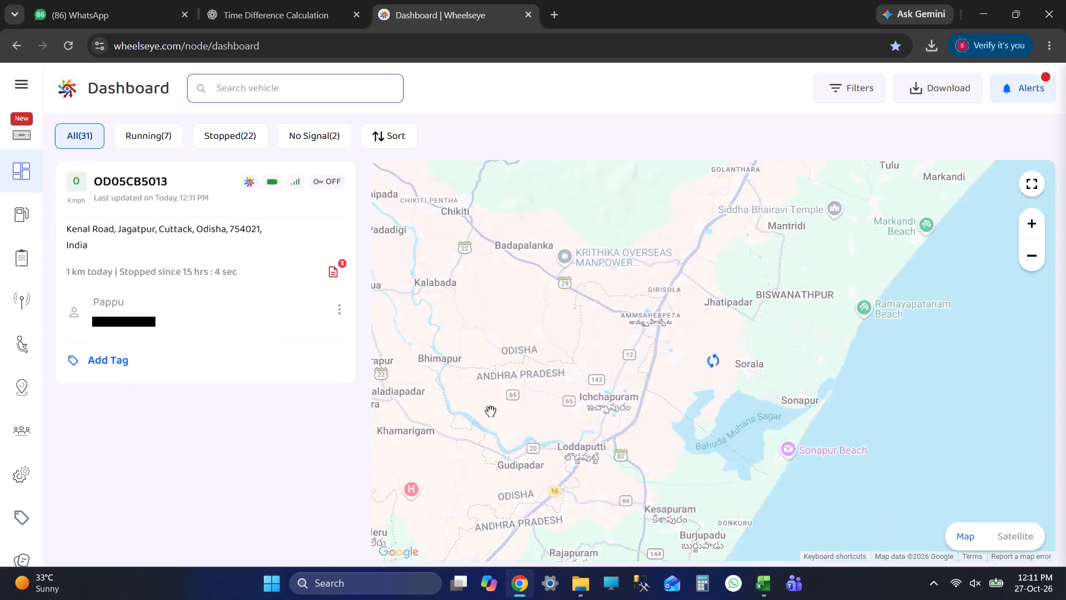
{"action": "left_click", "coordinate": [169, 227]}
{"action": "left_click", "coordinate": [466, 351]}
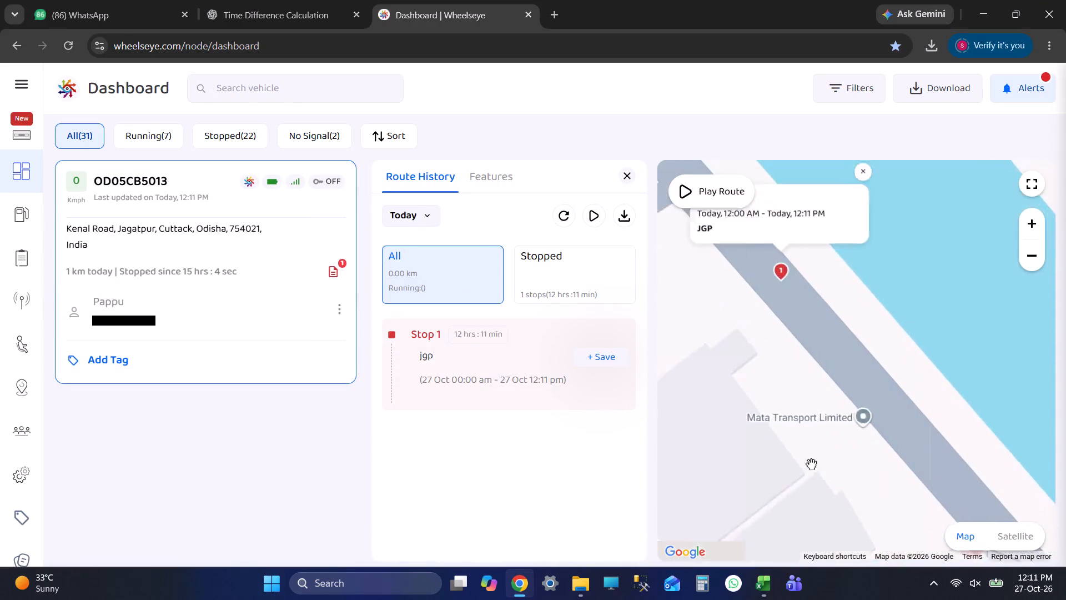
In the 27.10.2026 workbook, enter JGP GWN as the current location of lorry 5013 and save.
{"action": "key", "text": "alt+Tab"}
{"action": "key", "text": "Tab"}
{"action": "key", "text": "Tab"}
{"action": "type", "text": "JGP GWN"}
{"action": "key", "text": "Return"}
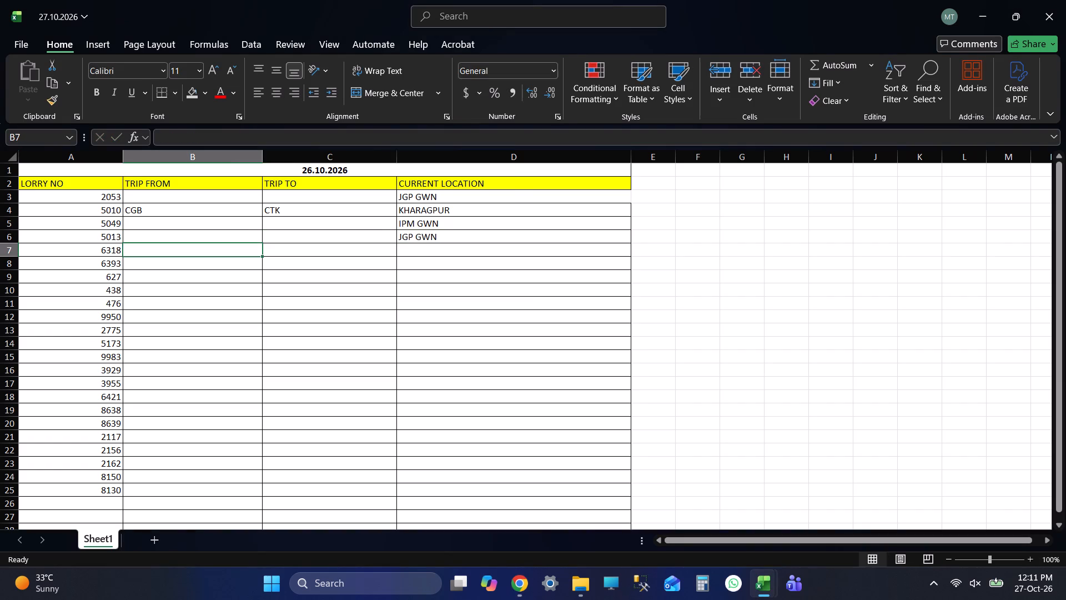
{"action": "key", "text": "ctrl+s"}
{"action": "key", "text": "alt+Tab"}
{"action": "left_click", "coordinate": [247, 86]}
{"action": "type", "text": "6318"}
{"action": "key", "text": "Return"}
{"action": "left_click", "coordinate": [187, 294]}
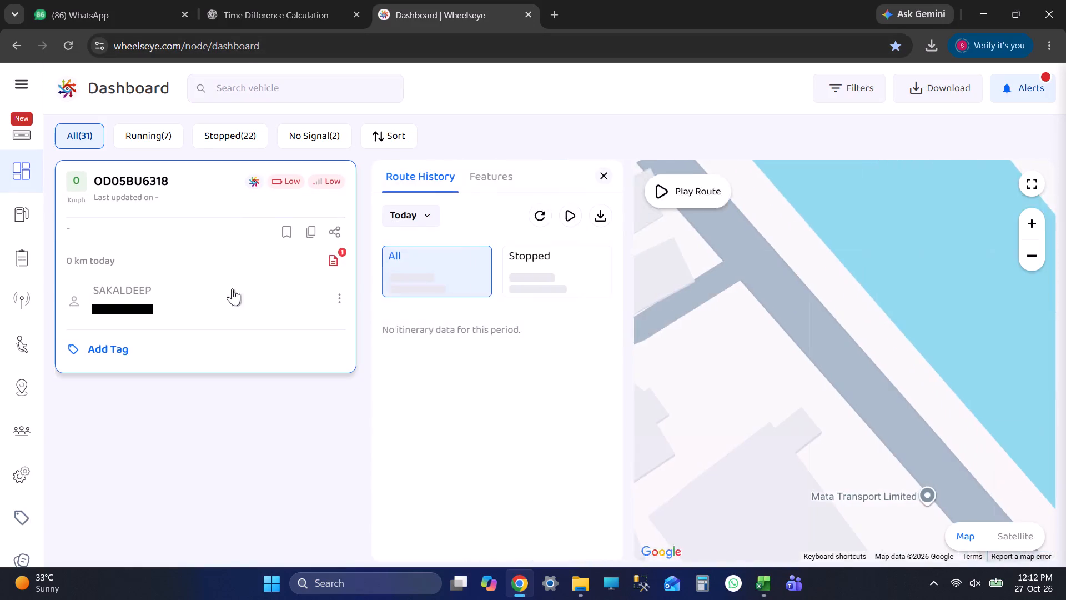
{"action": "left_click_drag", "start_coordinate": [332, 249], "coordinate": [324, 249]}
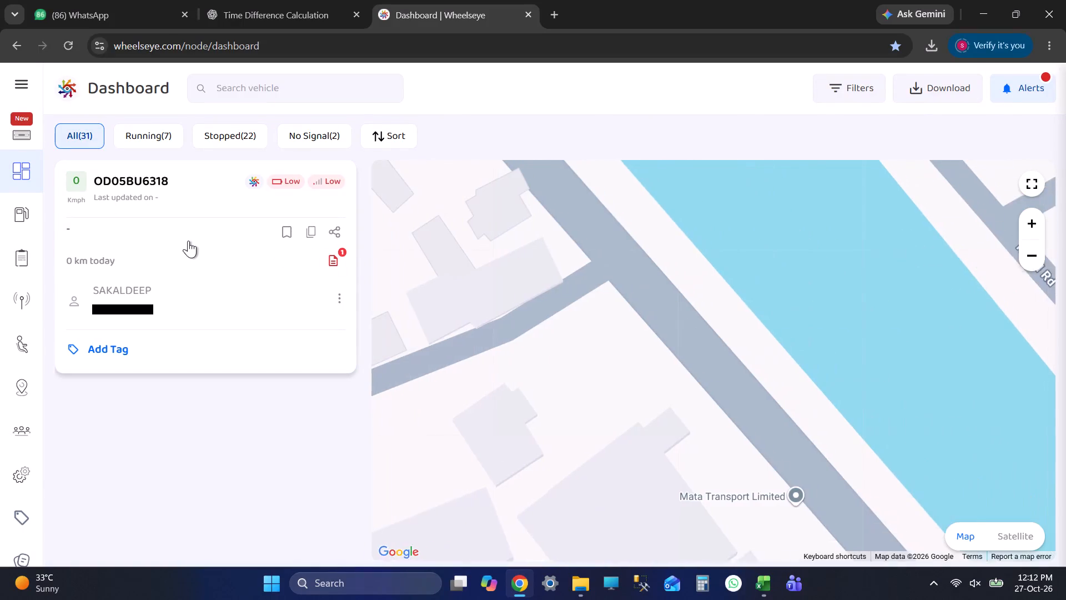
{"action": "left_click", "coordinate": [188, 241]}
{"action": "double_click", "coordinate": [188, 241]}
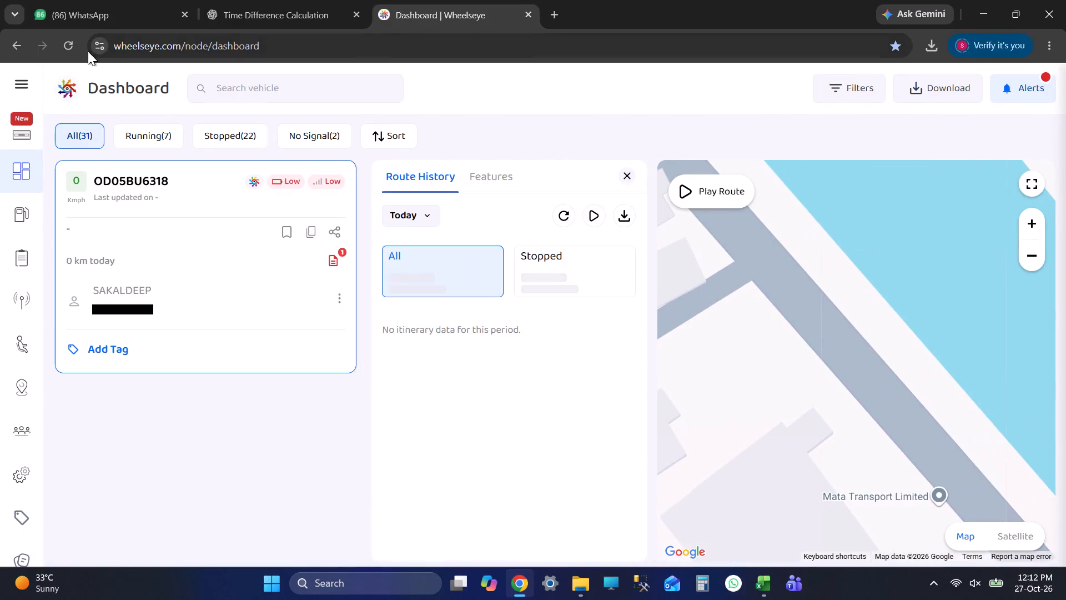
{"action": "left_click", "coordinate": [78, 46]}
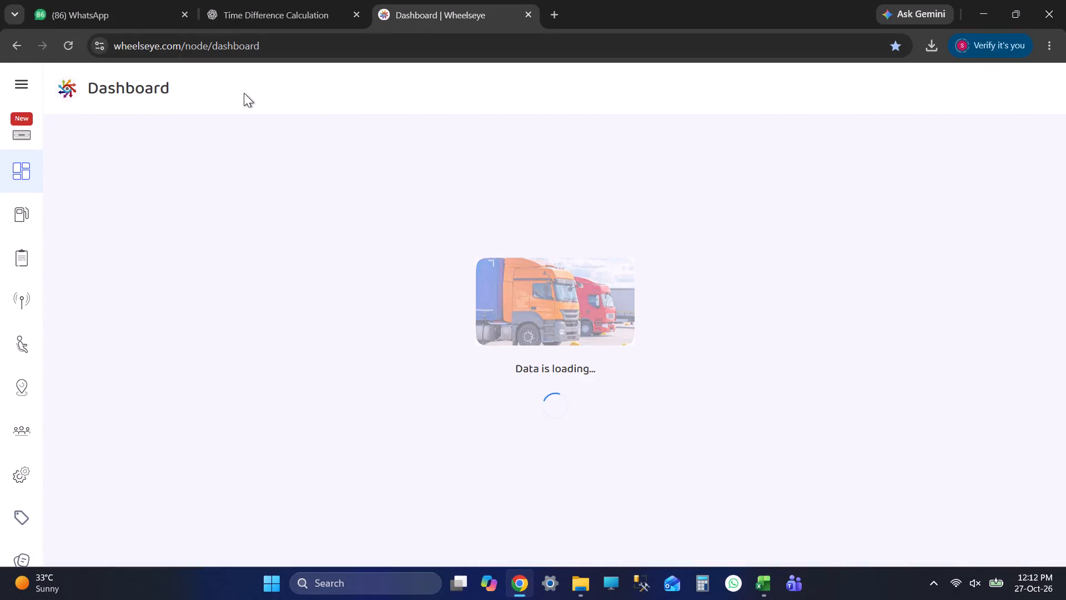
{"action": "key", "text": "alt+Tab"}
{"action": "key", "text": "shift+Tab"}
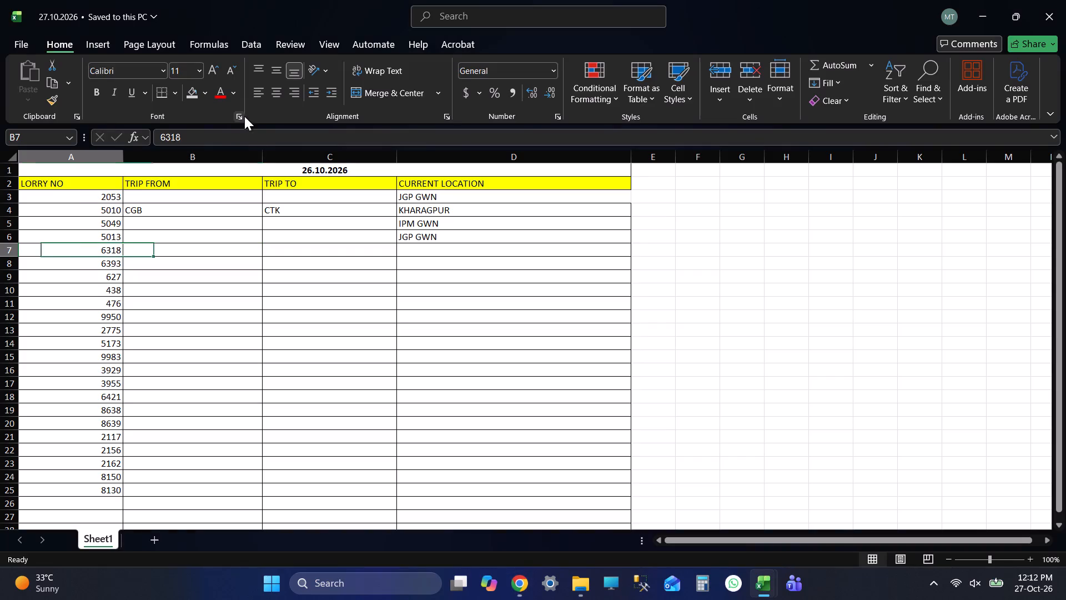
{"action": "key", "text": "ctrl+c"}
{"action": "key", "text": "alt+Tab"}
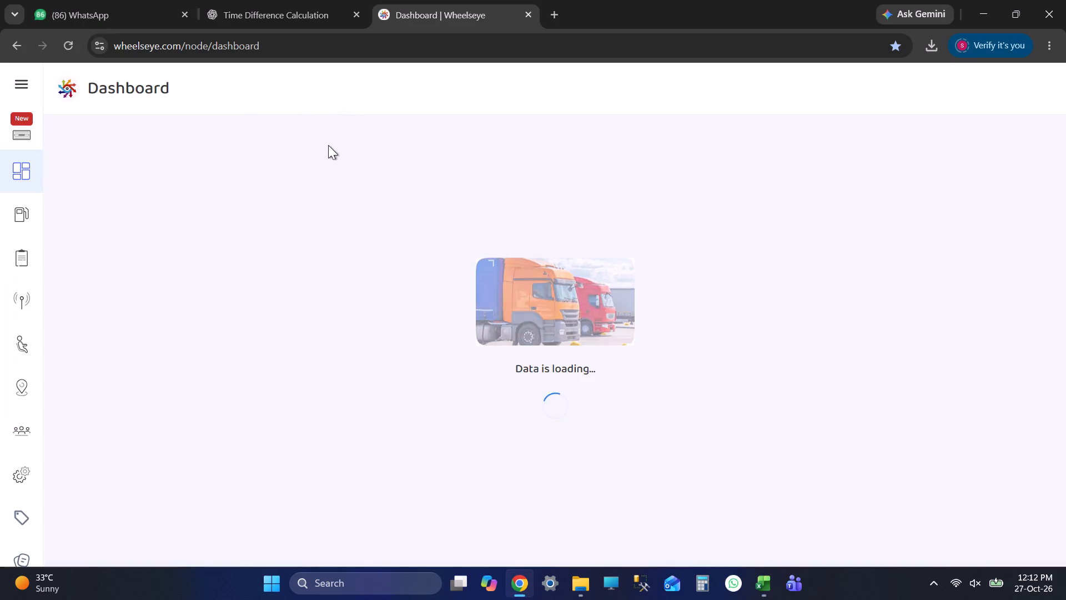
{"action": "left_click", "coordinate": [289, 89]}
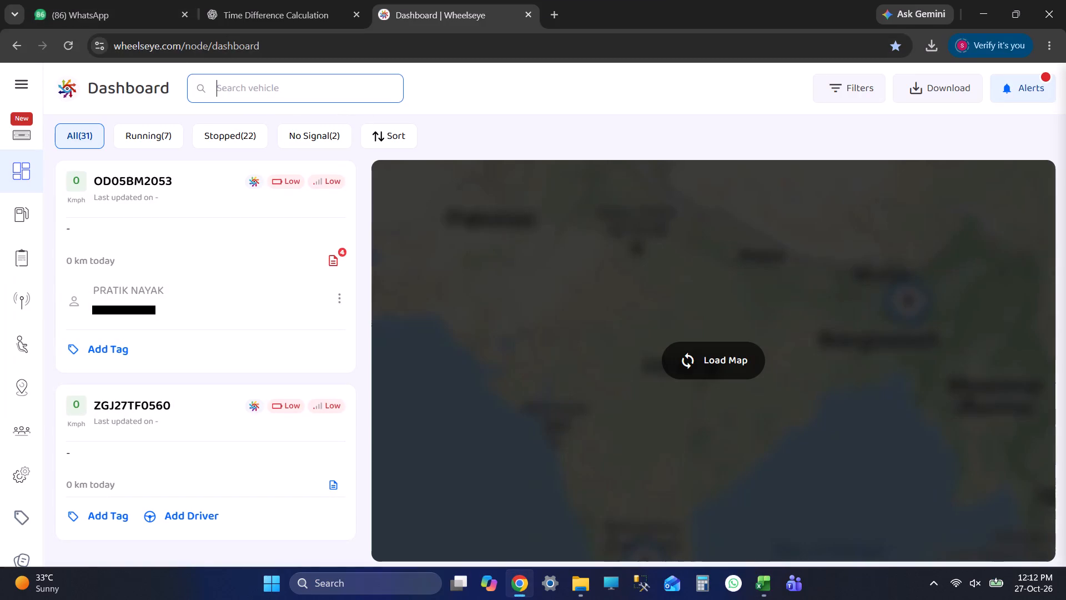
{"action": "key", "text": "ctrl+v"}
{"action": "key", "text": "Return"}
{"action": "left_click", "coordinate": [234, 287]}
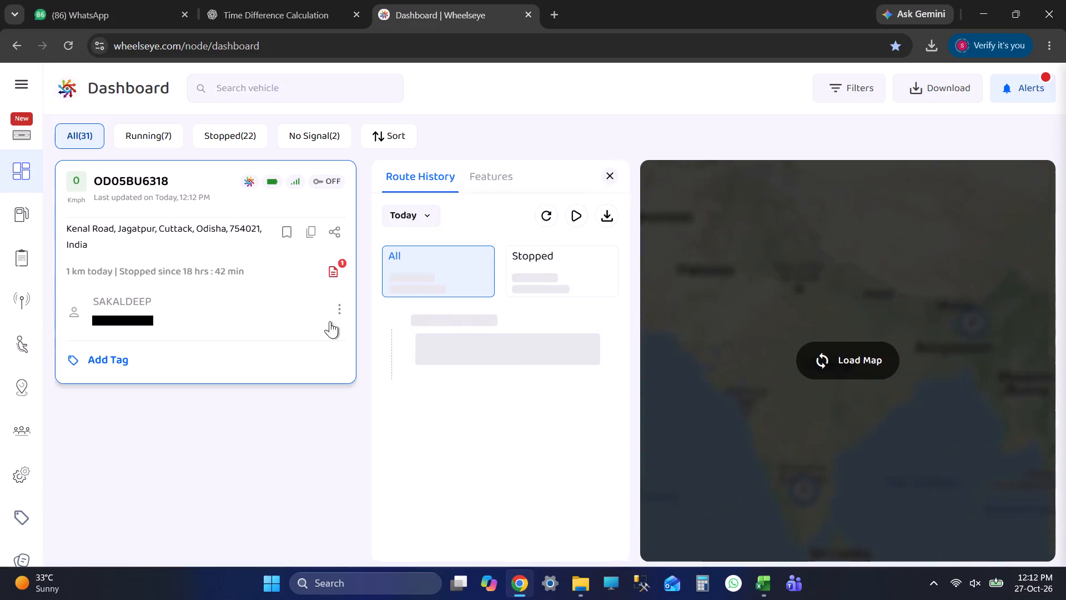
{"action": "left_click", "coordinate": [851, 373]}
{"action": "left_click", "coordinate": [429, 349]}
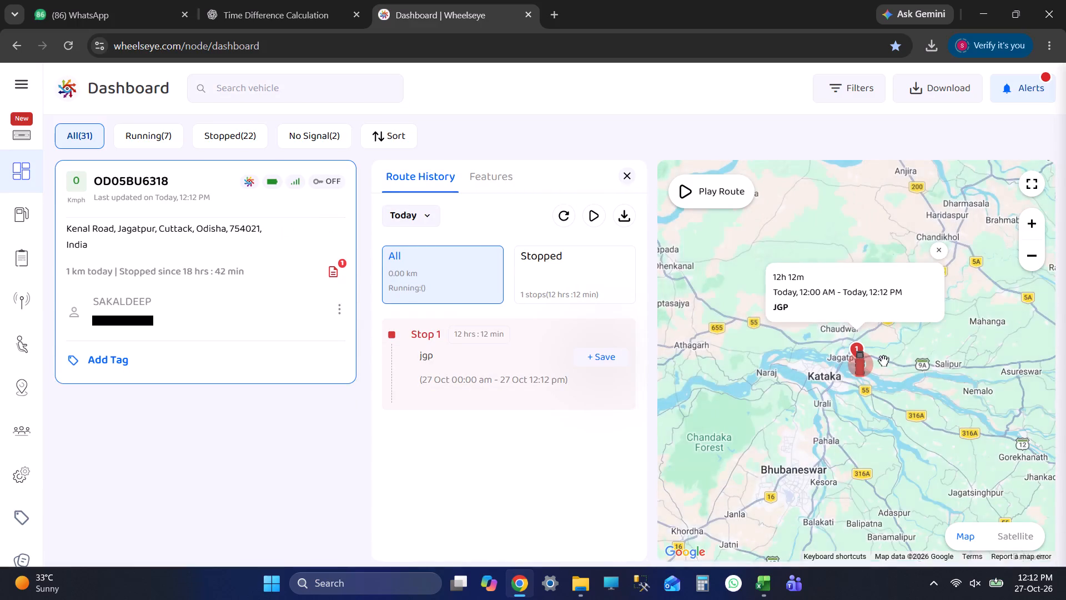
{"action": "scroll", "coordinate": [903, 367], "scroll_direction": "up", "scroll_amount": 16}
{"action": "key", "text": "alt+Tab"}
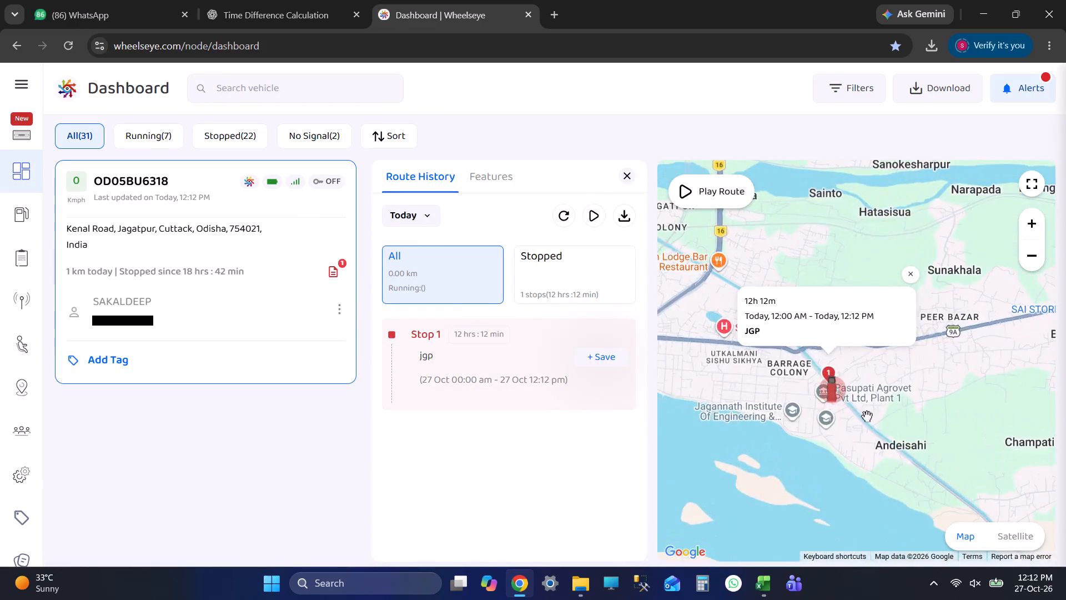
{"action": "key", "text": "alt+Tab"}
{"action": "scroll", "coordinate": [845, 393], "scroll_direction": "up", "scroll_amount": 5}
In the 27.10.2026 workbook, enter JGP GWN as the current location of lorry 6318.
{"action": "key", "text": "alt+Tab"}
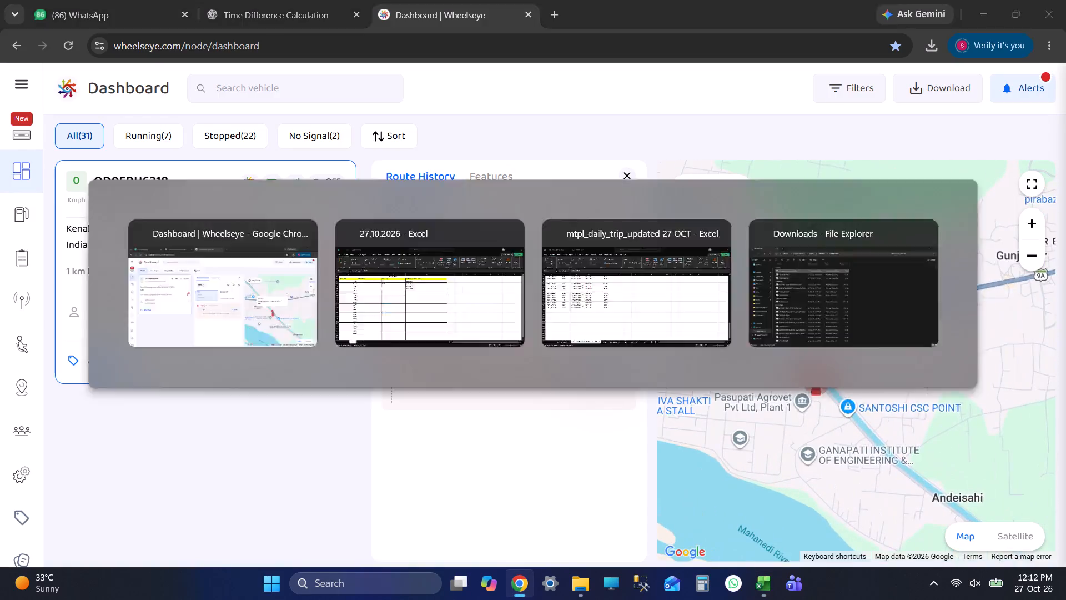
{"action": "key", "text": "Tab"}
{"action": "key", "text": "Tab"}
{"action": "key", "text": "Tab"}
{"action": "type", "text": "JGP GWN"}
{"action": "key", "text": "Return"}
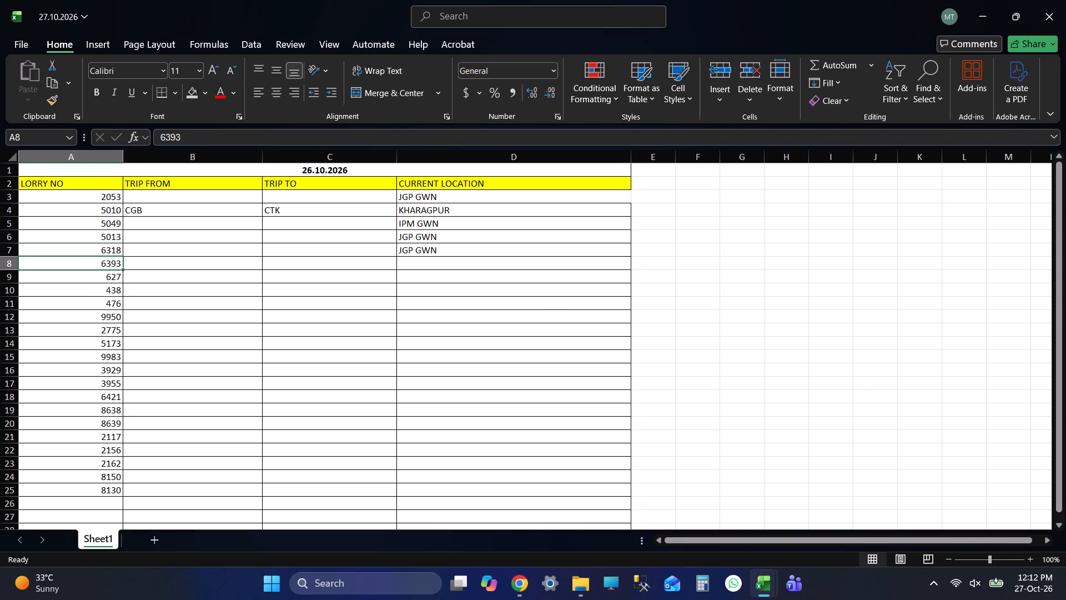
Save the 27.10.2026 workbook.
{"action": "key", "text": "ctrl+s"}
{"action": "key", "text": "alt+Tab"}
{"action": "left_click", "coordinate": [249, 86]}
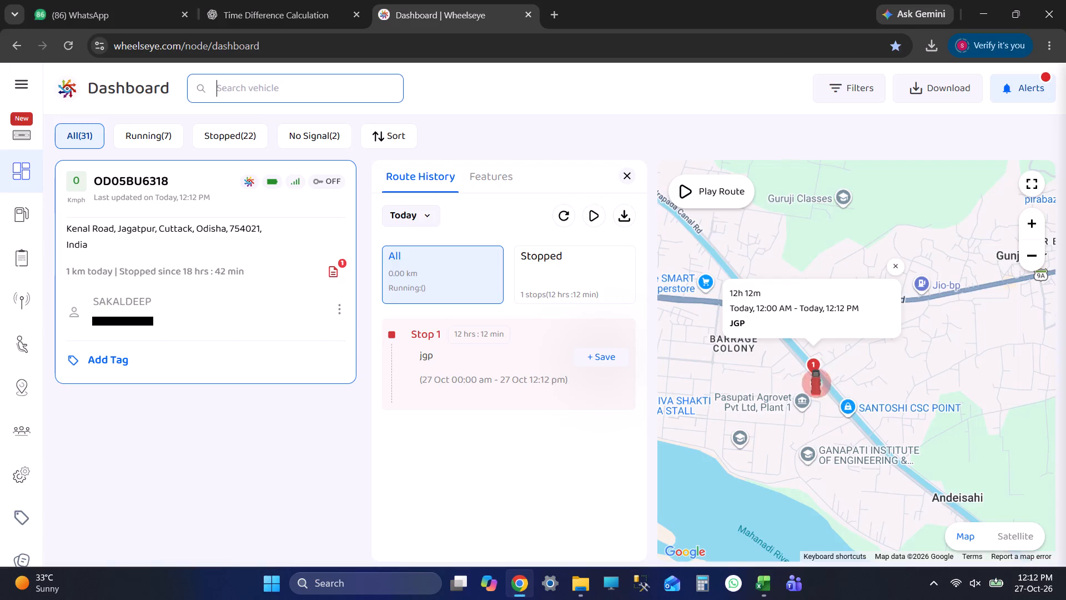
{"action": "type", "text": "6393"}
{"action": "key", "text": "Return"}
{"action": "left_click", "coordinate": [151, 244]}
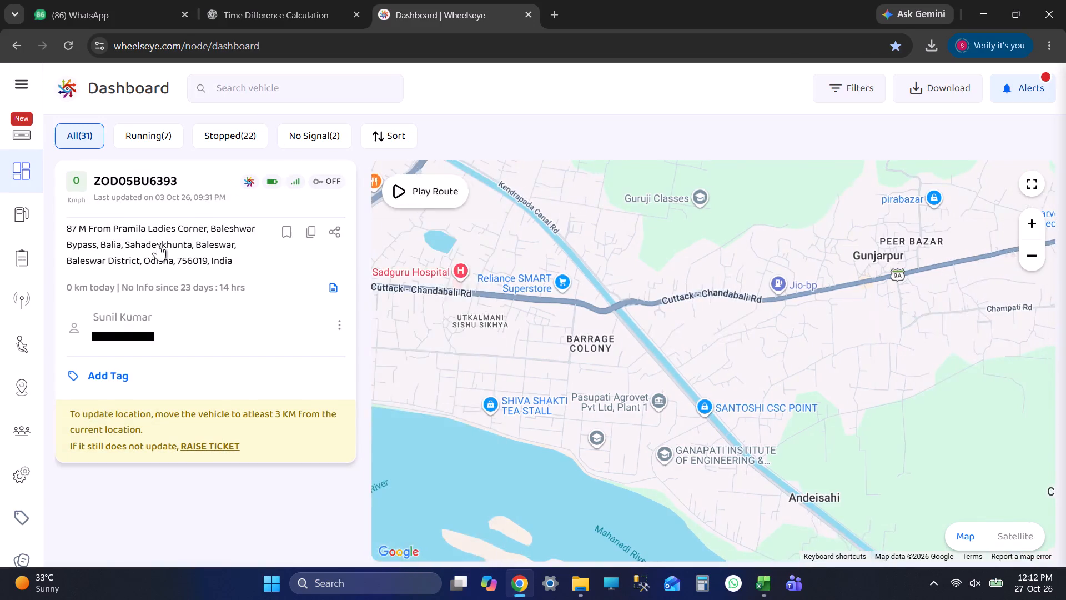
In the 27.10.2026 workbook, enter KHARAP GADI as the current location of lorry 6393 and save.
{"action": "key", "text": "alt+Tab"}
{"action": "key", "text": "Tab"}
{"action": "key", "text": "Tab"}
{"action": "key", "text": "Tab"}
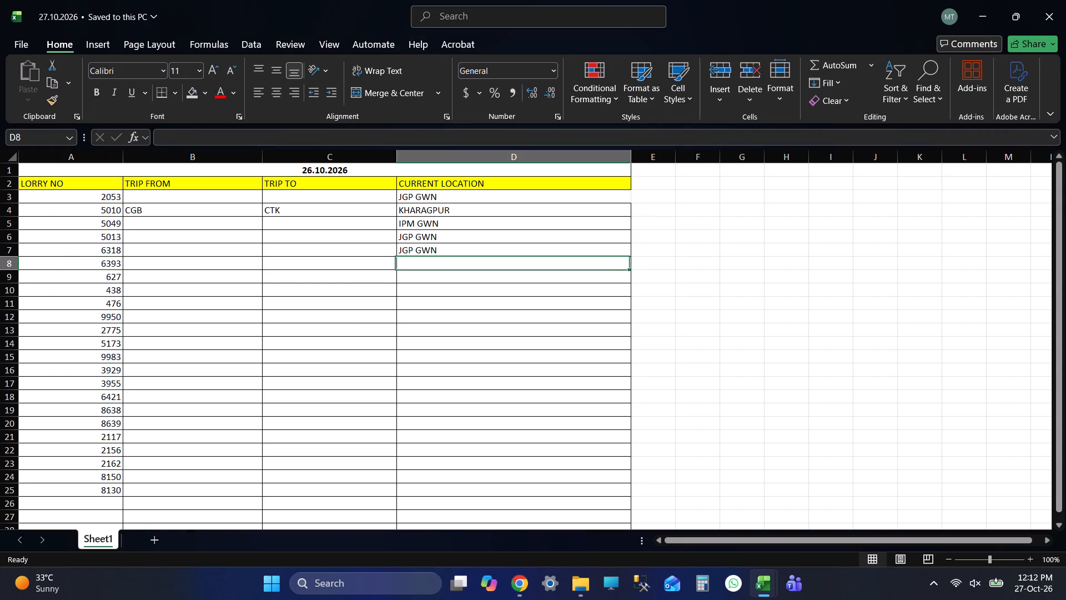
{"action": "type", "text": "KHARAP GADI"}
{"action": "key", "text": "Return"}
{"action": "key", "text": "ctrl+s"}
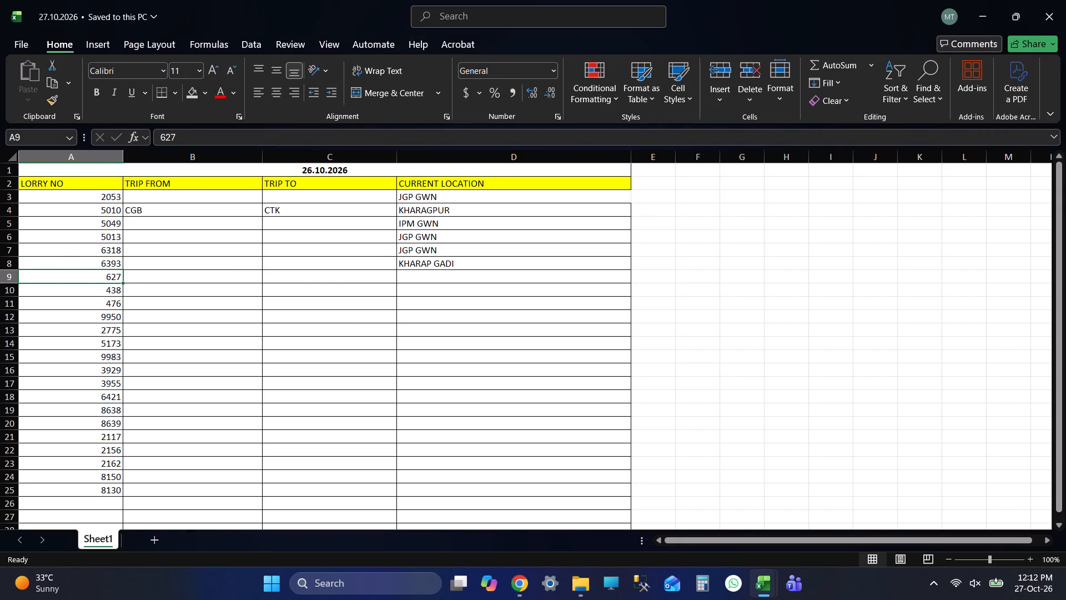
{"action": "key", "text": "ctrl+c"}
{"action": "key", "text": "alt+Tab"}
{"action": "left_click", "coordinate": [290, 84]}
{"action": "key", "text": "ctrl+v"}
{"action": "key", "text": "Return"}
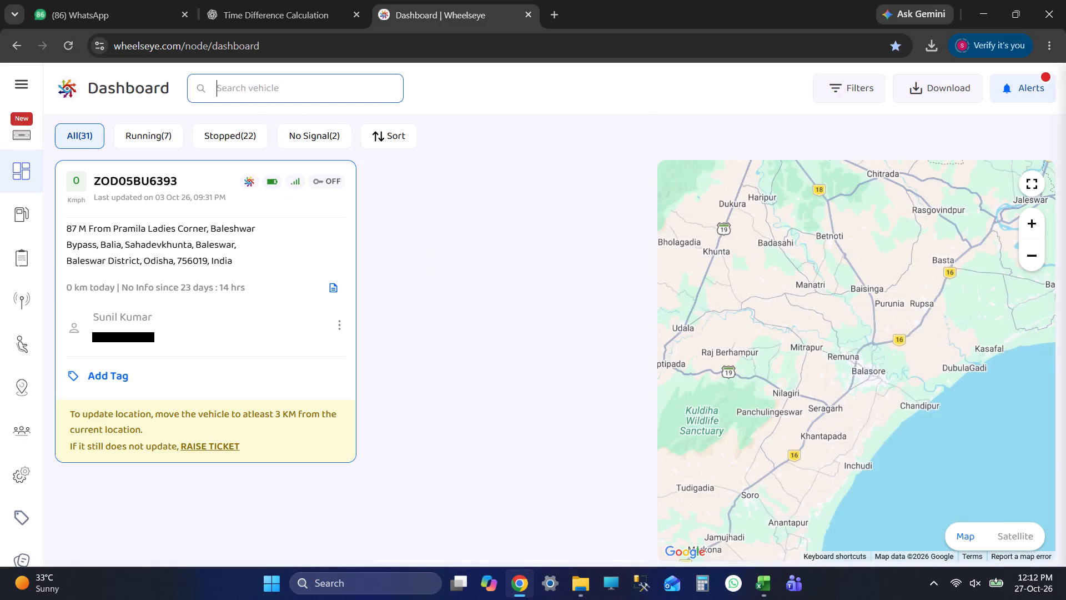
{"action": "left_click", "coordinate": [193, 253]}
In the 27.10.2026 workbook, enter JGP GWN as the current location of lorry 627 and save.
{"action": "key", "text": "alt+Tab"}
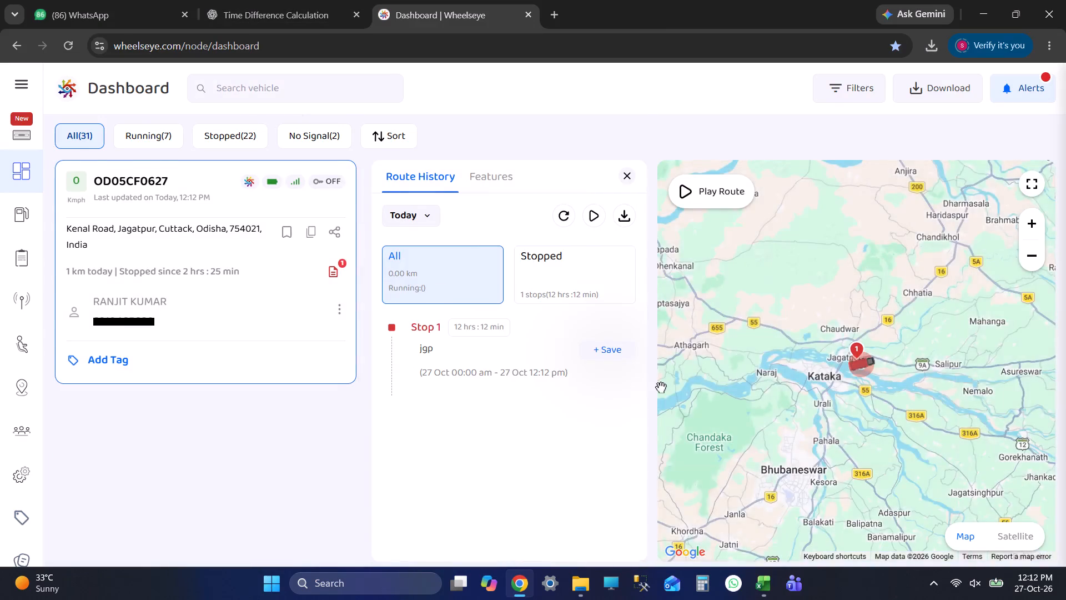
{"action": "key", "text": "Tab"}
{"action": "key", "text": "Tab"}
{"action": "key", "text": "Tab"}
{"action": "type", "text": "JGP GWN"}
{"action": "key", "text": "Return"}
{"action": "key", "text": "ctrl+s"}
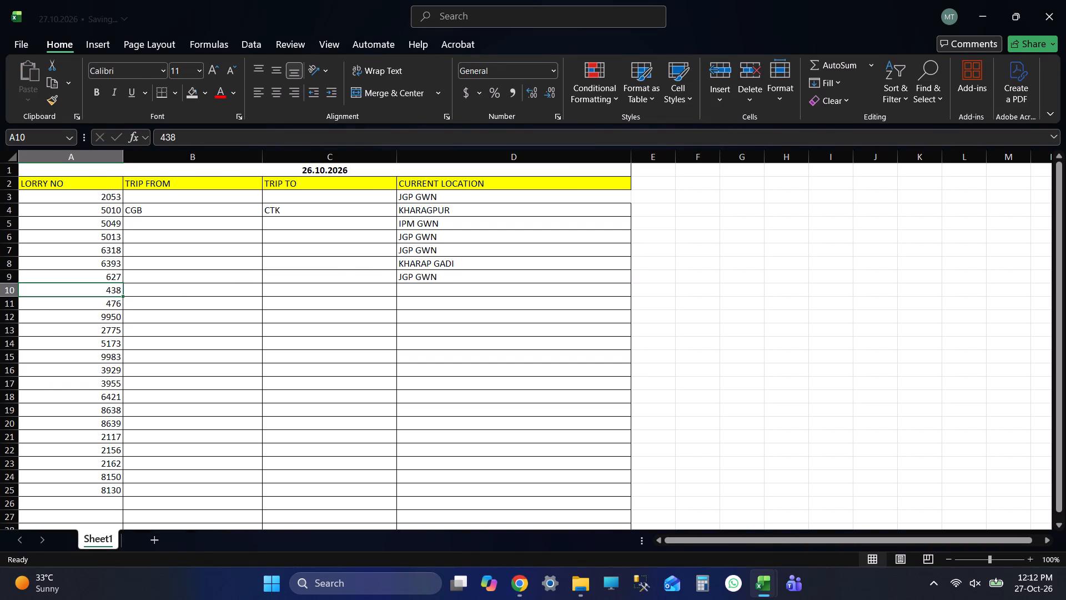
{"action": "key", "text": "alt+Tab"}
{"action": "left_click", "coordinate": [239, 96]}
{"action": "type", "text": "4328"}
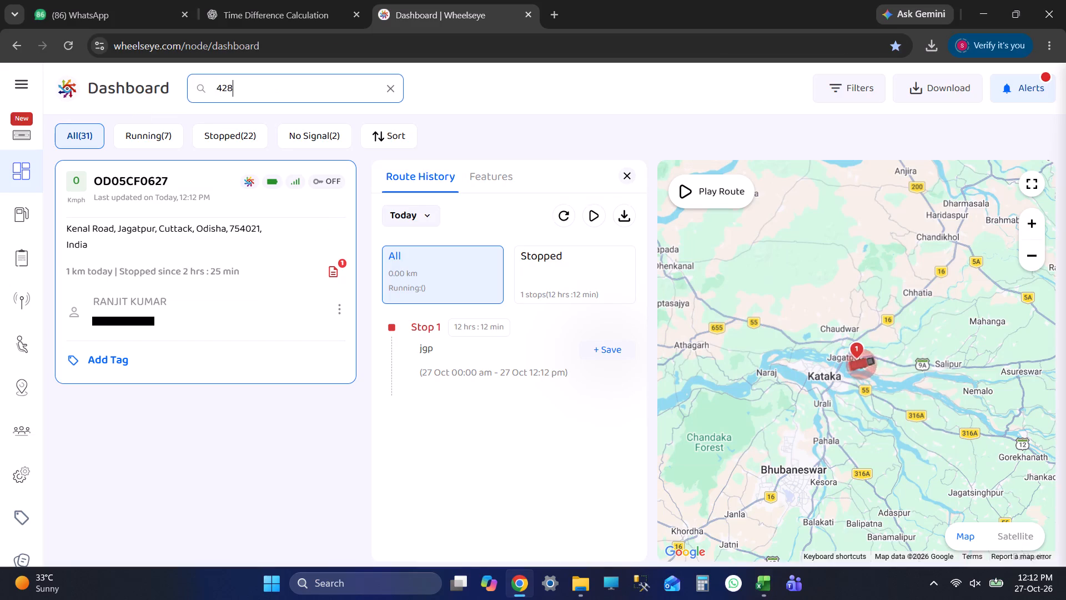
{"action": "key", "text": "BackSpace"}
{"action": "key", "text": "BackSpace"}
{"action": "key", "text": "BackSpace"}
{"action": "key", "text": "alt+Tab"}
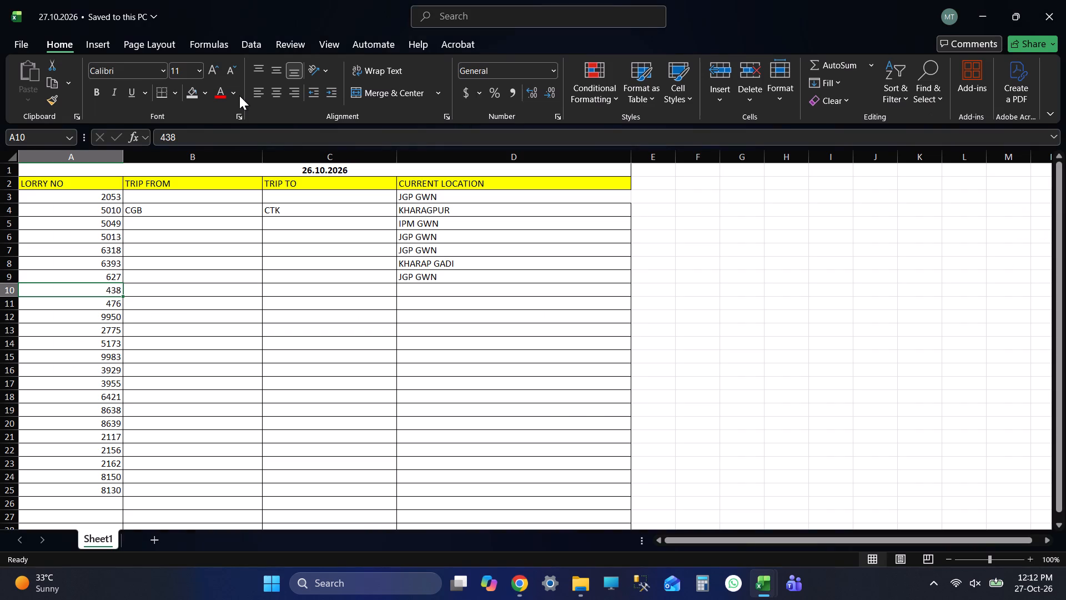
{"action": "key", "text": "alt+Tab"}
{"action": "type", "text": "438"}
{"action": "key", "text": "Return"}
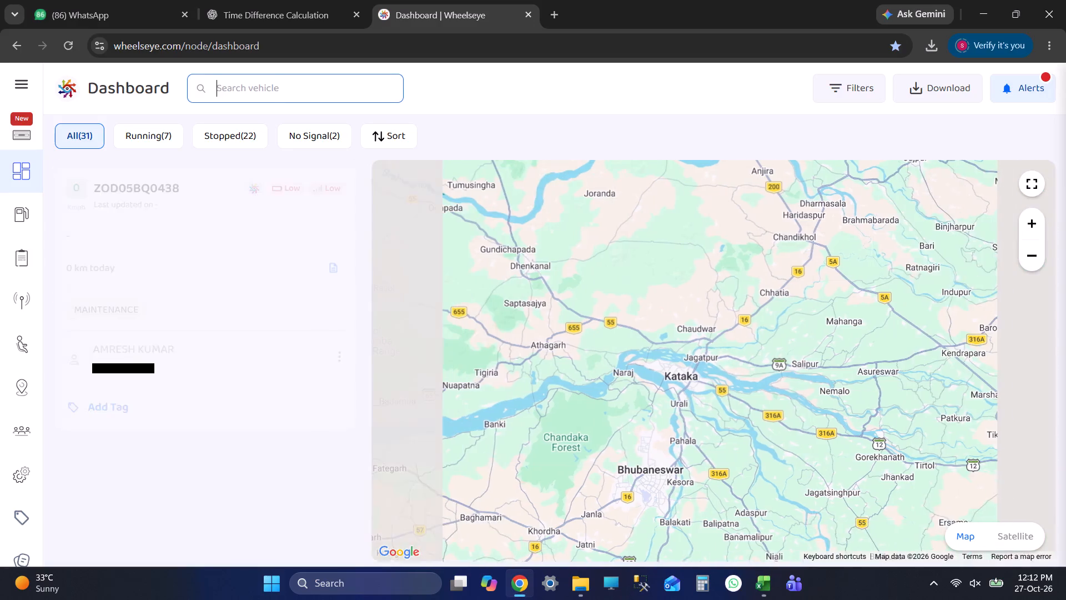
{"action": "left_click", "coordinate": [172, 292]}
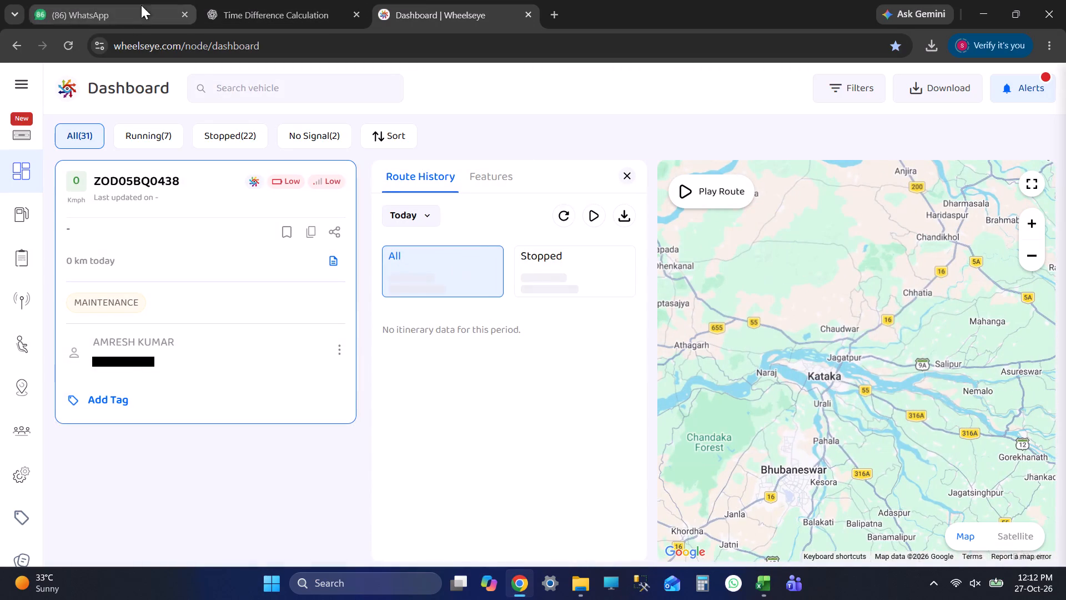
{"action": "left_click", "coordinate": [70, 46]}
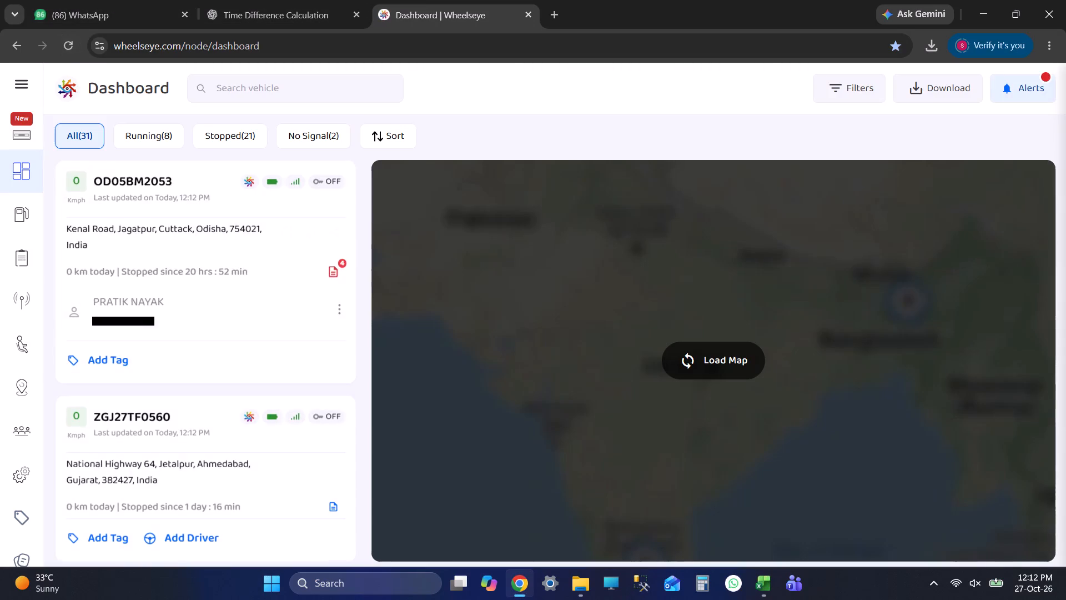
{"action": "left_click", "coordinate": [261, 91]}
{"action": "key", "text": "alt+Tab"}
{"action": "key", "text": "ctrl+c"}
{"action": "key", "text": "alt+Tab"}
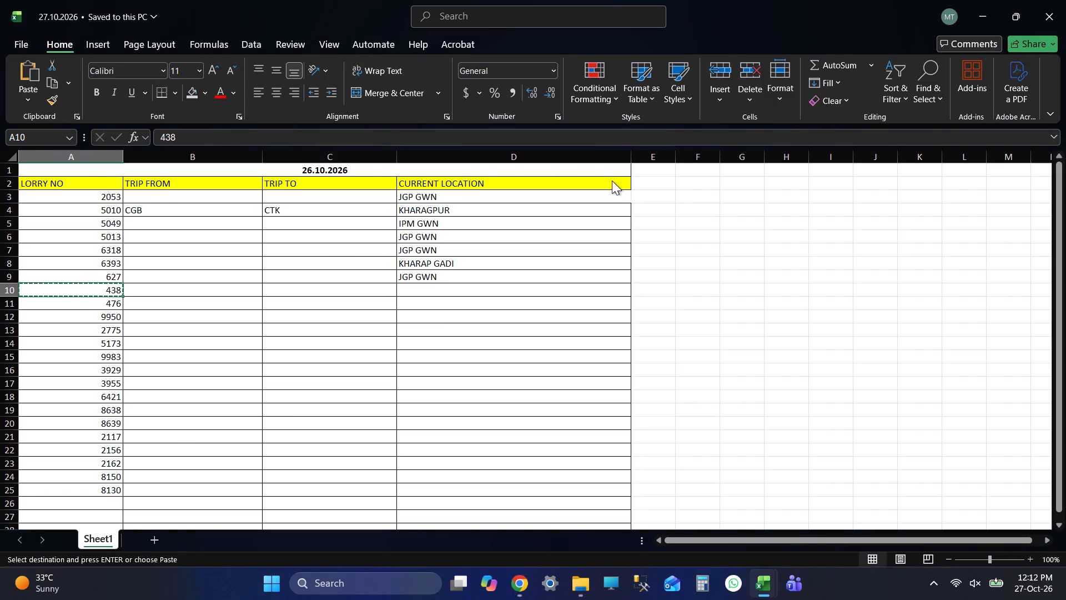
{"action": "key", "text": "ctrl+v"}
{"action": "key", "text": "Return"}
{"action": "left_click", "coordinate": [176, 256]}
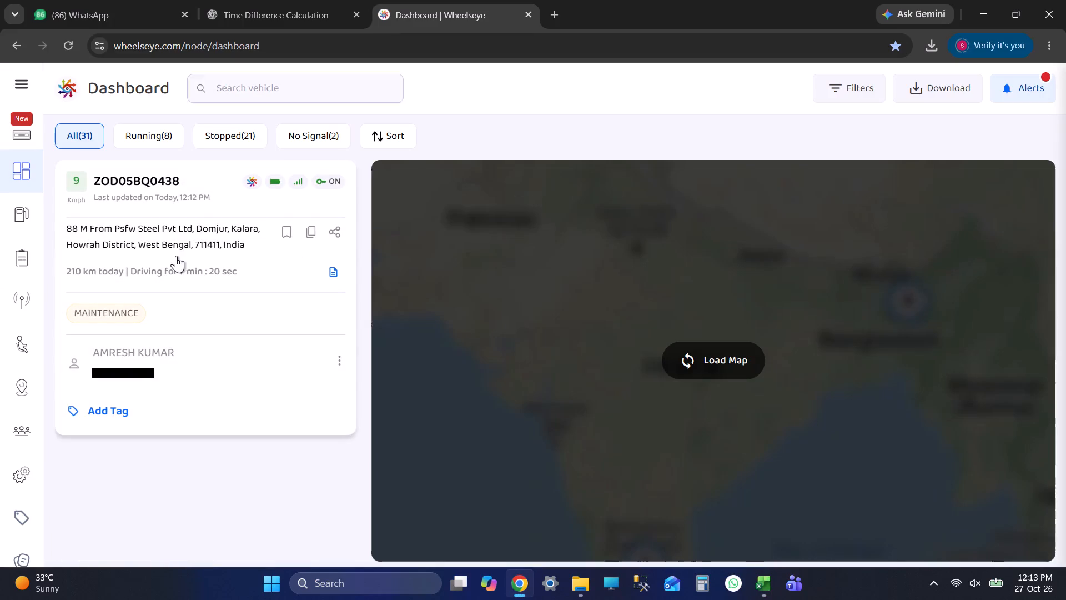
{"action": "left_click", "coordinate": [857, 357]}
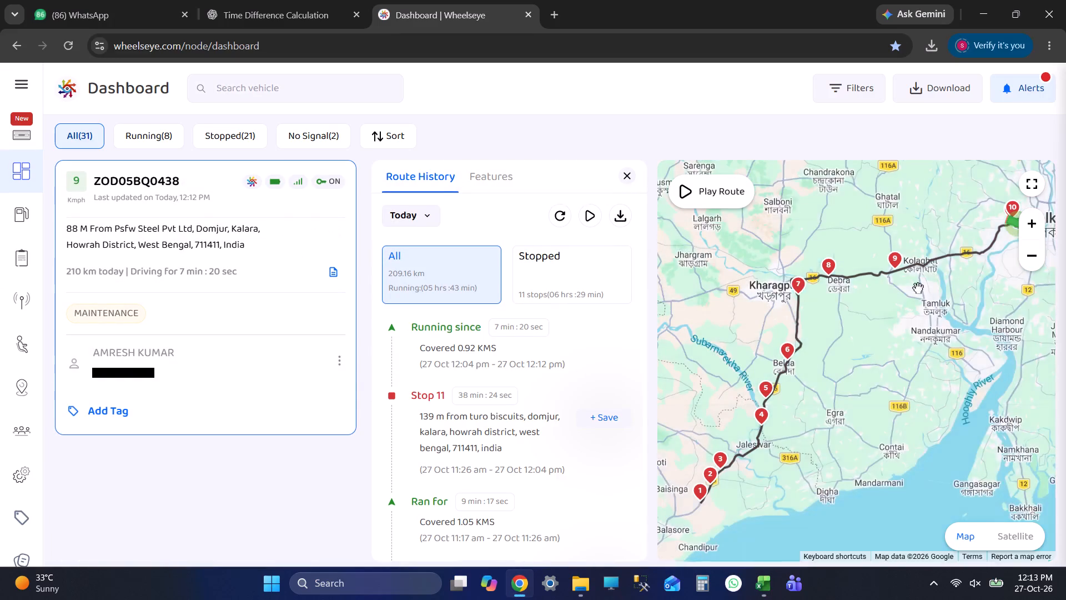
{"action": "left_click_drag", "start_coordinate": [938, 222], "coordinate": [838, 307]}
{"action": "scroll", "coordinate": [915, 304], "scroll_direction": "up", "scroll_amount": 17}
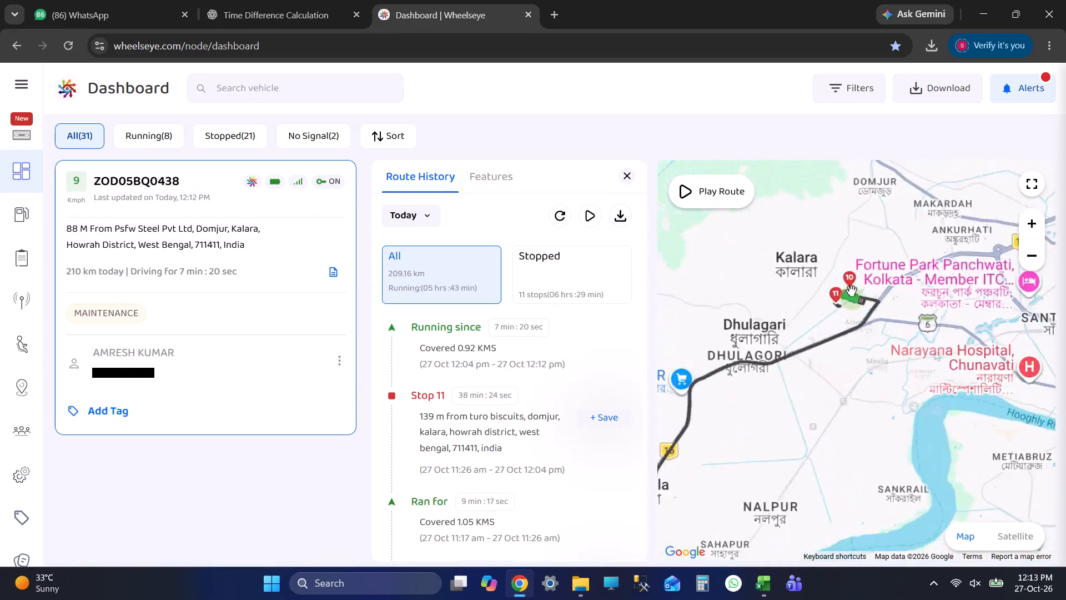
{"action": "scroll", "coordinate": [863, 288], "scroll_direction": "up", "scroll_amount": 5}
{"action": "left_click_drag", "start_coordinate": [864, 253], "coordinate": [903, 306]}
{"action": "scroll", "coordinate": [903, 306], "scroll_direction": "down", "scroll_amount": 8}
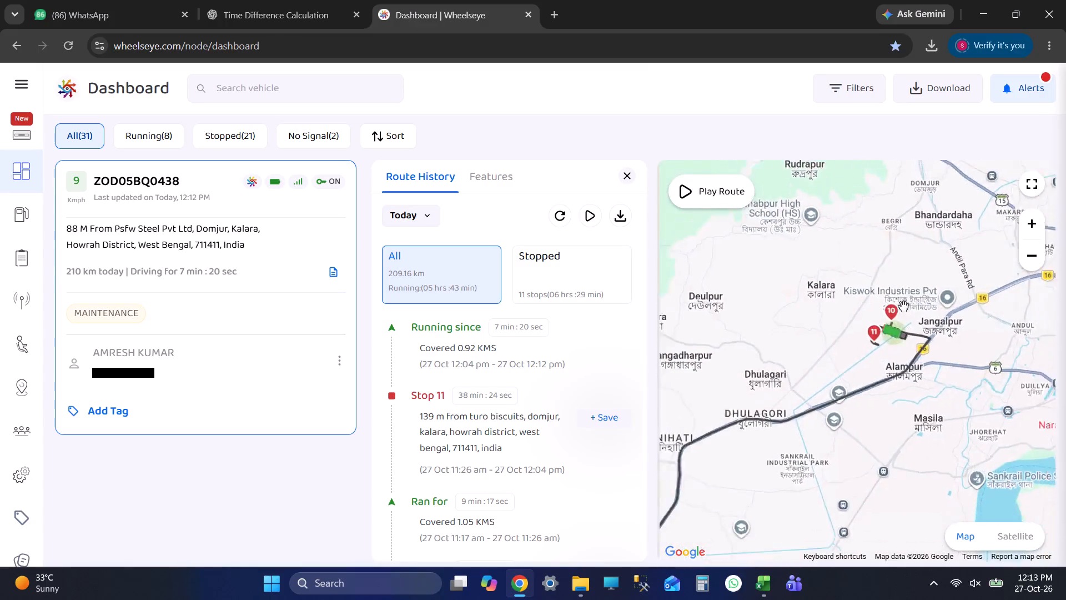
{"action": "scroll", "coordinate": [903, 306], "scroll_direction": "down", "scroll_amount": 2}
In the 27.10.2026 workbook, enter DHULAGORI as the current location of lorry 438 and save.
{"action": "key", "text": "alt+Tab"}
{"action": "key", "text": "Tab"}
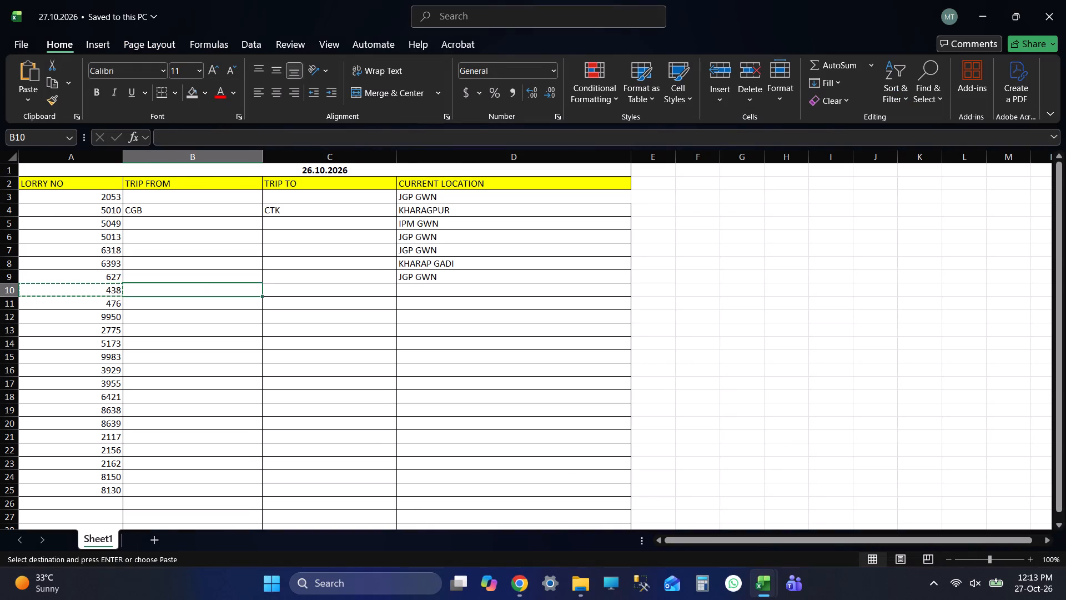
{"action": "key", "text": "alt+Tab"}
{"action": "key", "text": "alt+Tab"}
{"action": "key", "text": "Tab"}
{"action": "key", "text": "Tab"}
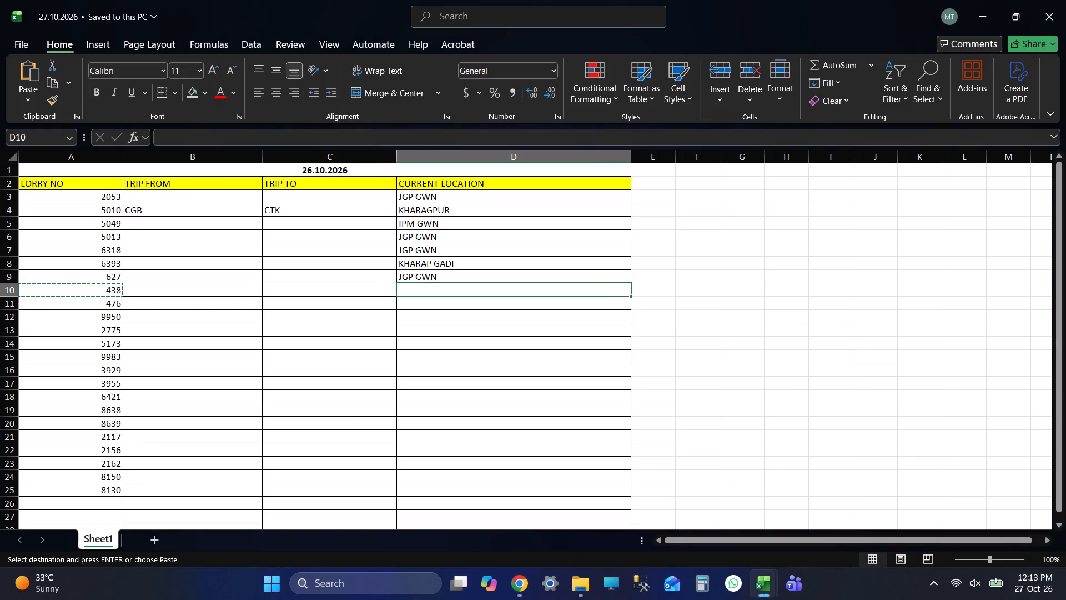
{"action": "type", "text": "DHULAGORI"}
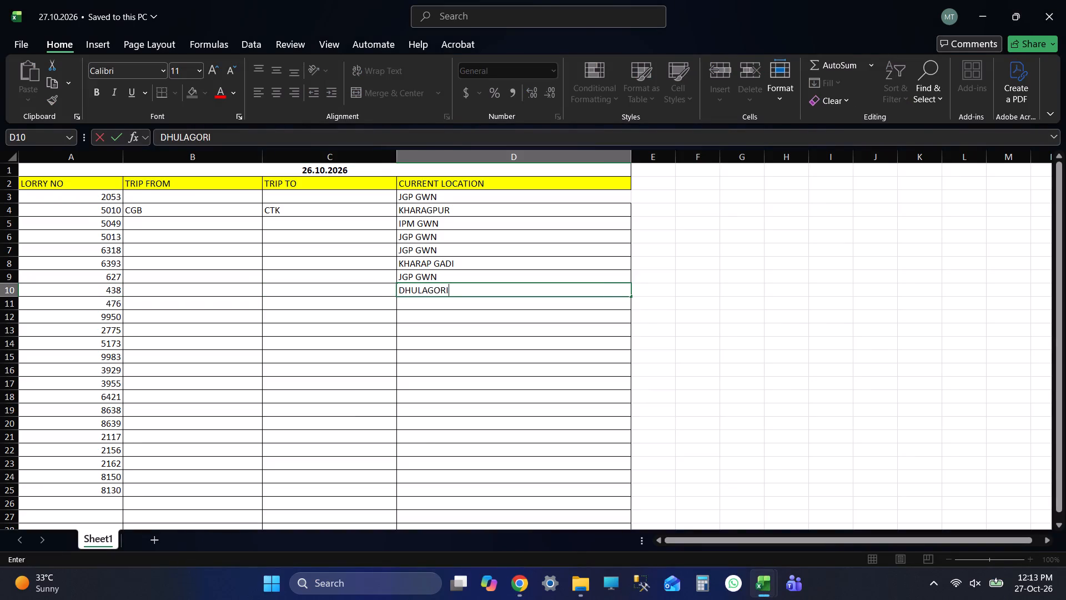
{"action": "key", "text": "Return"}
{"action": "key", "text": "ctrl+s"}
{"action": "key", "text": "ctrl+c"}
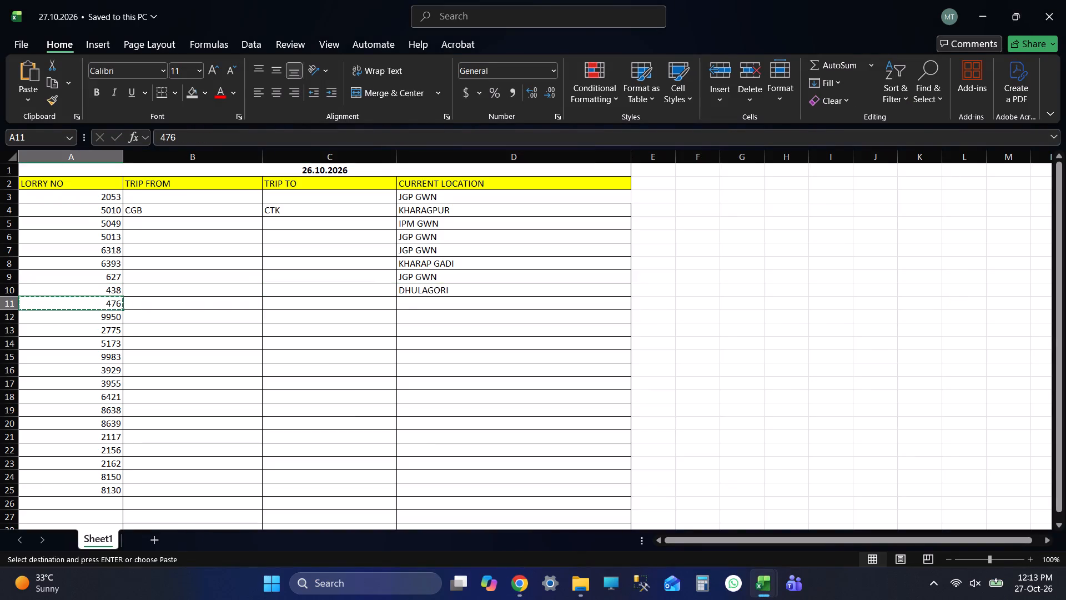
{"action": "key", "text": "alt+Tab"}
{"action": "left_click", "coordinate": [280, 87]}
{"action": "key", "text": "ctrl+v"}
{"action": "key", "text": "Return"}
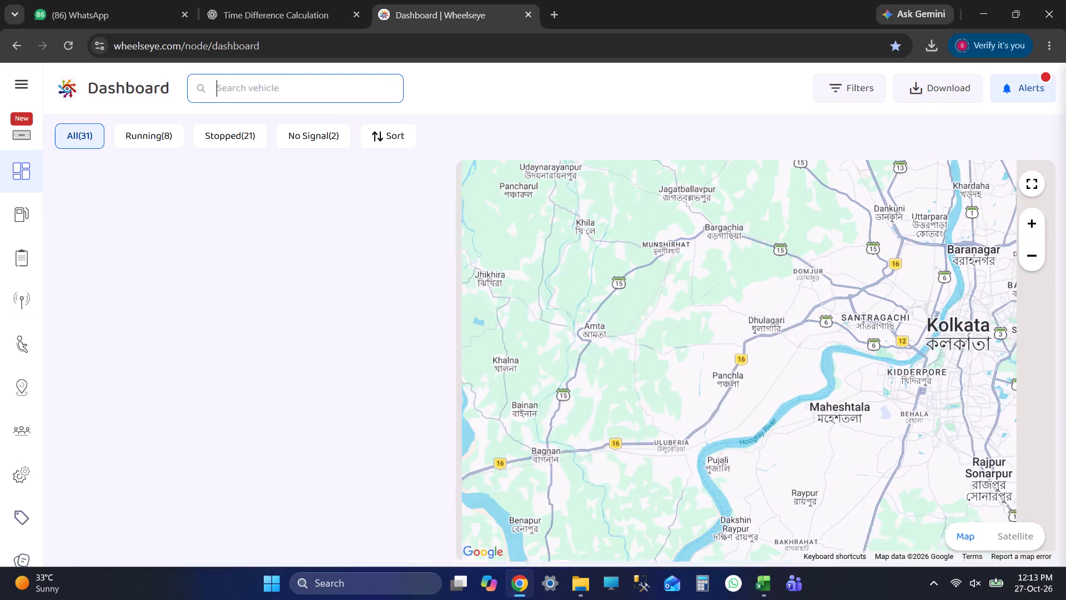
{"action": "left_click", "coordinate": [213, 312]}
In the 27.10.2026 workbook, enter JGP GWN as the current location of lorry 476 and save.
{"action": "key", "text": "alt+Tab"}
{"action": "key", "text": "Tab"}
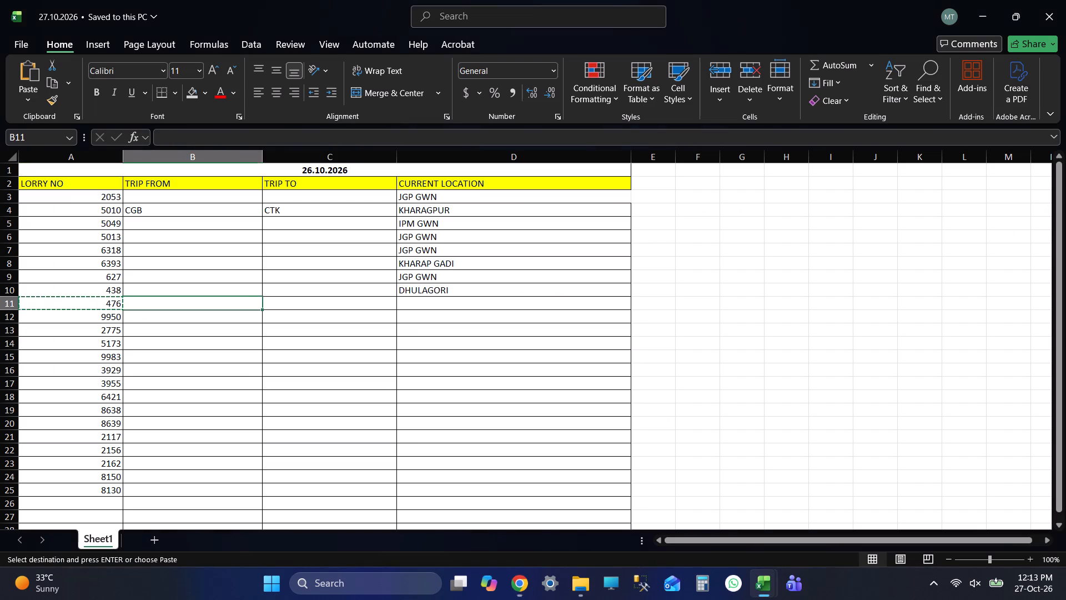
{"action": "key", "text": "Tab"}
{"action": "key", "text": "Tab"}
{"action": "type", "text": "JGP GWN"}
{"action": "key", "text": "Return"}
{"action": "key", "text": "ctrl+s"}
{"action": "key", "text": "alt+Tab"}
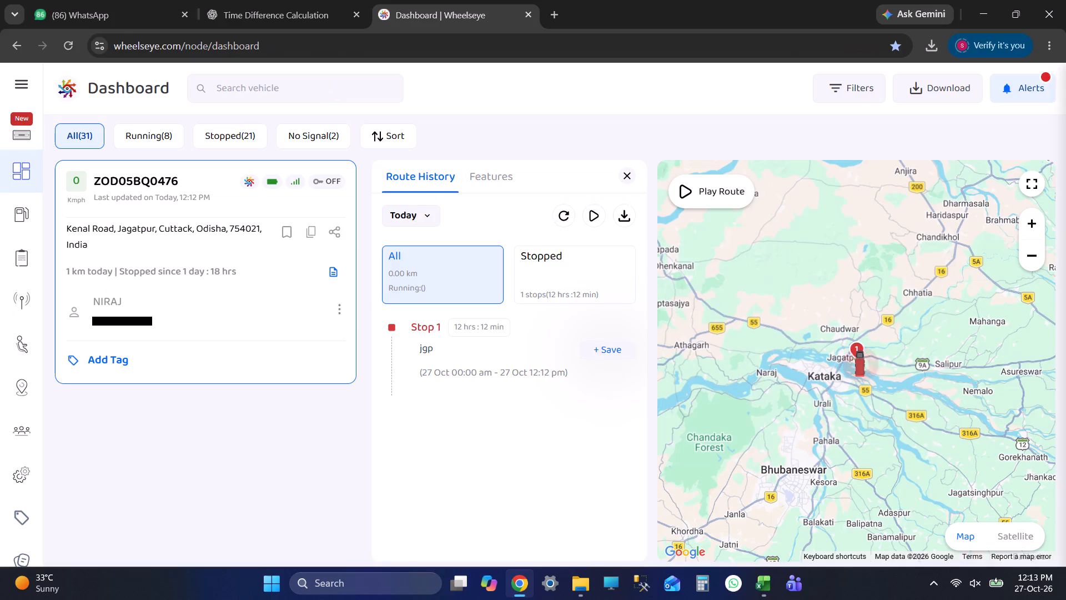
{"action": "left_click", "coordinate": [336, 77]}
{"action": "type", "text": "9950"}
{"action": "key", "text": "Return"}
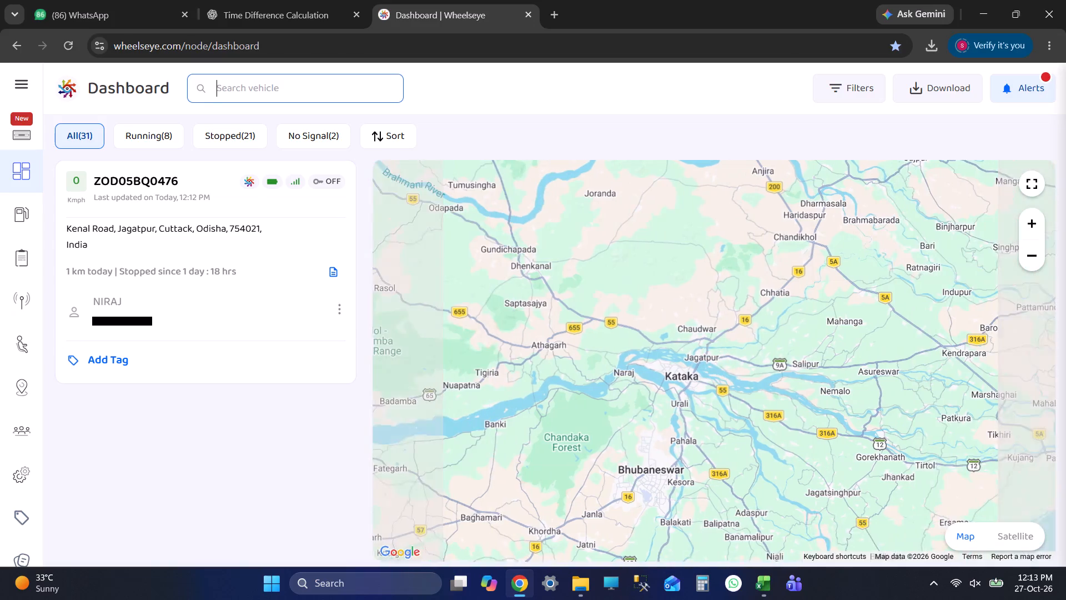
{"action": "left_click", "coordinate": [193, 291]}
{"action": "left_click", "coordinate": [546, 377]}
{"action": "key", "text": "alt+Tab"}
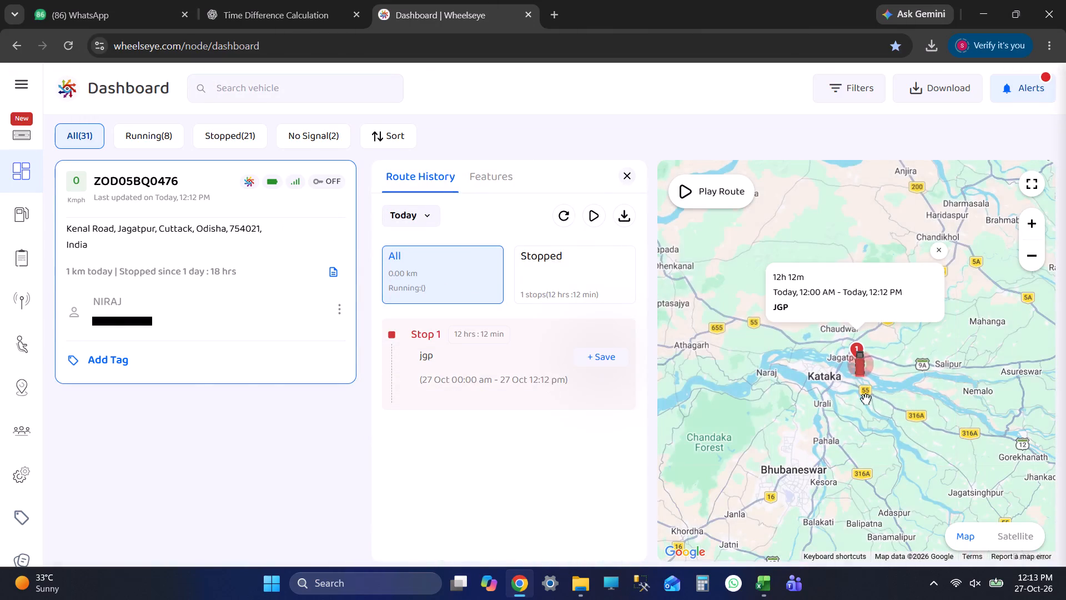
{"action": "key", "text": "alt+Tab"}
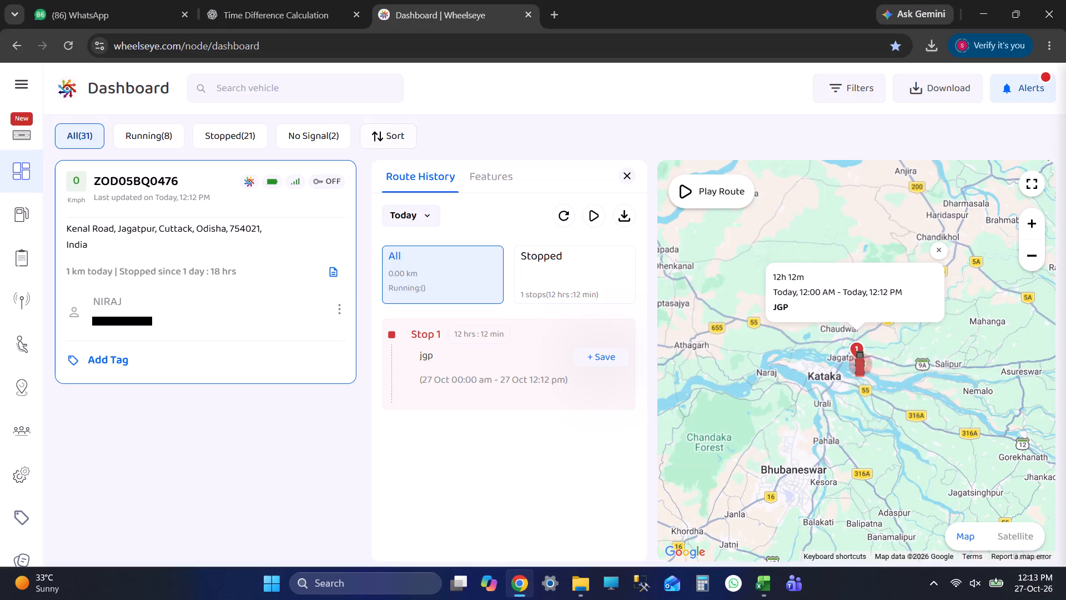
{"action": "left_click", "coordinate": [310, 90]}
{"action": "type", "text": "99"}
{"action": "type", "text": "50"}
{"action": "key", "text": "Return"}
{"action": "left_click", "coordinate": [94, 249]}
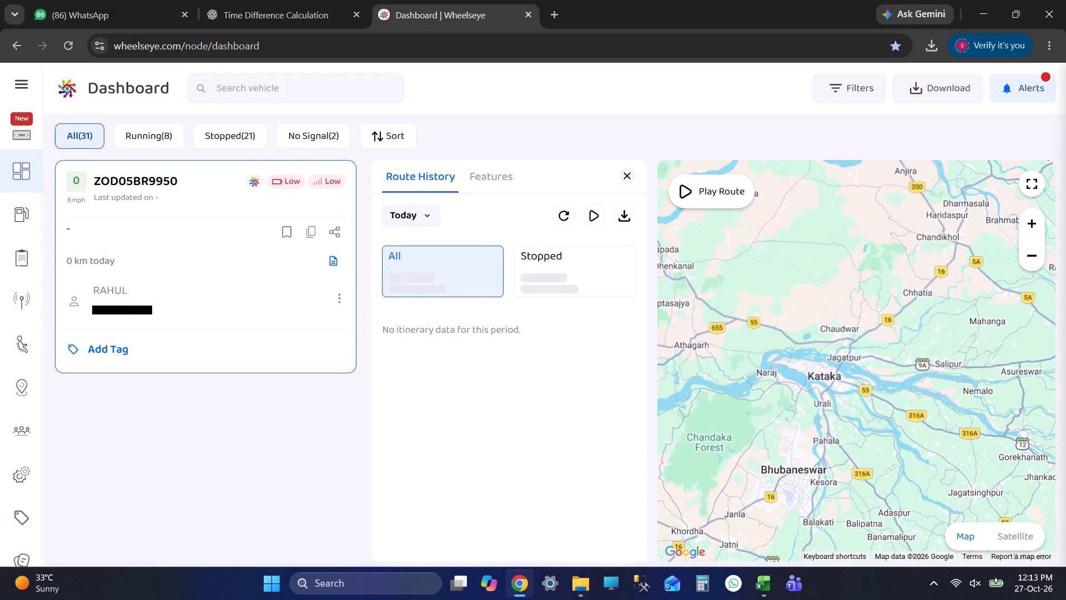
{"action": "left_click", "coordinate": [65, 44]}
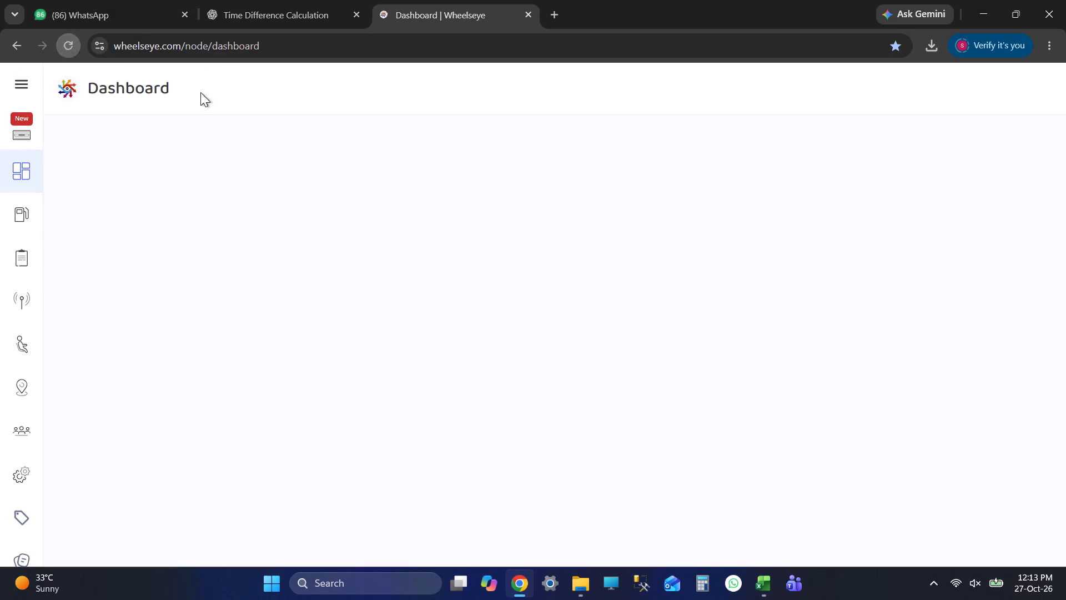
{"action": "left_click", "coordinate": [259, 90]}
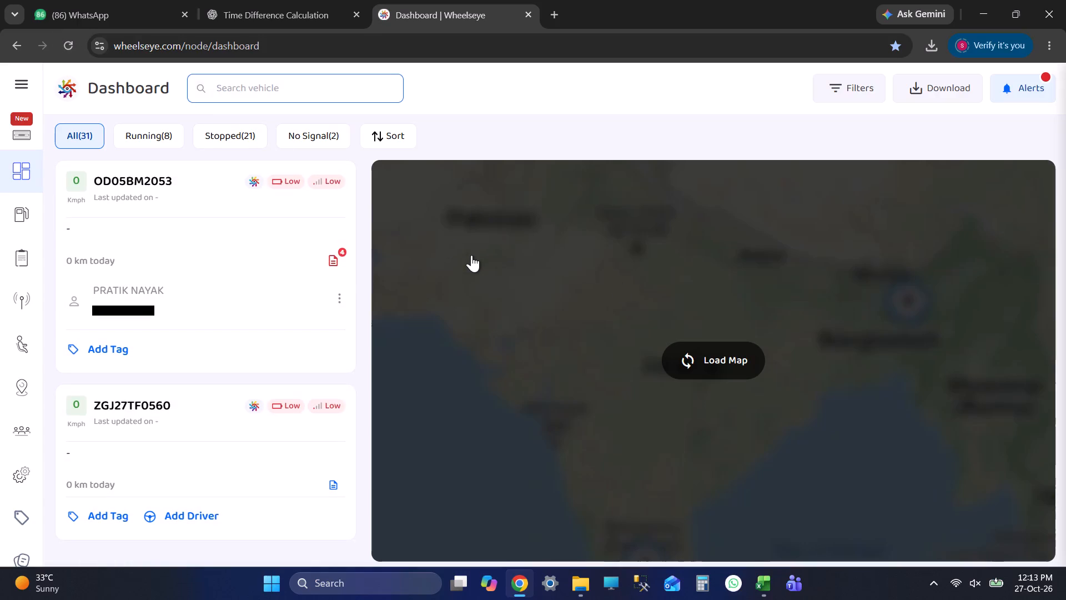
{"action": "key", "text": "alt+Tab"}
{"action": "key", "text": "alt+Tab"}
{"action": "type", "text": "9950"}
{"action": "key", "text": "Return"}
{"action": "left_click", "coordinate": [198, 277]}
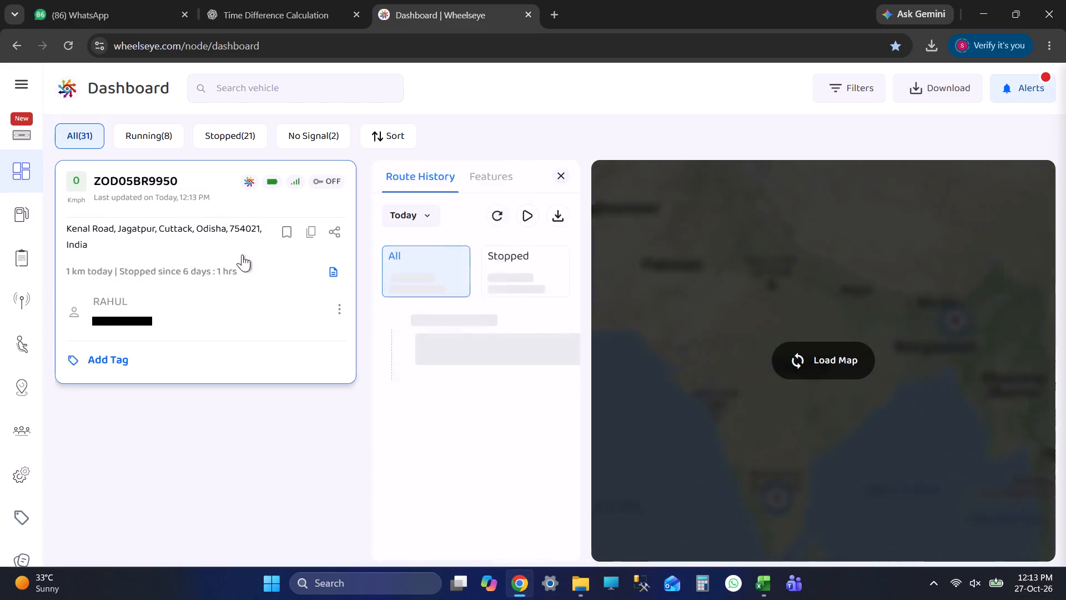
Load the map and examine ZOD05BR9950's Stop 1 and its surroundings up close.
{"action": "left_click", "coordinate": [828, 357]}
{"action": "left_click", "coordinate": [457, 347]}
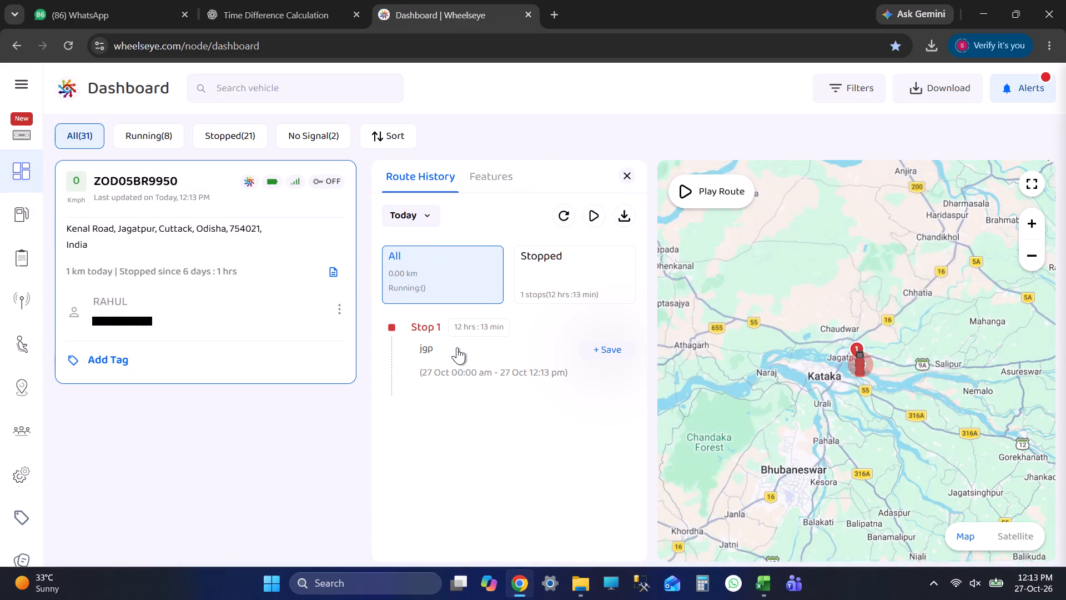
{"action": "scroll", "coordinate": [883, 362], "scroll_direction": "up", "scroll_amount": 11}
{"action": "scroll", "coordinate": [810, 358], "scroll_direction": "down", "scroll_amount": 1}
{"action": "scroll", "coordinate": [810, 358], "scroll_direction": "up", "scroll_amount": 7}
{"action": "scroll", "coordinate": [824, 362], "scroll_direction": "down", "scroll_amount": 1}
{"action": "scroll", "coordinate": [824, 362], "scroll_direction": "up", "scroll_amount": 2}
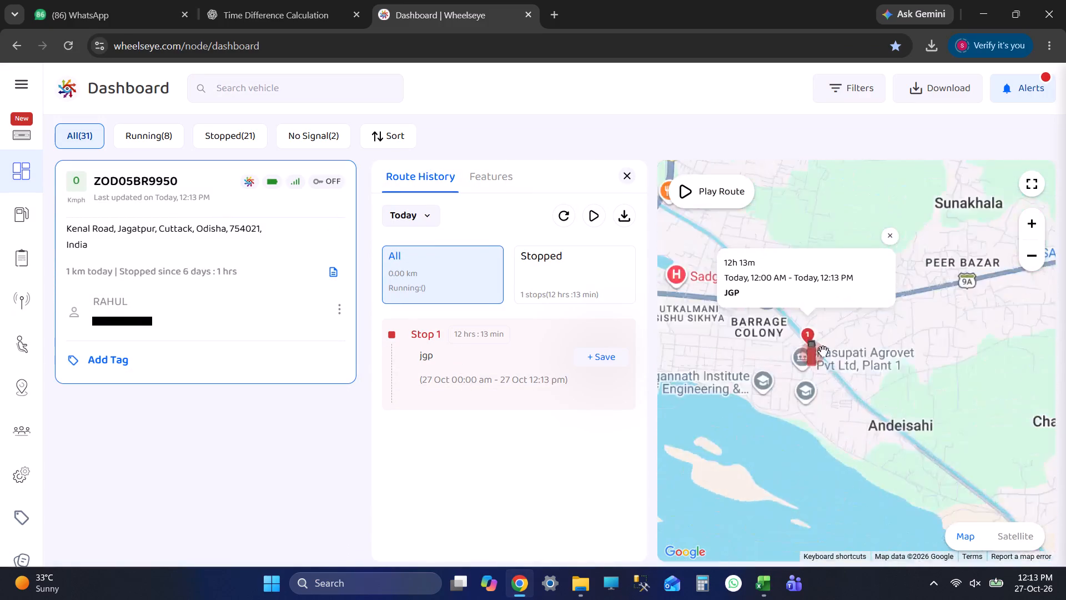
{"action": "left_click_drag", "start_coordinate": [821, 343], "coordinate": [871, 372]}
{"action": "scroll", "coordinate": [867, 373], "scroll_direction": "up", "scroll_amount": 8}
{"action": "left_click_drag", "start_coordinate": [836, 378], "coordinate": [870, 389]}
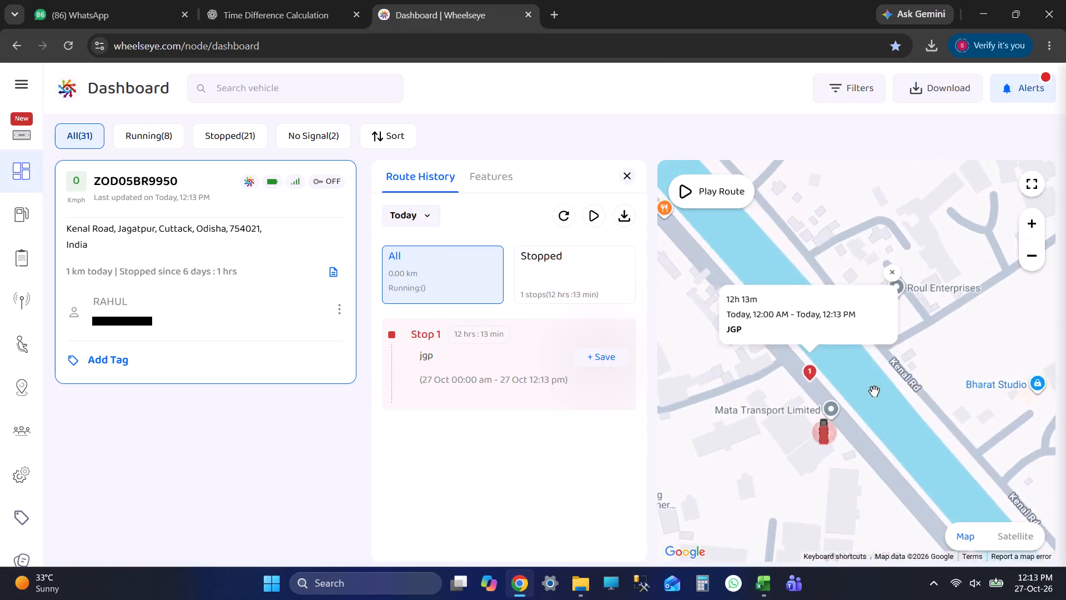
{"action": "key", "text": "alt+Tab"}
{"action": "key", "text": "Tab"}
{"action": "key", "text": "Tab"}
{"action": "key", "text": "Tab"}
{"action": "key", "text": "alt+Tab"}
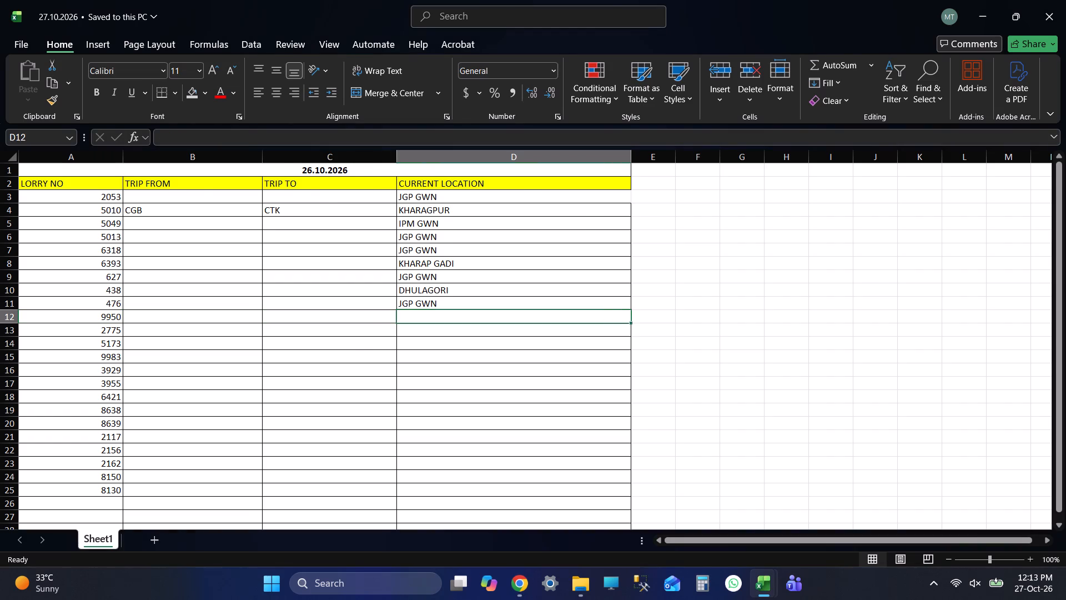
{"action": "key", "text": "alt+Tab"}
{"action": "key", "text": "alt+Tab"}
{"action": "key", "text": "alt+Tab"}
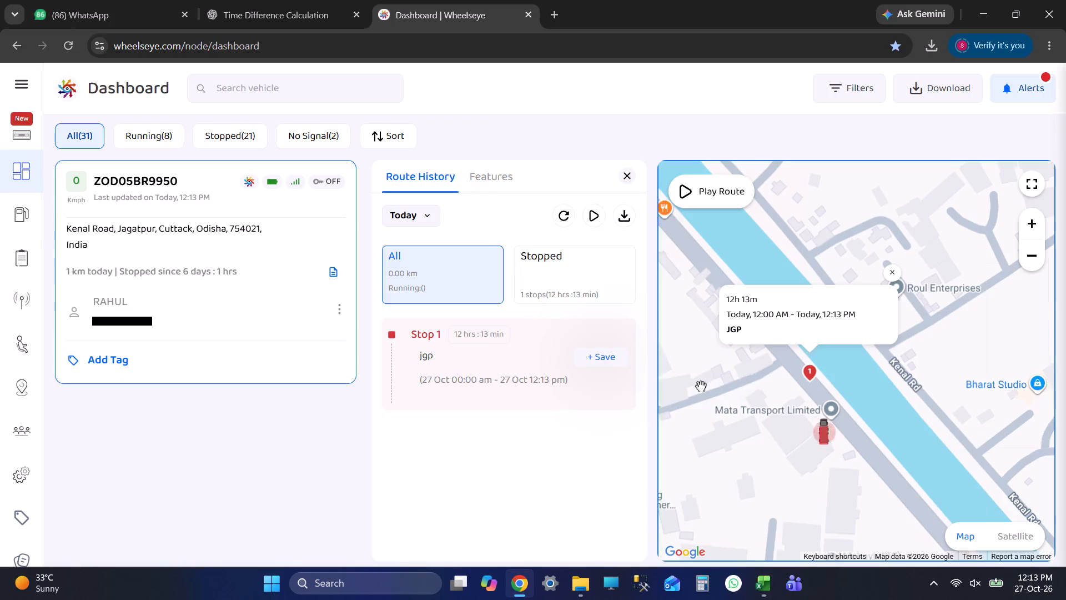
{"action": "key", "text": "alt+Tab"}
{"action": "key", "text": "alt+Tab"}
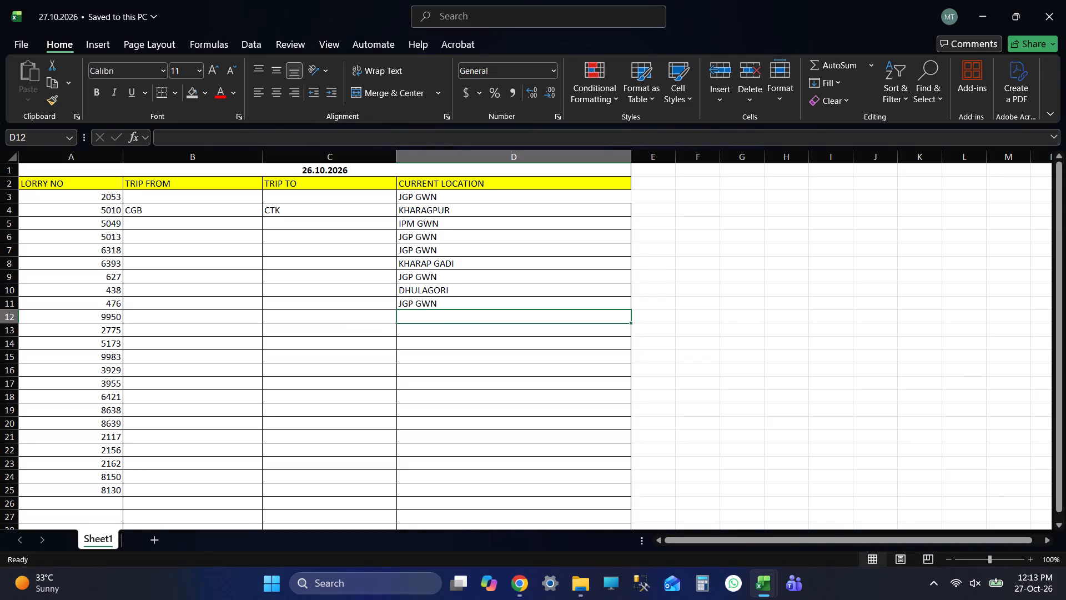
{"action": "key", "text": "shift+Tab"}
{"action": "key", "text": "shift+Tab"}
{"action": "key", "text": "shift+Tab"}
{"action": "key", "text": "shift+Tab"}
{"action": "key", "text": "shift+Tab"}
{"action": "key", "text": "shift+Tab"}
{"action": "key", "text": "shift+Tab"}
{"action": "key", "text": "shift+Tab"}
{"action": "key", "text": "shift+Tab"}
{"action": "key", "text": "shift+Tab"}
{"action": "key", "text": "shift+Tab"}
{"action": "key", "text": "shift+Tab"}
{"action": "key", "text": "shift+Tab"}
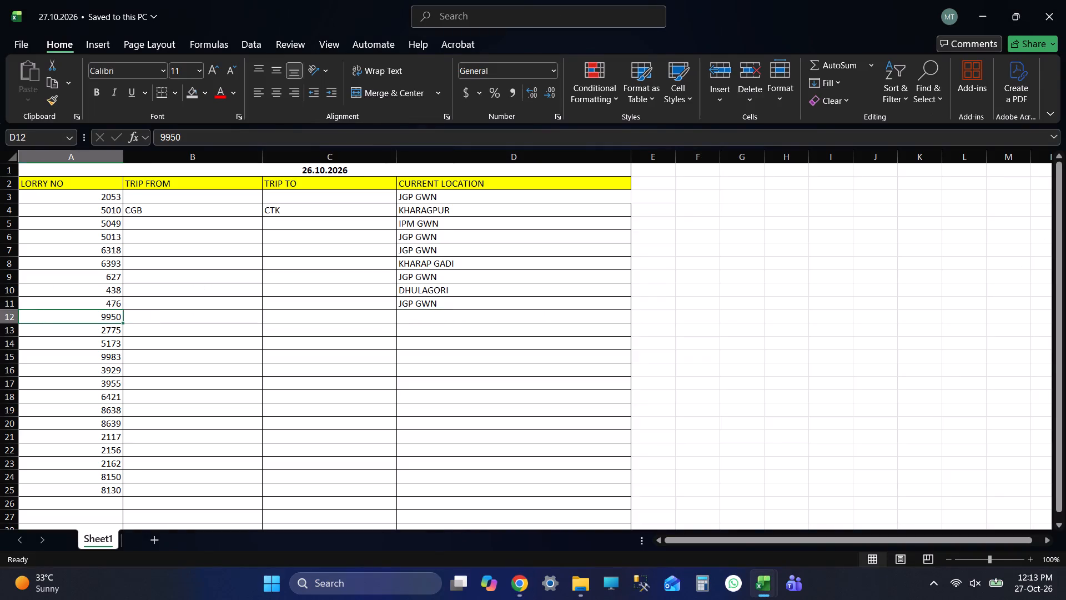
{"action": "key", "text": "Tab"}
{"action": "key", "text": "Tab"}
{"action": "key", "text": "Tab"}
{"action": "key", "text": "alt+Tab"}
{"action": "key", "text": "alt+Tab"}
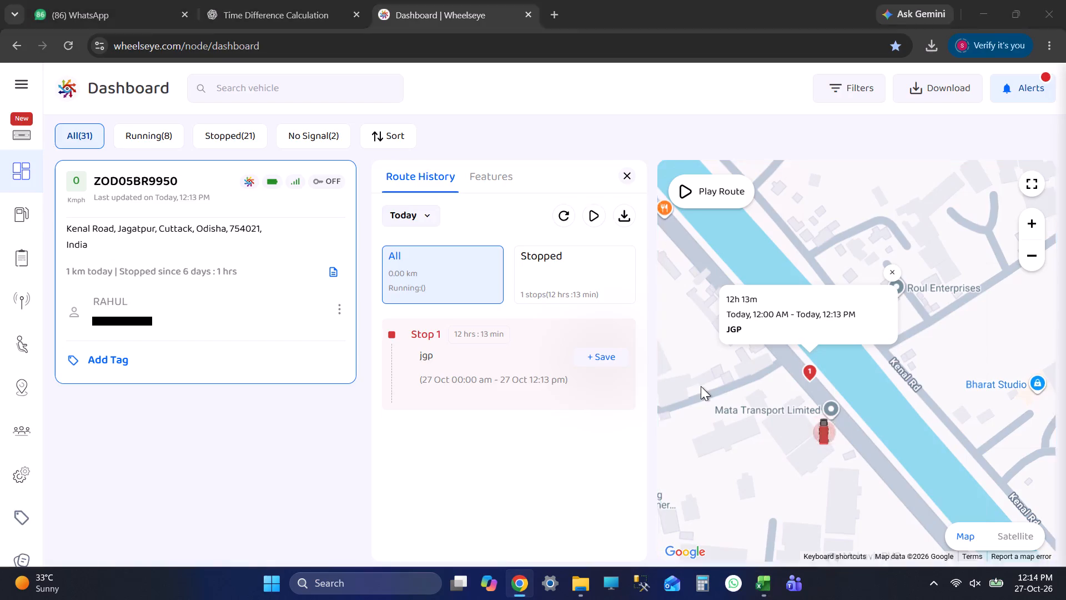
In the 27.10.2026 workbook, copy lorry 476's current location, JGP GWN, to lorry 9950 and save.
{"action": "key", "text": "Up"}
{"action": "key", "text": "Down"}
{"action": "key", "text": "Up"}
{"action": "key", "text": "ctrl+c"}
{"action": "key", "text": "Down"}
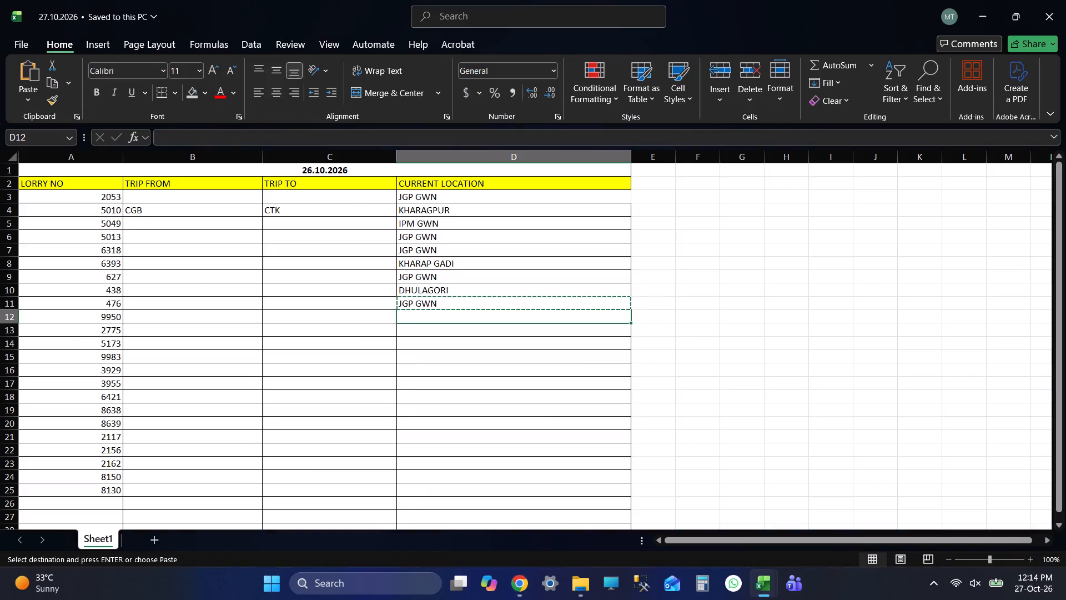
{"action": "key", "text": "ctrl+v"}
{"action": "key", "text": "Down"}
{"action": "key", "text": "ctrl+s"}
{"action": "key", "text": "ctrl+s"}
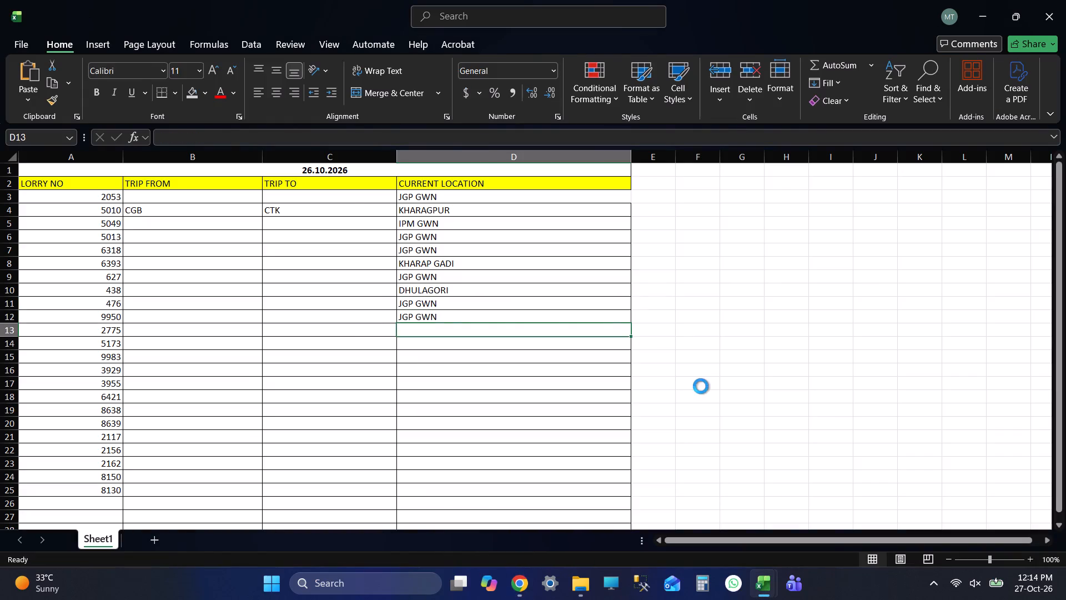
{"action": "key", "text": "ctrl+s"}
{"action": "key", "text": "alt+Tab"}
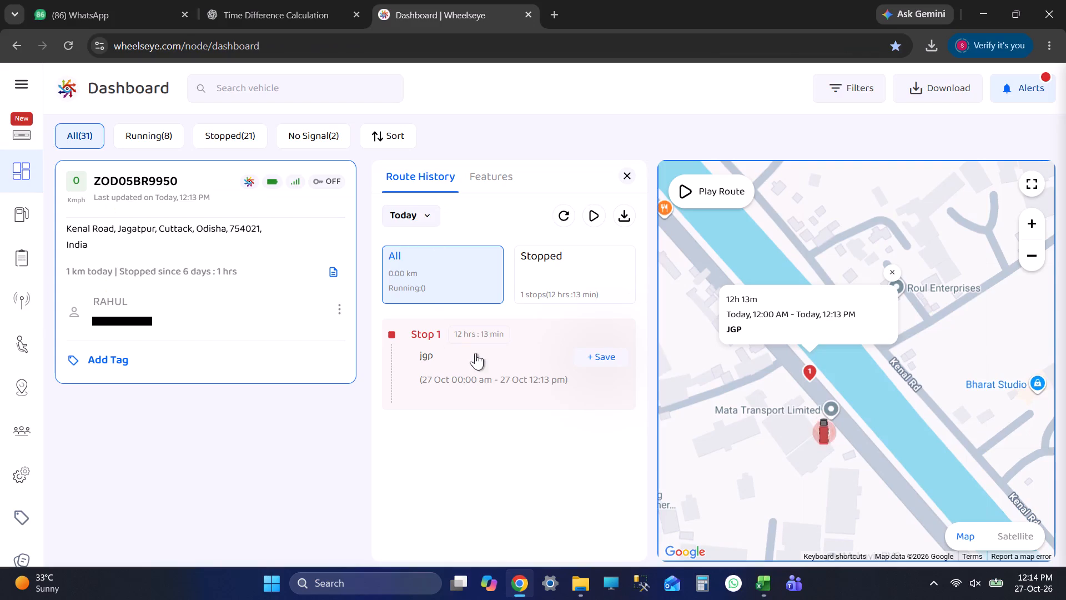
{"action": "key", "text": "alt+Tab"}
{"action": "key", "text": "alt+Tab"}
{"action": "key", "text": "alt+Tab"}
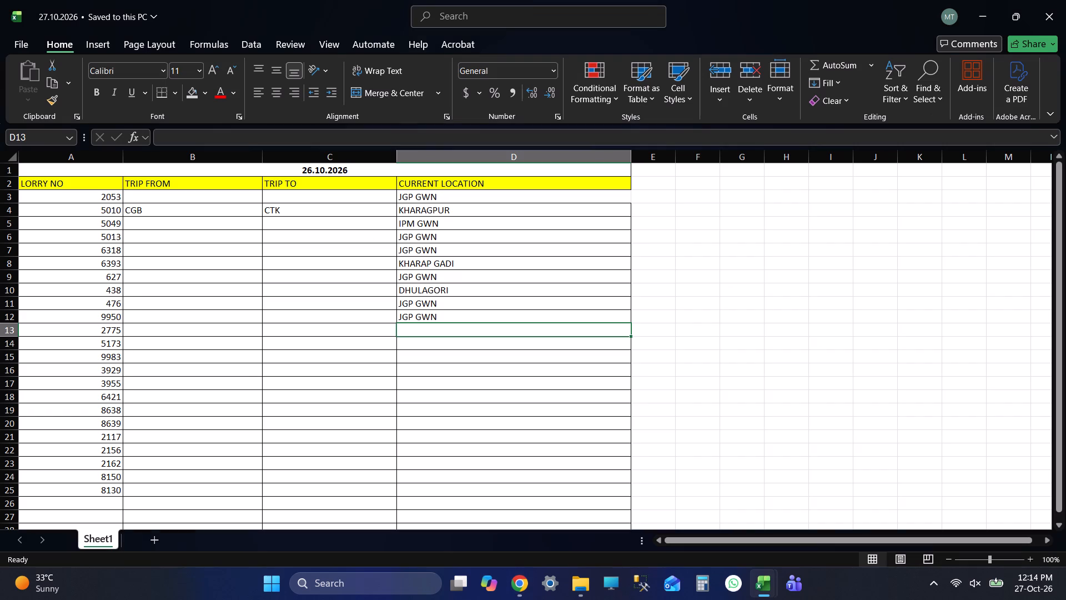
{"action": "key", "text": "shift+Tab"}
{"action": "key", "text": "shift+Tab"}
{"action": "key", "text": "shift+Tab"}
{"action": "key", "text": "ctrl+c"}
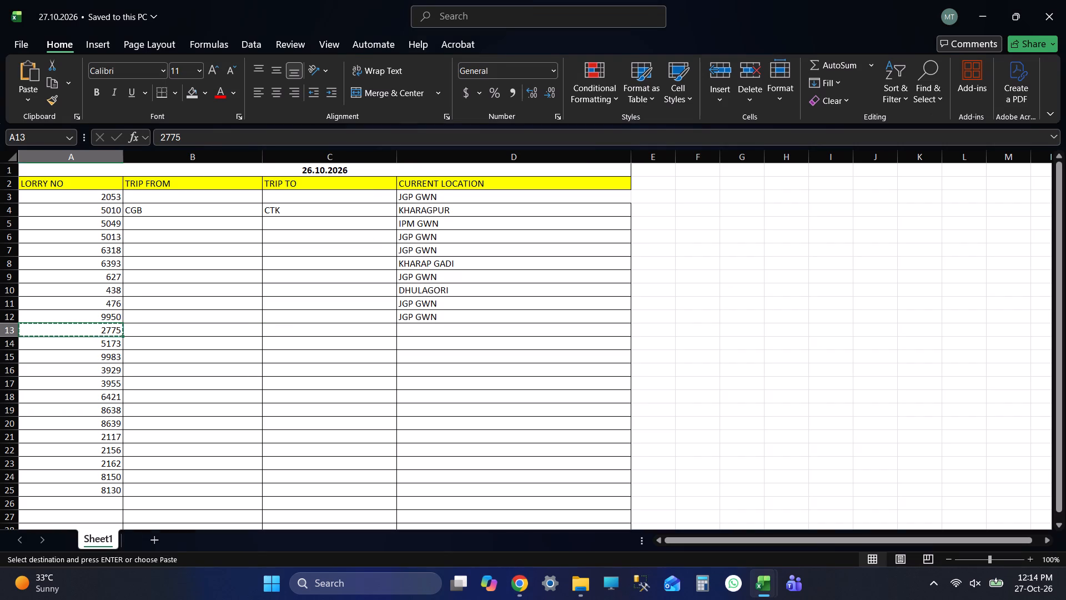
{"action": "key", "text": "alt+Tab"}
{"action": "left_click", "coordinate": [313, 89]}
{"action": "key", "text": "ctrl+v"}
{"action": "key", "text": "Return"}
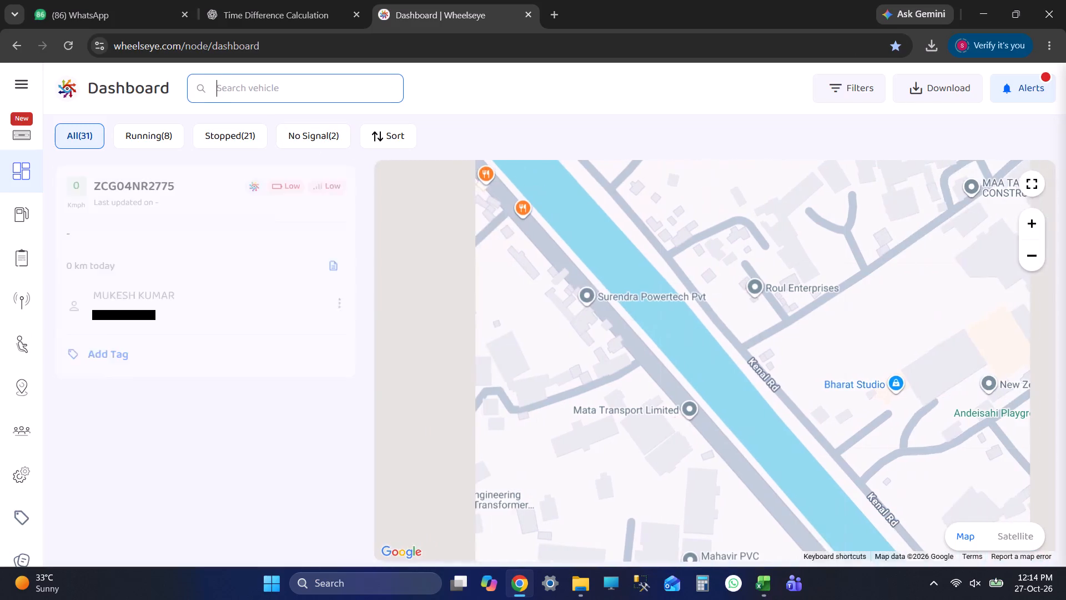
{"action": "left_click", "coordinate": [207, 223]}
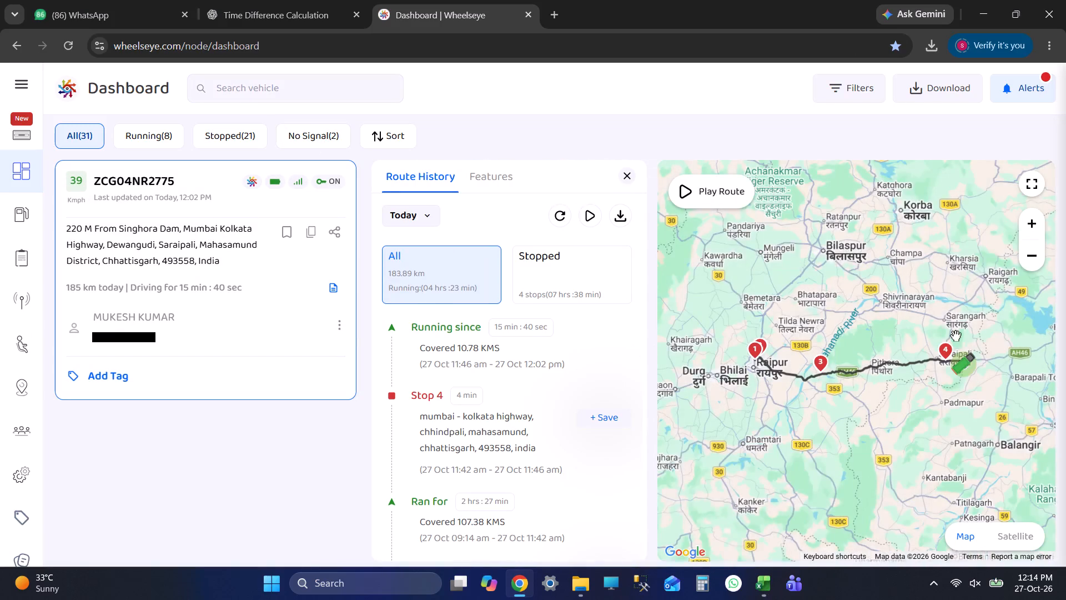
{"action": "scroll", "coordinate": [956, 336], "scroll_direction": "down", "scroll_amount": 3}
In the 27.10.2026 workbook, enter BNI as lorry 2775's TRIP FROM and save.
{"action": "key", "text": "alt+Tab"}
{"action": "key", "text": "Tab"}
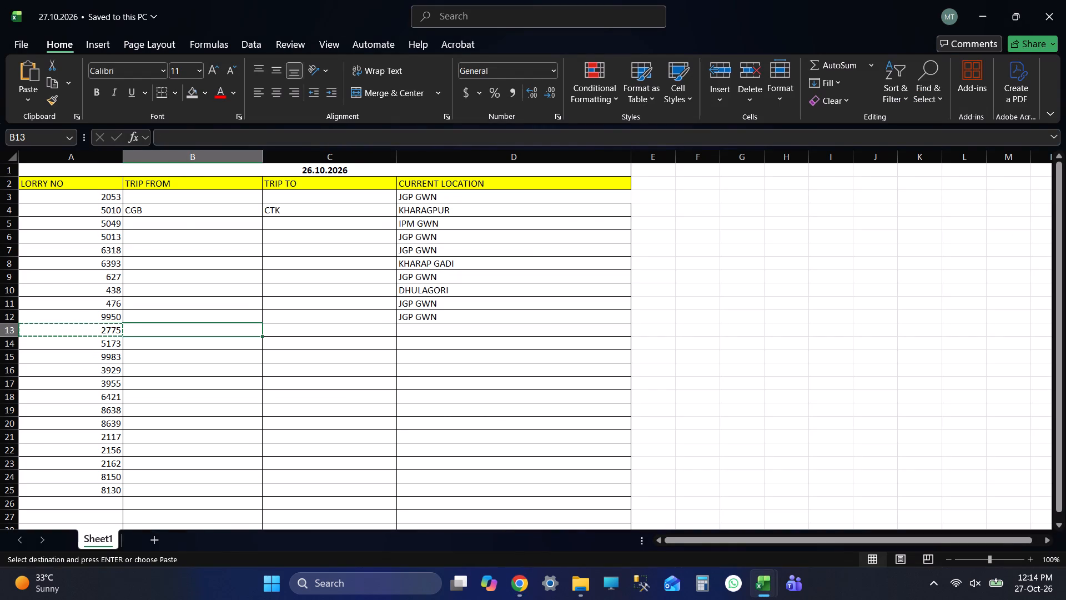
{"action": "type", "text": "BNI"}
{"action": "key", "text": "Tab"}
{"action": "key", "text": "ctrl+s"}
In the mtpl_daily_trip_updated 27 OCT workbook, find lorry 2775's latest trip destination on the BNI (RAIPUR MTPL(T)) sheet.
{"action": "key", "text": "alt+Tab"}
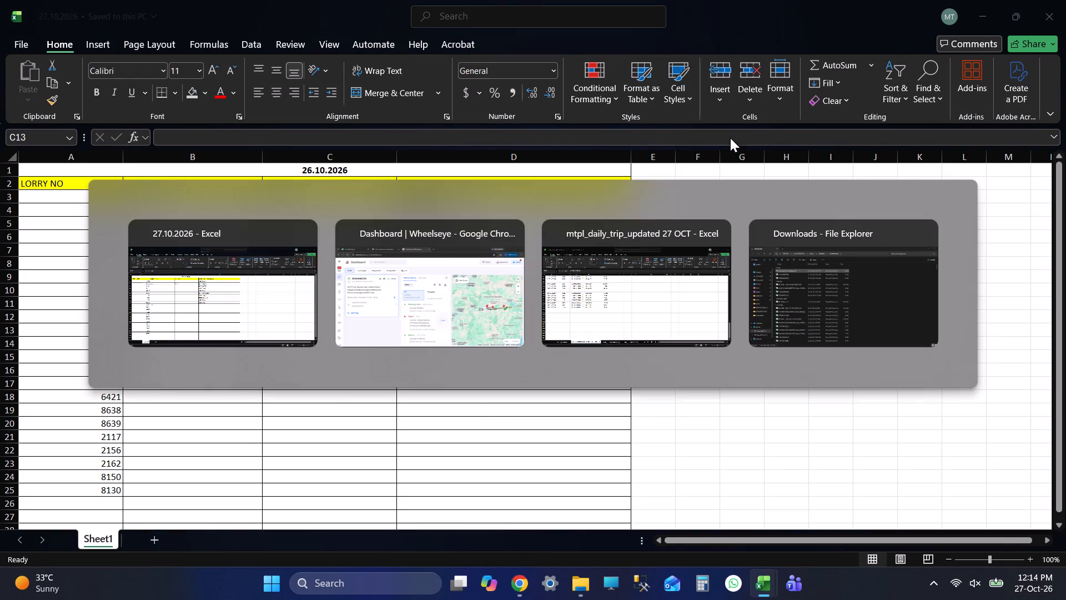
{"action": "key", "text": "alt+Tab"}
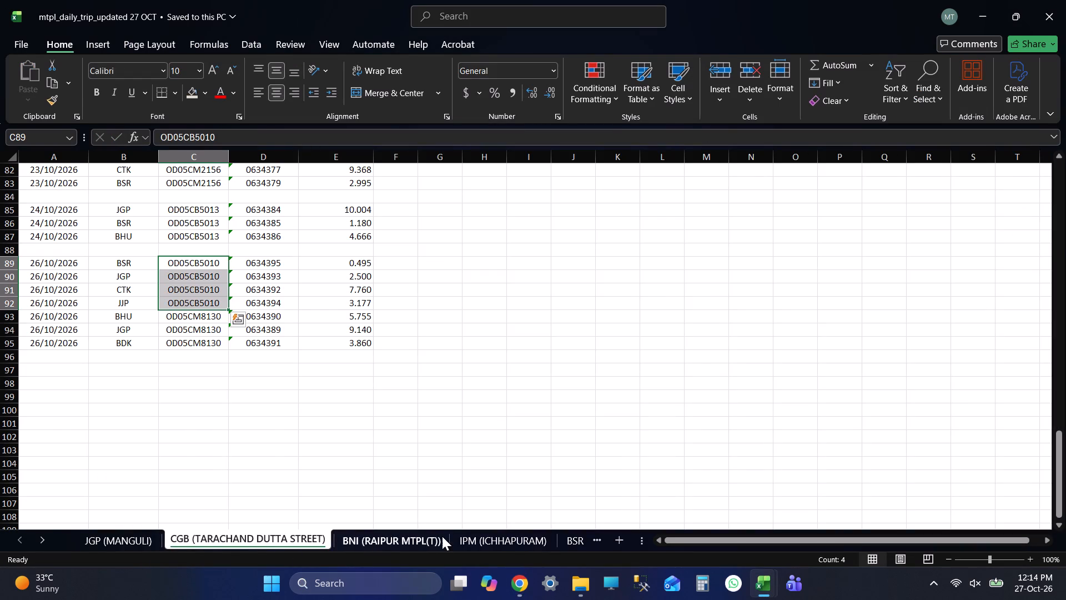
{"action": "left_click", "coordinate": [399, 548]}
{"action": "key", "text": "alt+Tab"}
{"action": "key", "text": "alt+Tab"}
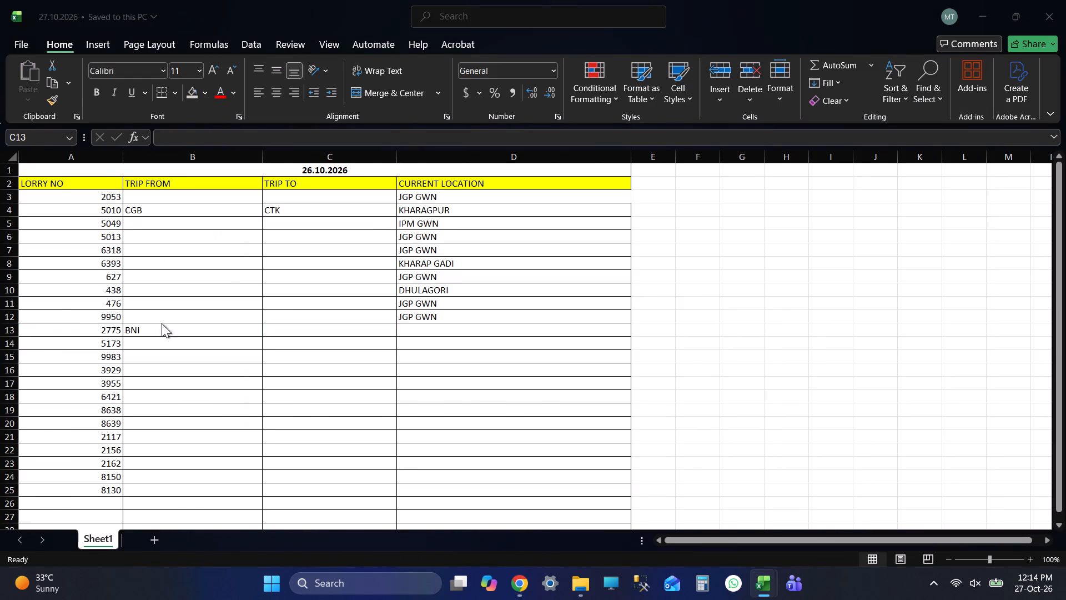
{"action": "scroll", "coordinate": [163, 322], "scroll_direction": "down", "scroll_amount": 7}
{"action": "scroll", "coordinate": [250, 374], "scroll_direction": "up", "scroll_amount": 1}
{"action": "scroll", "coordinate": [256, 379], "scroll_direction": "down", "scroll_amount": 3}
{"action": "scroll", "coordinate": [279, 394], "scroll_direction": "up", "scroll_amount": 1}
{"action": "scroll", "coordinate": [279, 394], "scroll_direction": "down", "scroll_amount": 1}
{"action": "scroll", "coordinate": [279, 394], "scroll_direction": "up", "scroll_amount": 1}
{"action": "scroll", "coordinate": [279, 394], "scroll_direction": "down", "scroll_amount": 1}
{"action": "left_click", "coordinate": [195, 445]}
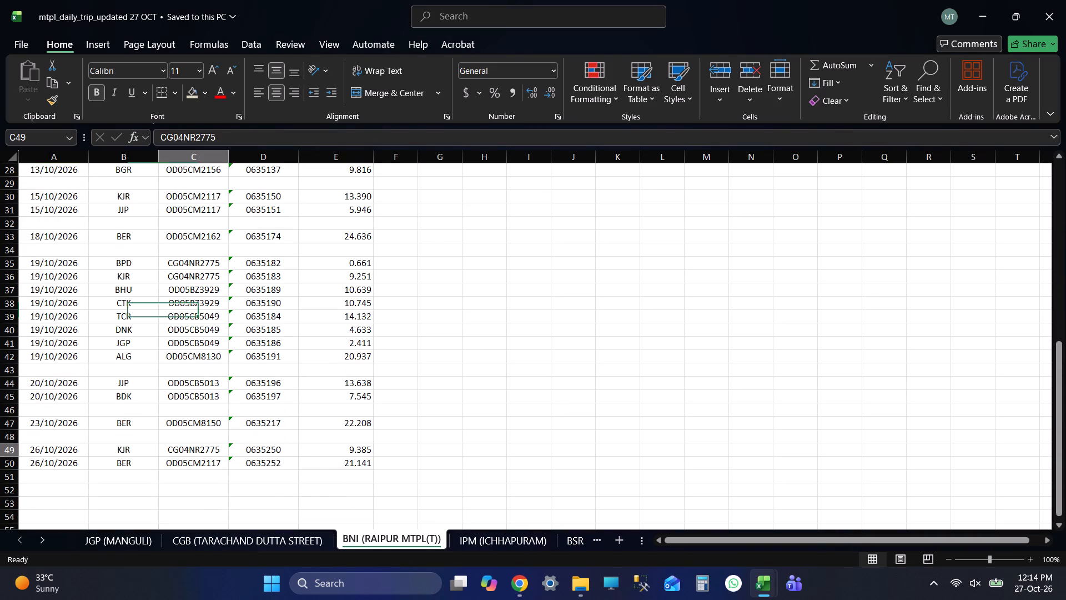
{"action": "key", "text": "alt+Tab"}
{"action": "key", "text": "alt+Tab"}
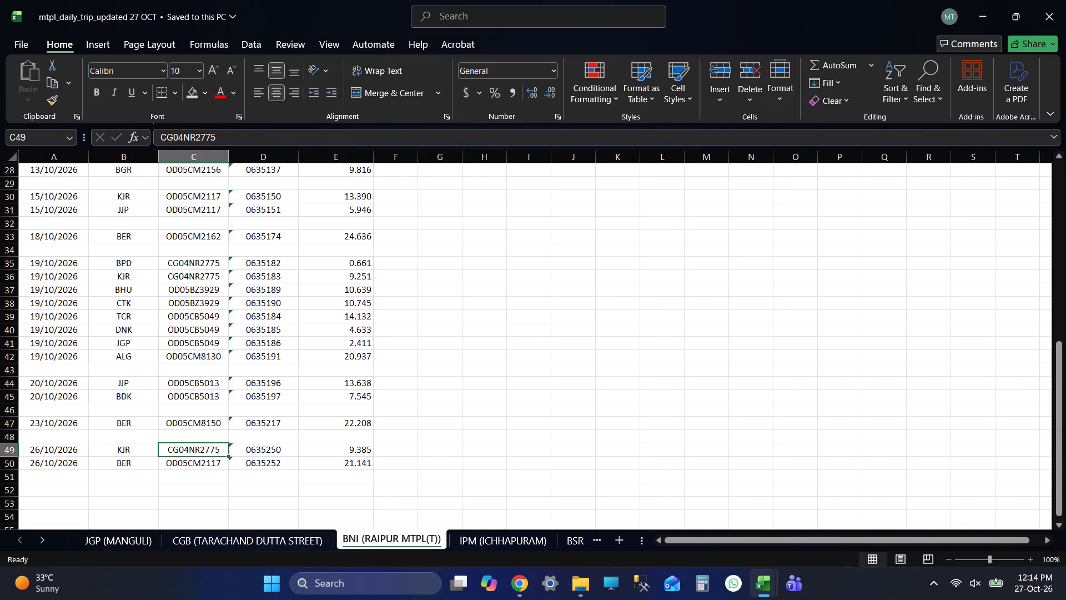
{"action": "key", "text": "Tab"}
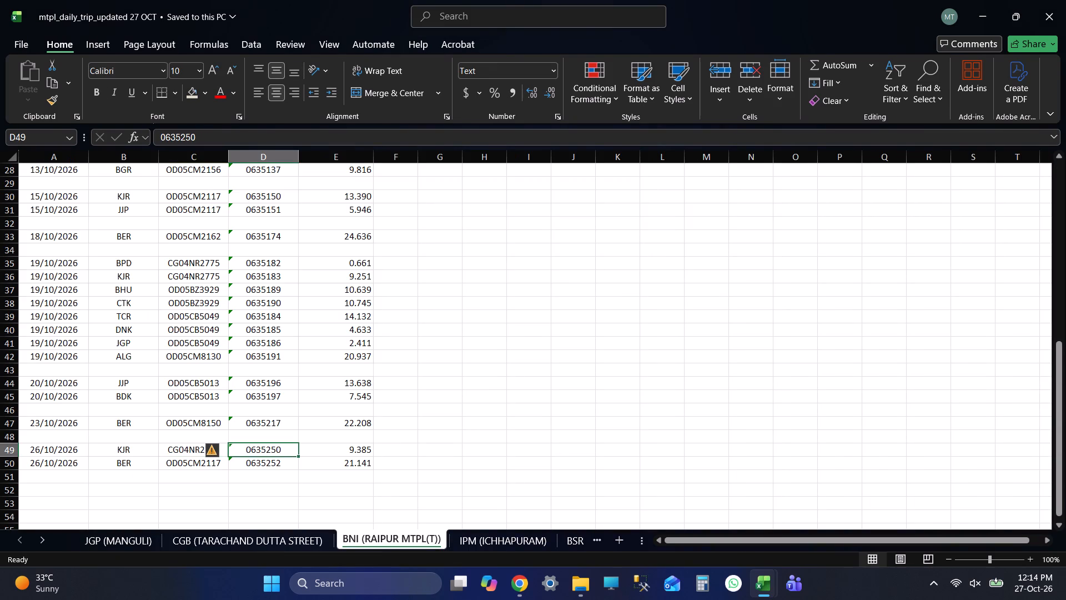
In the 27.10.2026 workbook, enter KJR as lorry 2775's TRIP TO and save.
{"action": "key", "text": "alt+Tab"}
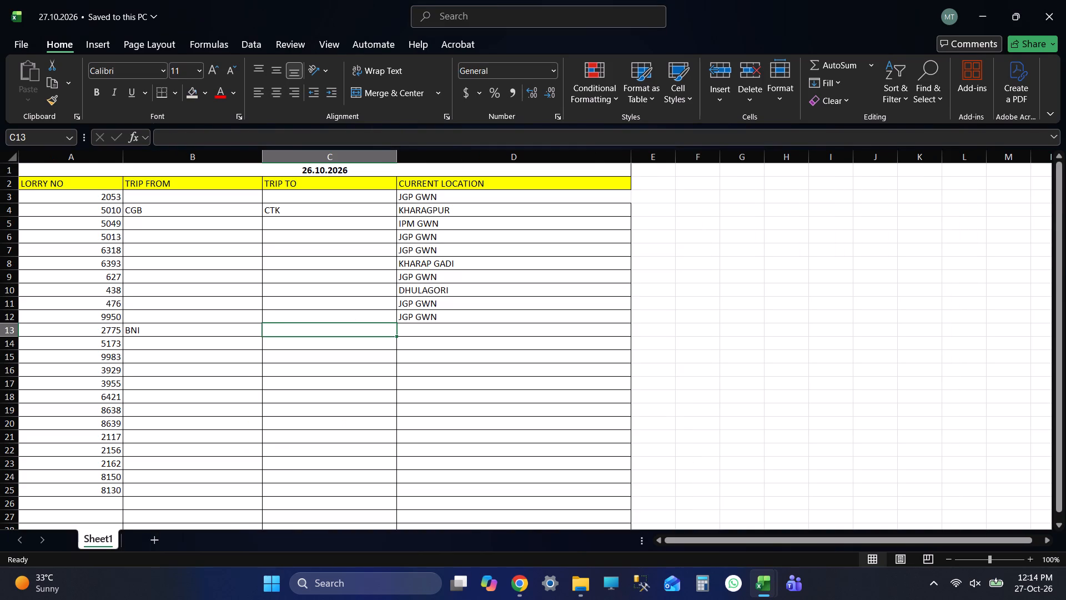
{"action": "type", "text": "KJR"}
{"action": "key", "text": "Tab"}
{"action": "key", "text": "ctrl+s"}
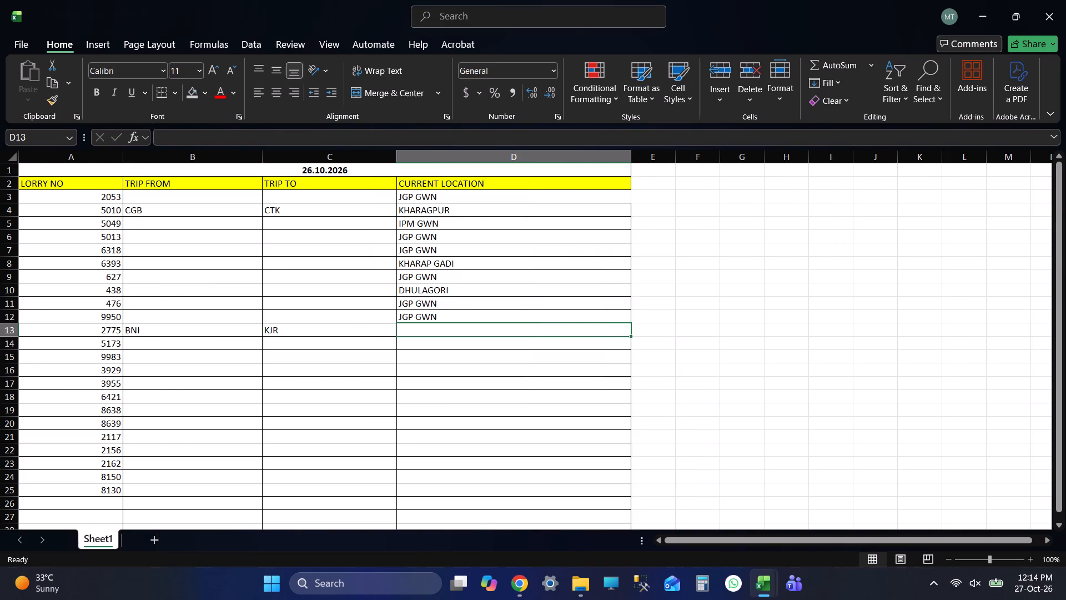
{"action": "key", "text": "alt+Tab"}
{"action": "key", "text": "alt+Tab"}
{"action": "key", "text": "alt+Tab"}
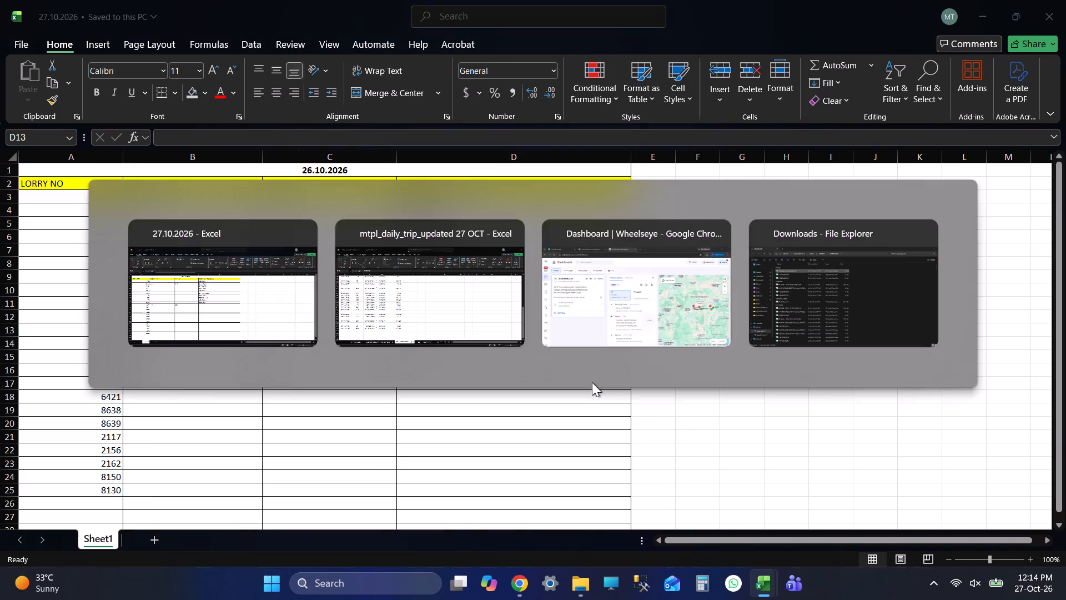
{"action": "key", "text": "alt+Tab"}
{"action": "scroll", "coordinate": [1029, 325], "scroll_direction": "up", "scroll_amount": 7}
{"action": "scroll", "coordinate": [923, 371], "scroll_direction": "down", "scroll_amount": 1}
{"action": "scroll", "coordinate": [923, 372], "scroll_direction": "up", "scroll_amount": 2}
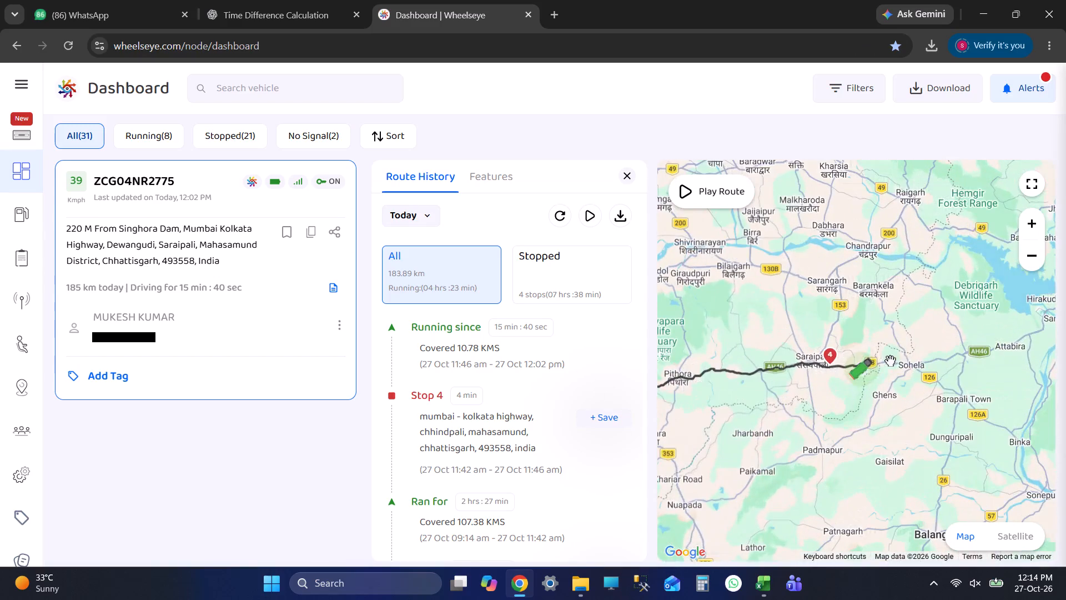
{"action": "key", "text": "alt+Tab"}
{"action": "key", "text": "alt+Tab"}
{"action": "left_click_drag", "start_coordinate": [932, 370], "coordinate": [839, 397]}
{"action": "scroll", "coordinate": [835, 398], "scroll_direction": "down", "scroll_amount": 3}
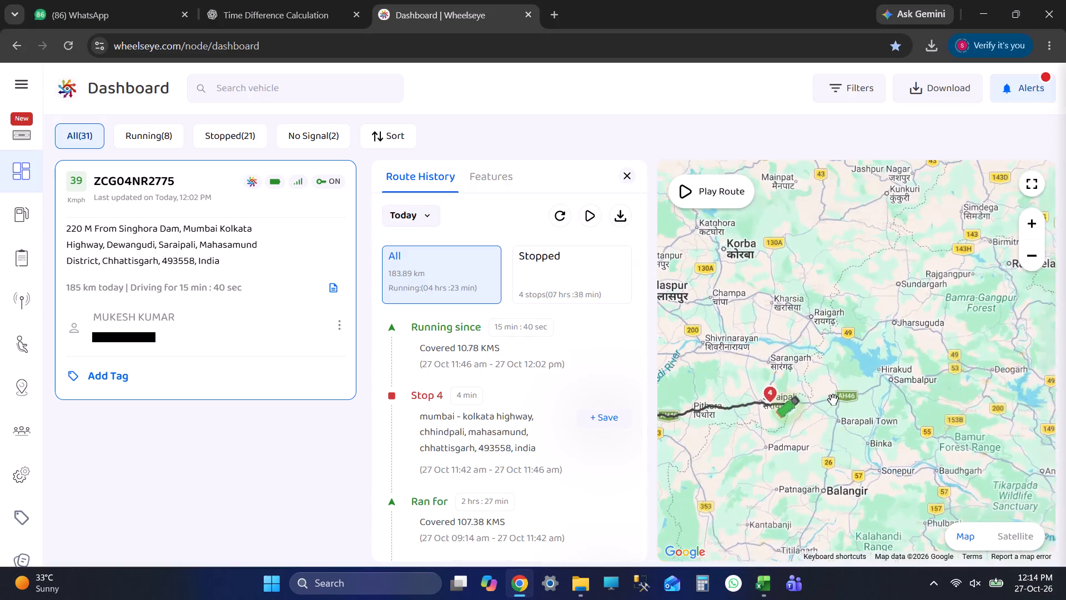
In the 27.10.2026 workbook, enter SARAIPALI (RUNNING) as lorry 2775's current location and save.
{"action": "key", "text": "alt+Tab"}
{"action": "type", "text": "SARAIPALI (RUNNING)"}
{"action": "key", "text": "Return"}
{"action": "key", "text": "ctrl+s"}
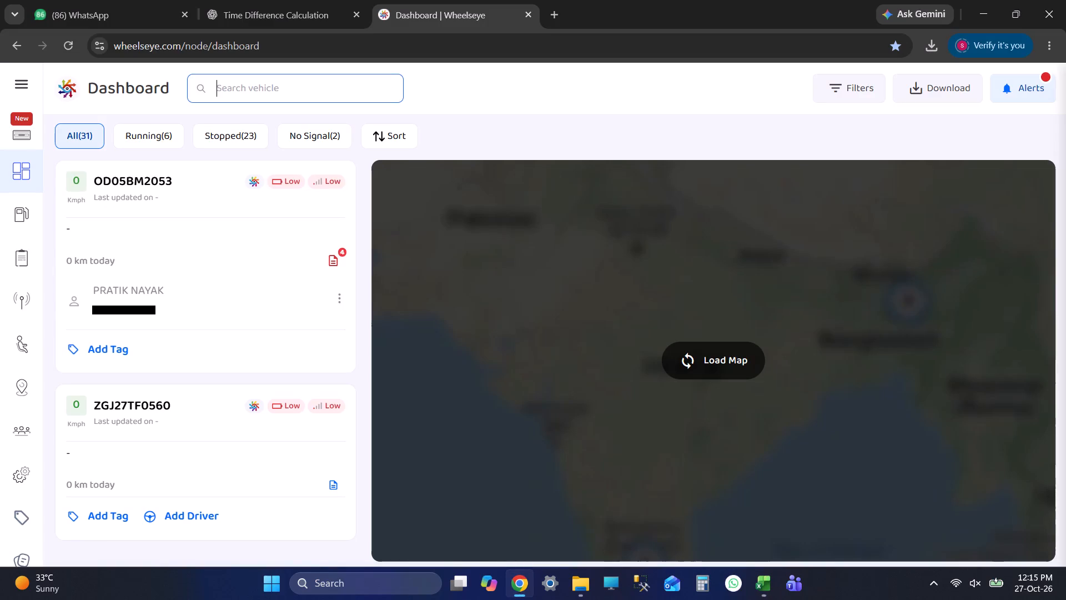
{"action": "left_click", "coordinate": [137, 237]}
{"action": "left_click", "coordinate": [851, 344]}
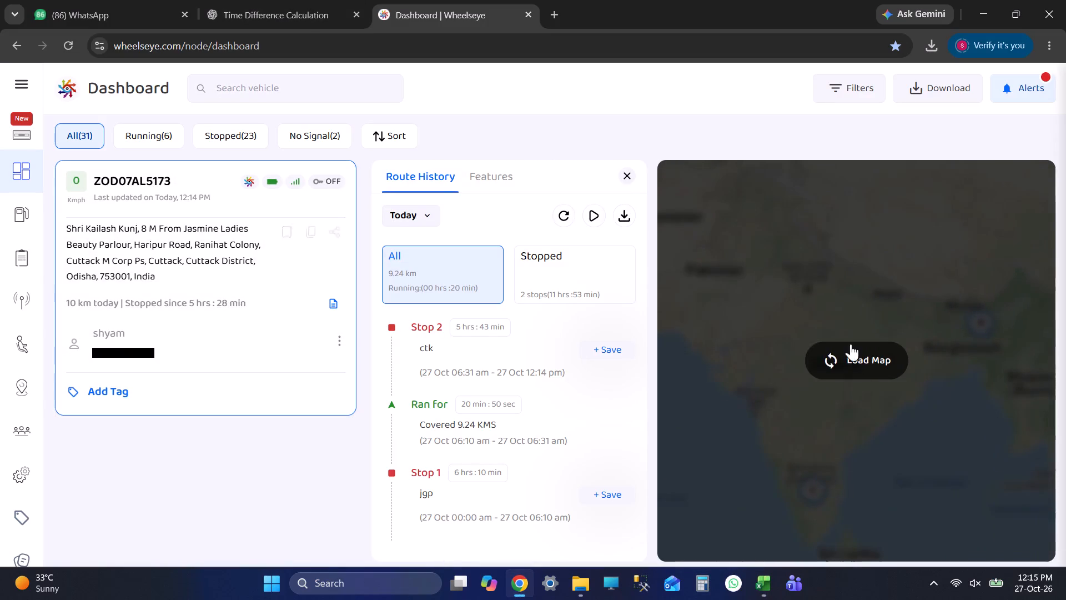
Look up lorry 5173 in the 27 OCT manifest's JGP (MANGULI) sheet, enter its trip as JGP to CTK in the 27.10.2026 workbook, and save.
{"action": "key", "text": "alt+Tab"}
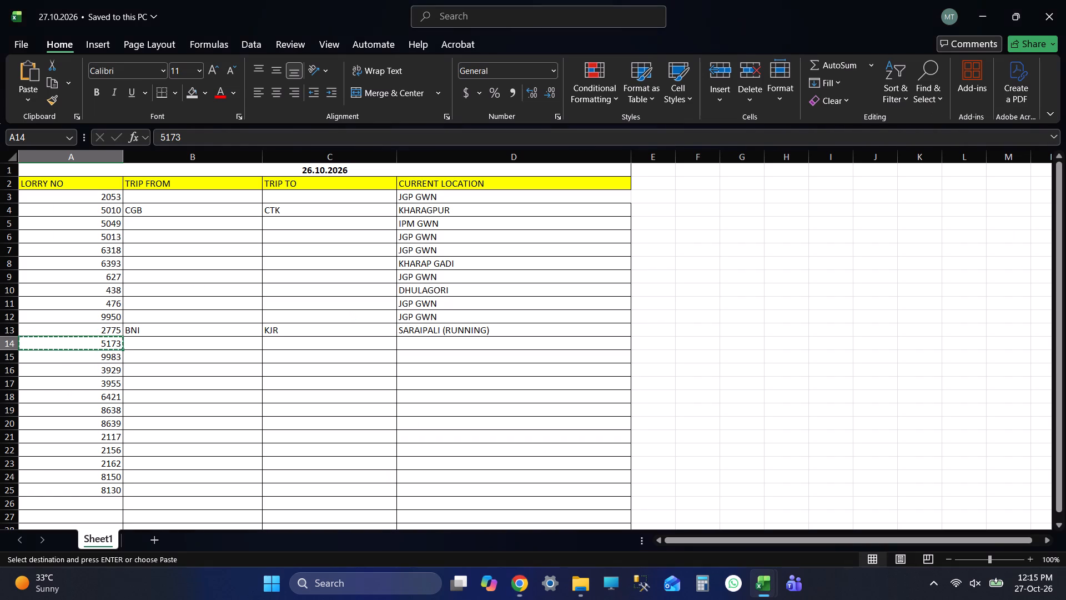
{"action": "key", "text": "Tab"}
{"action": "key", "text": "alt+Tab"}
{"action": "key", "text": "alt+Tab"}
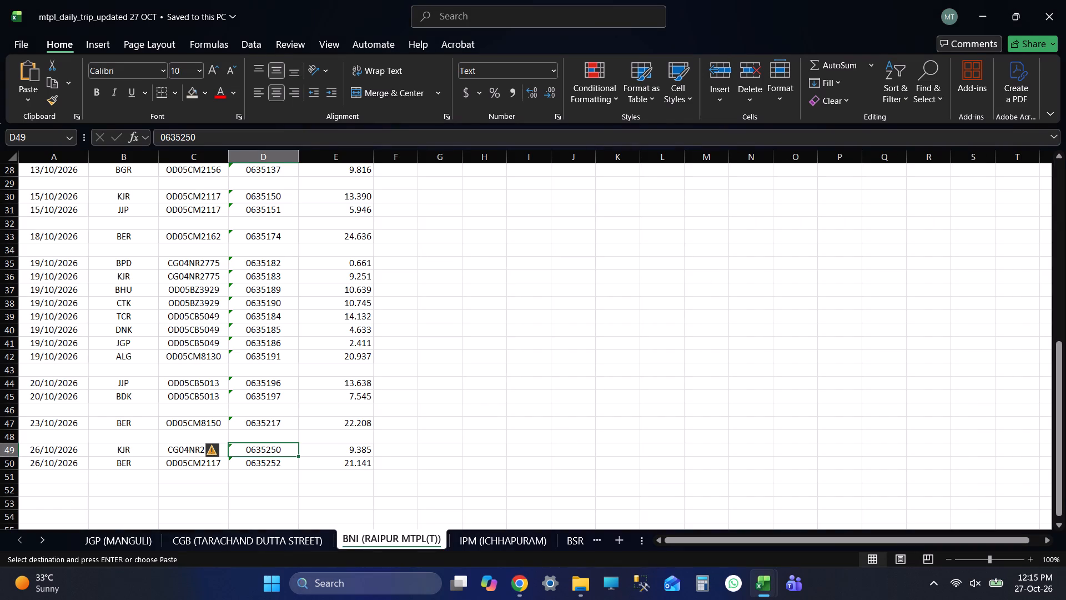
{"action": "left_click", "coordinate": [115, 541]}
{"action": "key", "text": "alt+Tab"}
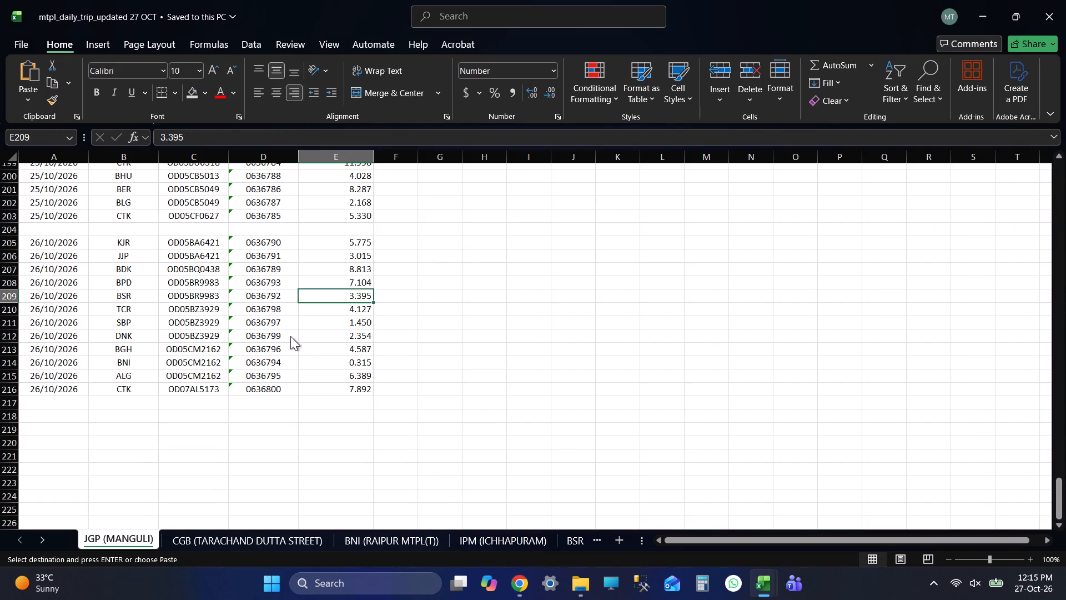
{"action": "key", "text": "alt+Tab"}
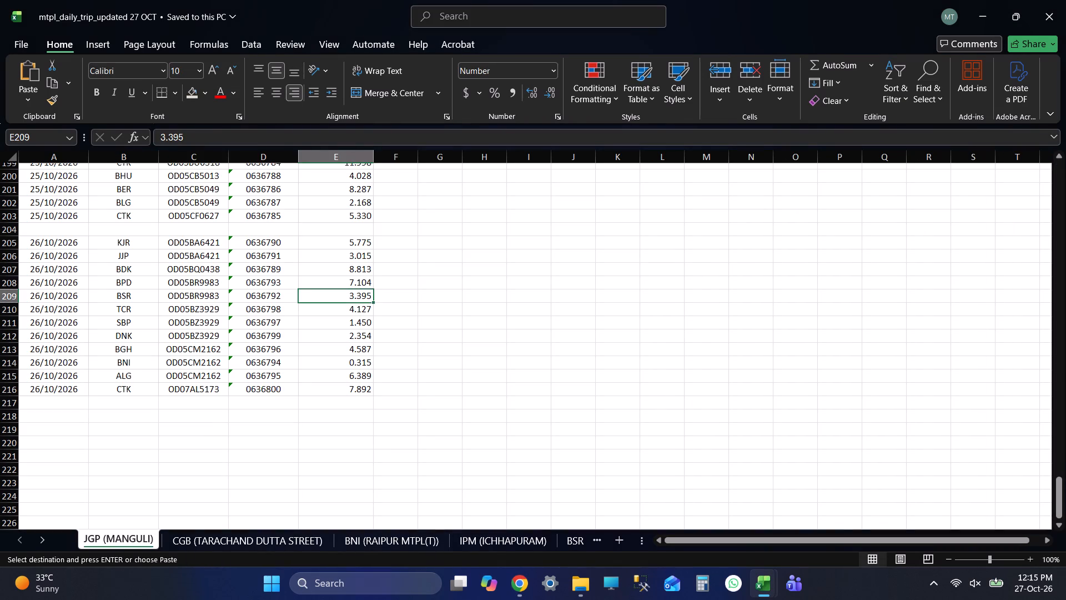
{"action": "left_click", "coordinate": [215, 385]}
{"action": "key", "text": "alt+Tab"}
{"action": "type", "text": "JGP"}
{"action": "key", "text": "Tab"}
{"action": "type", "text": "CTK"}
{"action": "key", "text": "Tab"}
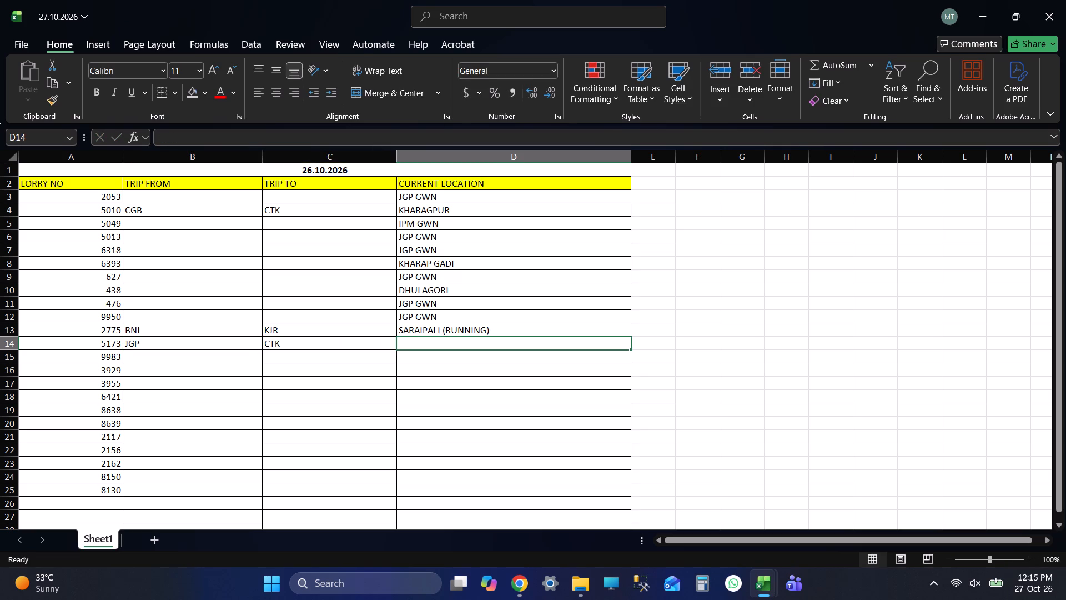
{"action": "key", "text": "ctrl+s"}
Enter CTK GWN as lorry 5173's current location and save the workbook.
{"action": "type", "text": "CTK GWN"}
{"action": "key", "text": "Return"}
{"action": "key", "text": "ctrl+s"}
{"action": "key", "text": "alt+Tab"}
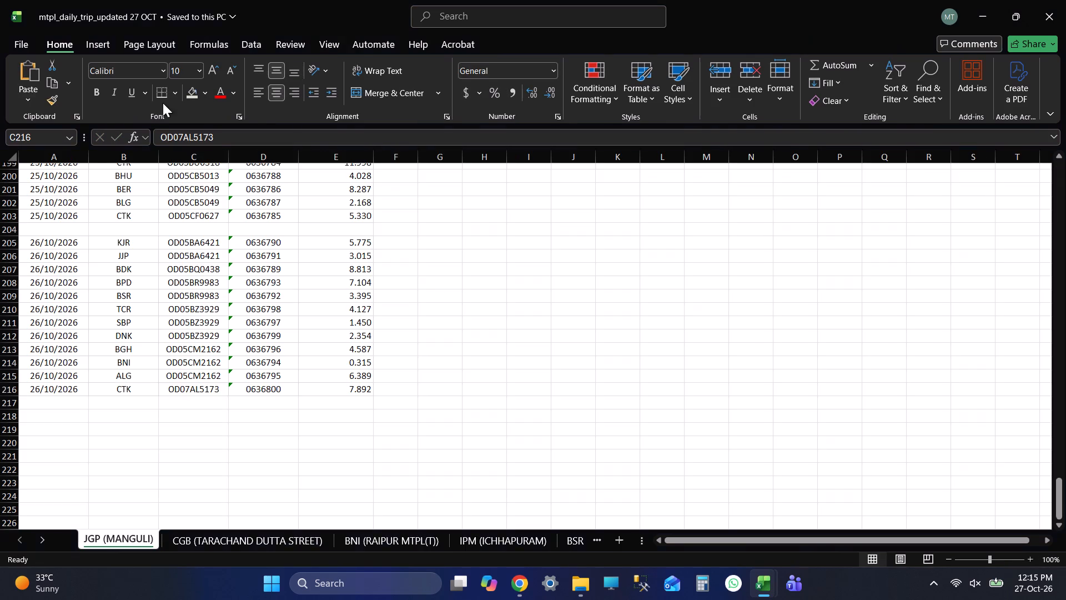
{"action": "key", "text": "alt+Tab"}
{"action": "key", "text": "alt+Tab"}
{"action": "key", "text": "alt+Tab"}
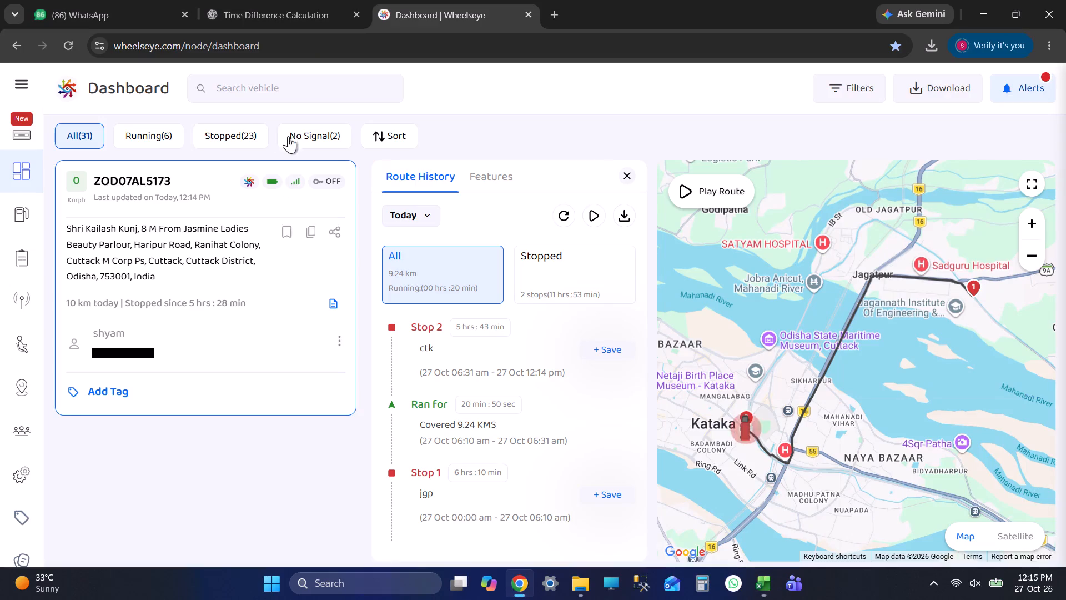
{"action": "left_click", "coordinate": [271, 93]}
{"action": "type", "text": "9983"}
{"action": "key", "text": "Return"}
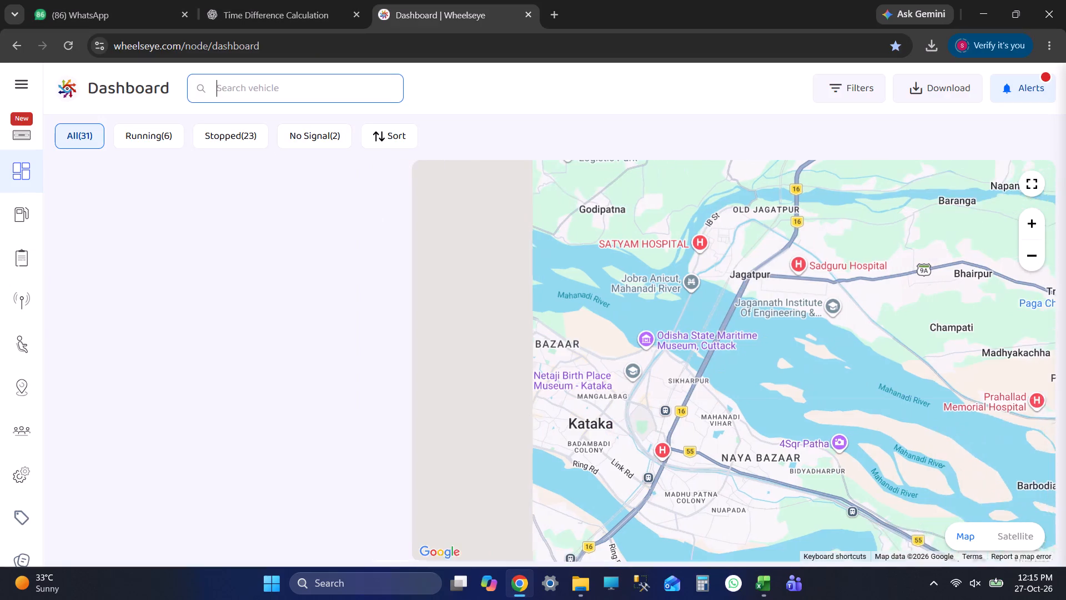
{"action": "left_click", "coordinate": [171, 315]}
{"action": "left_click", "coordinate": [238, 257]}
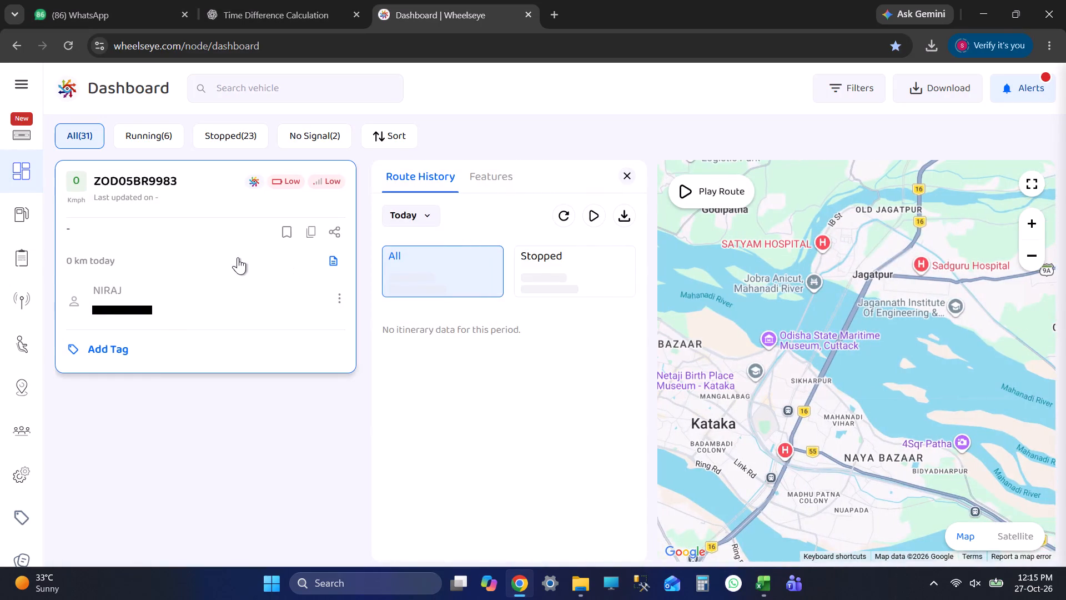
{"action": "left_click", "coordinate": [218, 261]}
{"action": "left_click", "coordinate": [563, 217]}
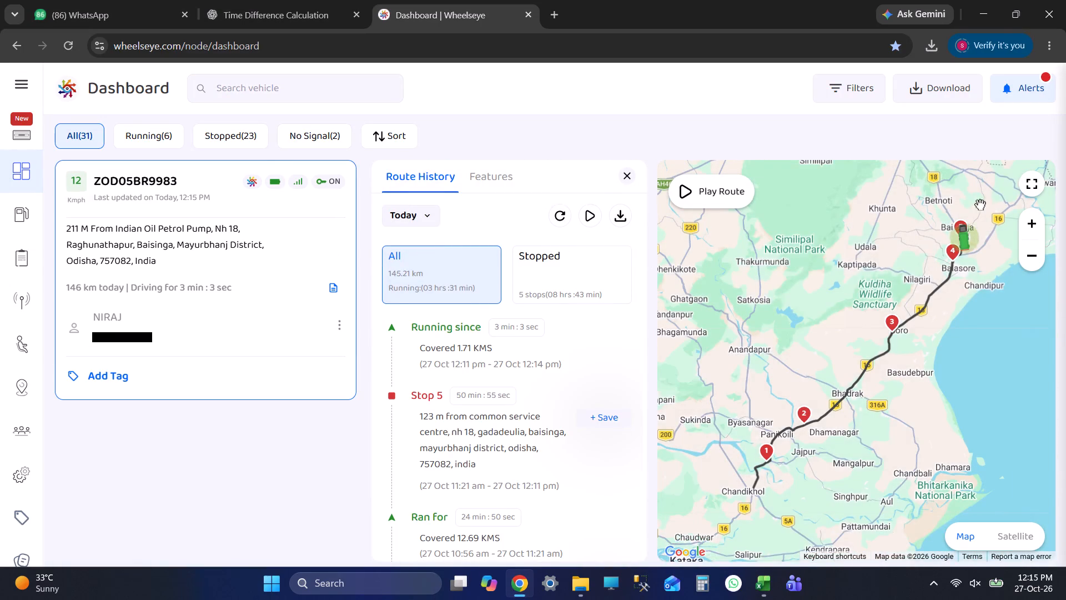
{"action": "left_click_drag", "start_coordinate": [978, 214], "coordinate": [938, 269]}
{"action": "scroll", "coordinate": [938, 269], "scroll_direction": "up", "scroll_amount": 4}
{"action": "scroll", "coordinate": [923, 301], "scroll_direction": "down", "scroll_amount": 4}
{"action": "scroll", "coordinate": [916, 316], "scroll_direction": "up", "scroll_amount": 3}
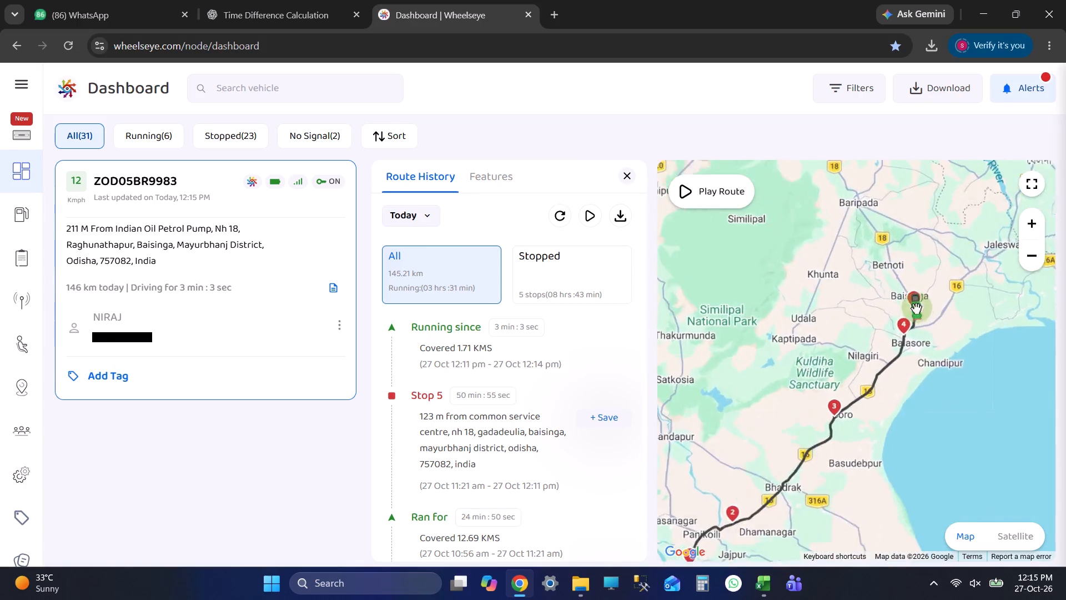
{"action": "scroll", "coordinate": [916, 308], "scroll_direction": "up", "scroll_amount": 14}
{"action": "scroll", "coordinate": [883, 319], "scroll_direction": "down", "scroll_amount": 12}
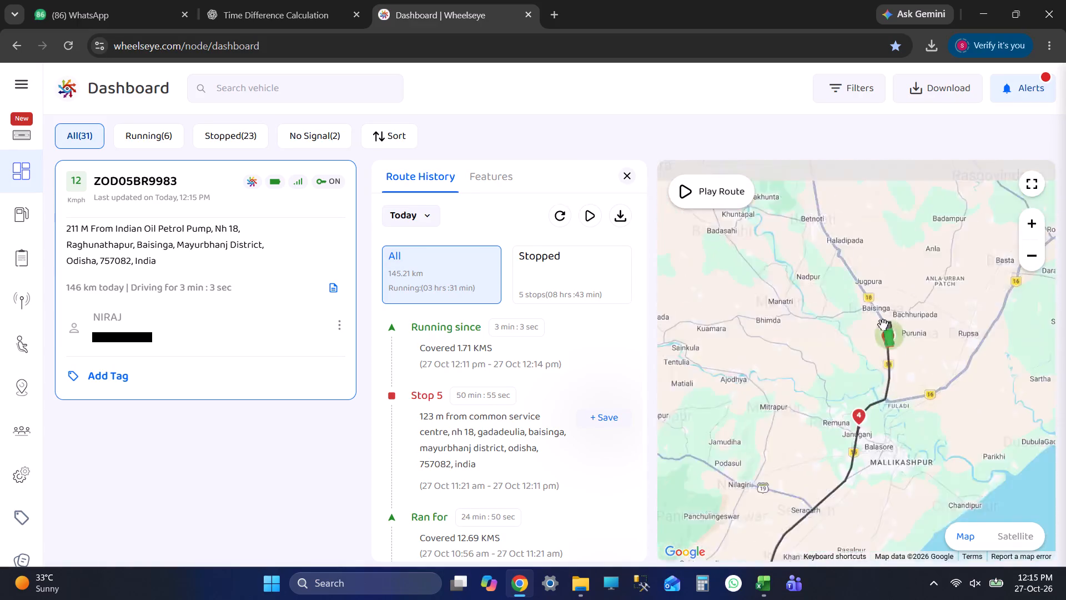
Find lorry 9983's entries in the manifest's JGP (MANGULI) sheet, enter its trip as JGP to BPD in the 27.10.2026 workbook, and save.
{"action": "key", "text": "alt+Tab"}
{"action": "key", "text": "alt+Tab"}
{"action": "key", "text": "alt+Tab"}
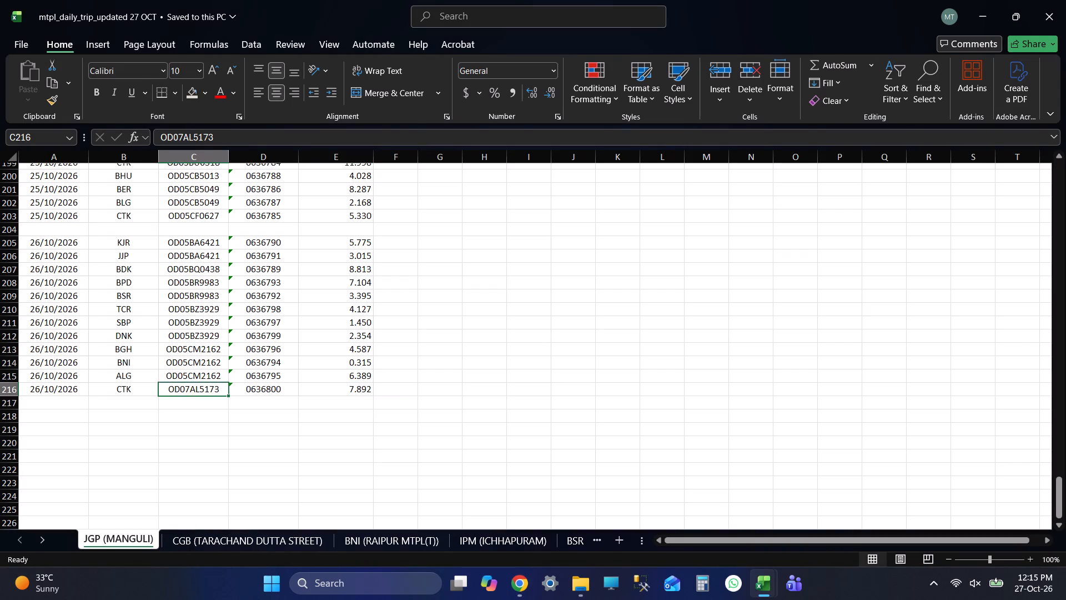
{"action": "left_click_drag", "start_coordinate": [180, 282], "coordinate": [192, 296]}
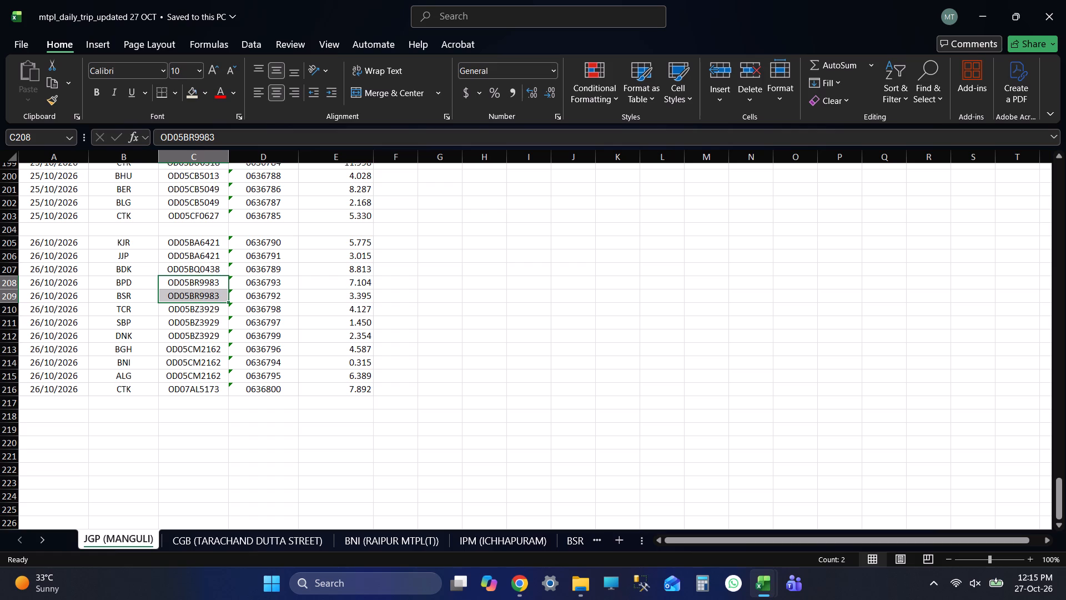
{"action": "key", "text": "alt+Tab"}
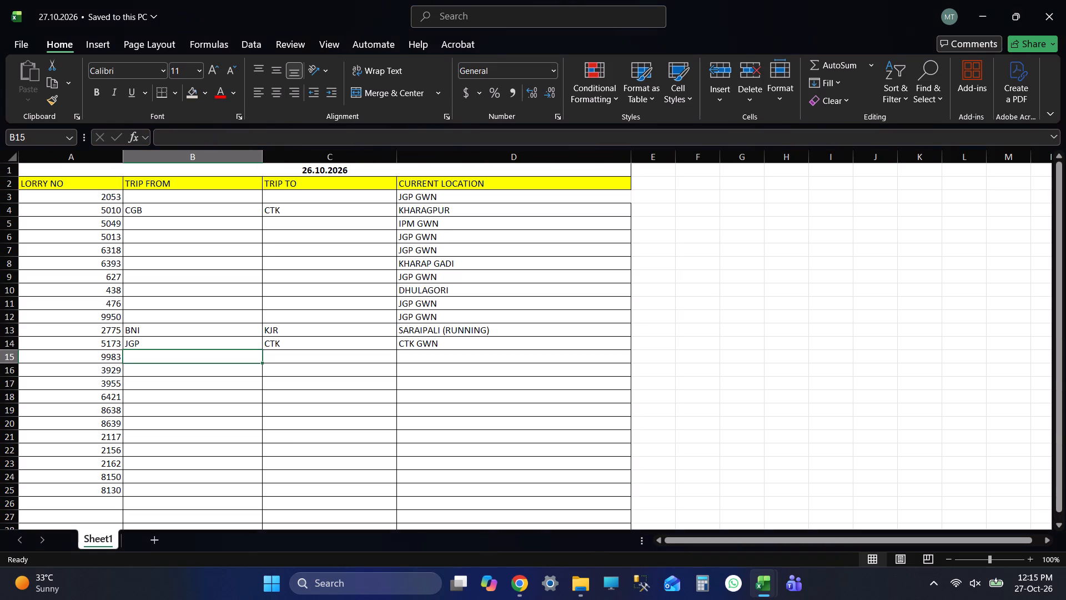
{"action": "type", "text": "JGP"}
{"action": "key", "text": "Tab"}
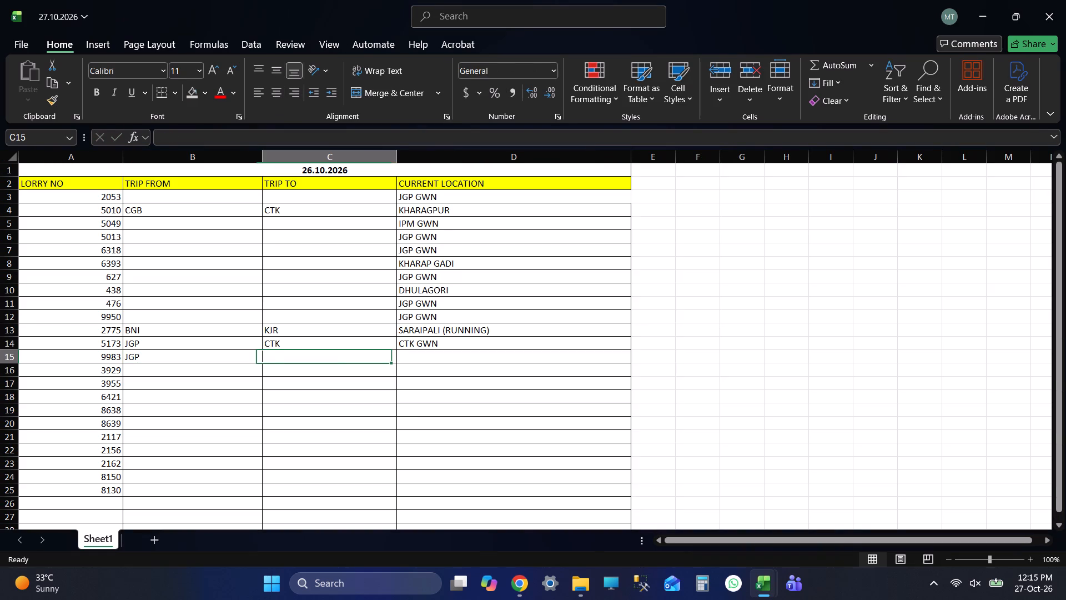
{"action": "type", "text": "BPD"}
{"action": "key", "text": "Tab"}
{"action": "key", "text": "ctrl+s"}
{"action": "key", "text": "ctrl+s"}
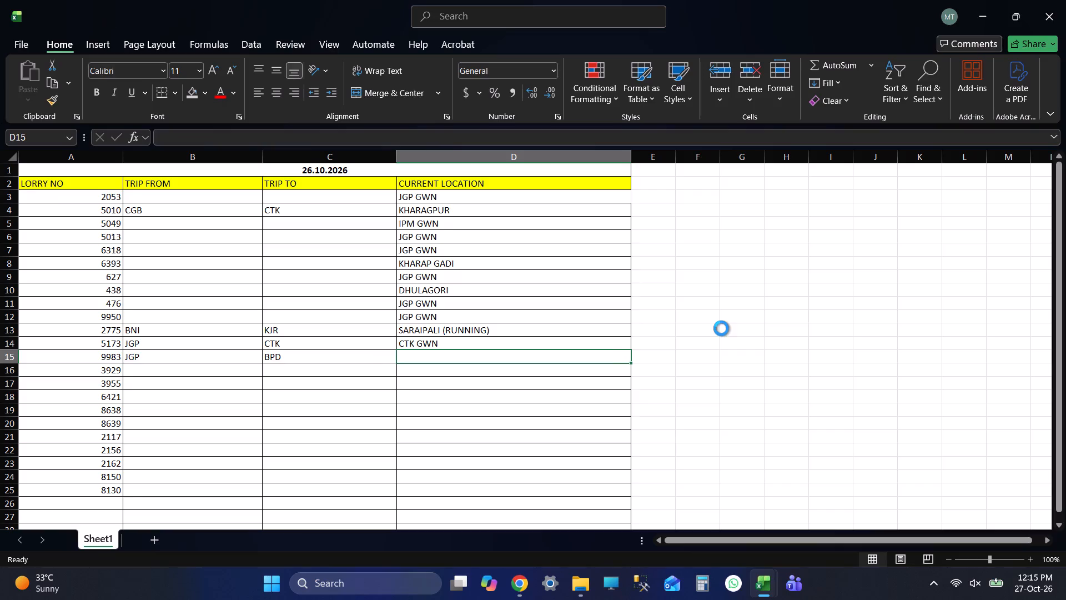
{"action": "key", "text": "alt+Tab"}
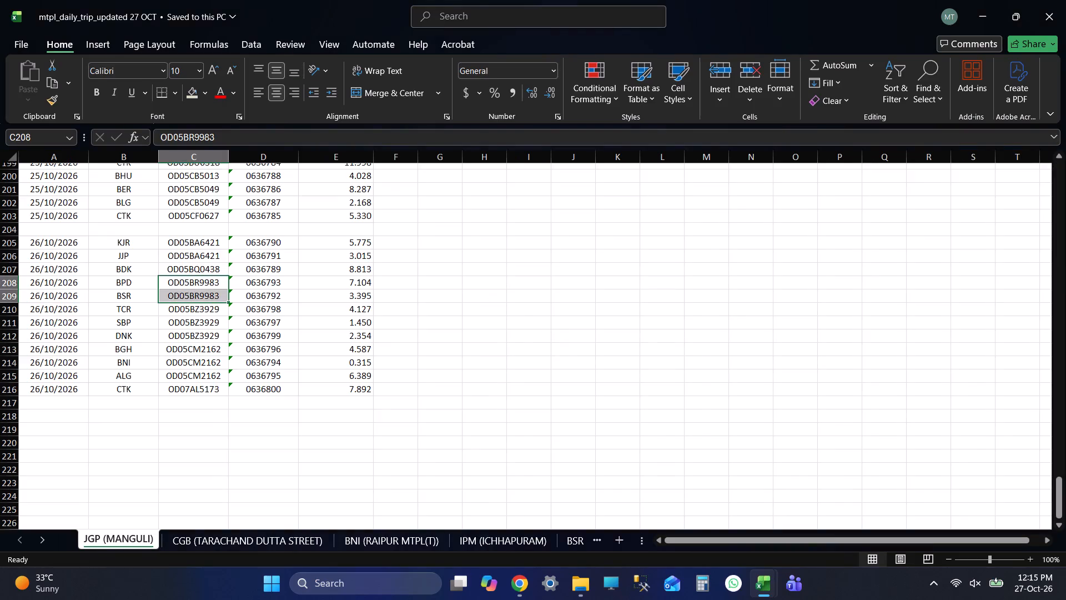
{"action": "key", "text": "alt+Tab"}
{"action": "key", "text": "alt+Tab"}
{"action": "key", "text": "alt+Tab"}
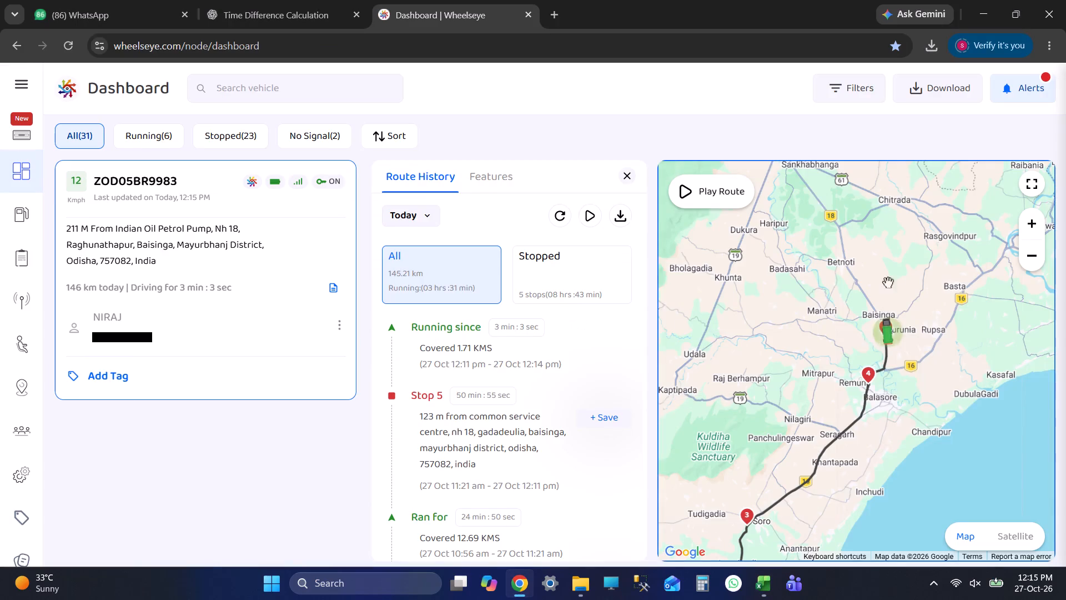
{"action": "left_click_drag", "start_coordinate": [896, 278], "coordinate": [873, 314]}
{"action": "scroll", "coordinate": [869, 315], "scroll_direction": "down", "scroll_amount": 3}
{"action": "scroll", "coordinate": [866, 320], "scroll_direction": "up", "scroll_amount": 13}
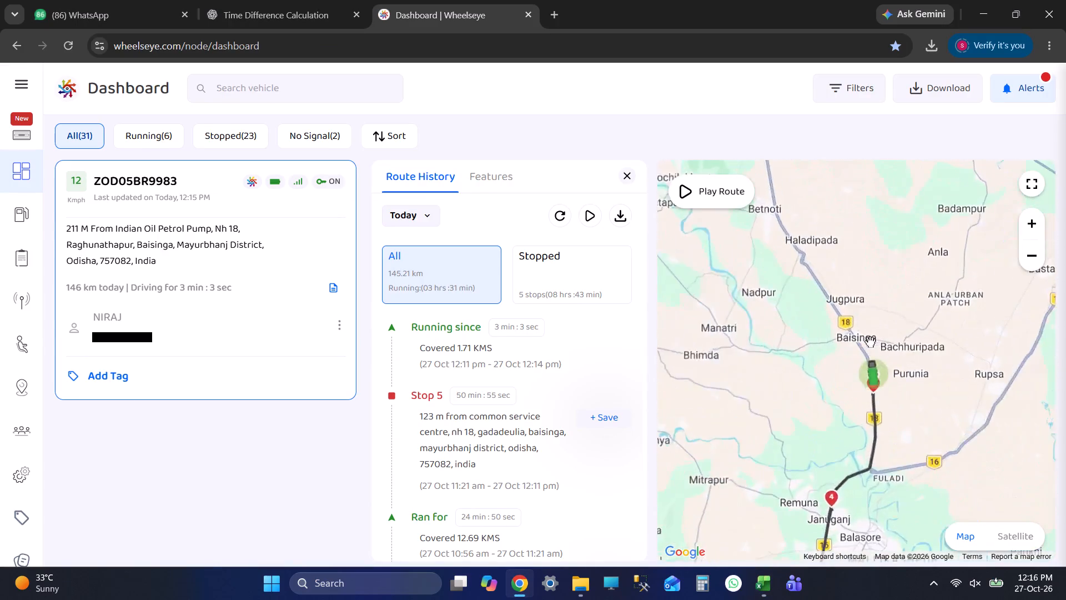
{"action": "scroll", "coordinate": [903, 307], "scroll_direction": "down", "scroll_amount": 8}
{"action": "left_click_drag", "start_coordinate": [900, 272], "coordinate": [884, 309]}
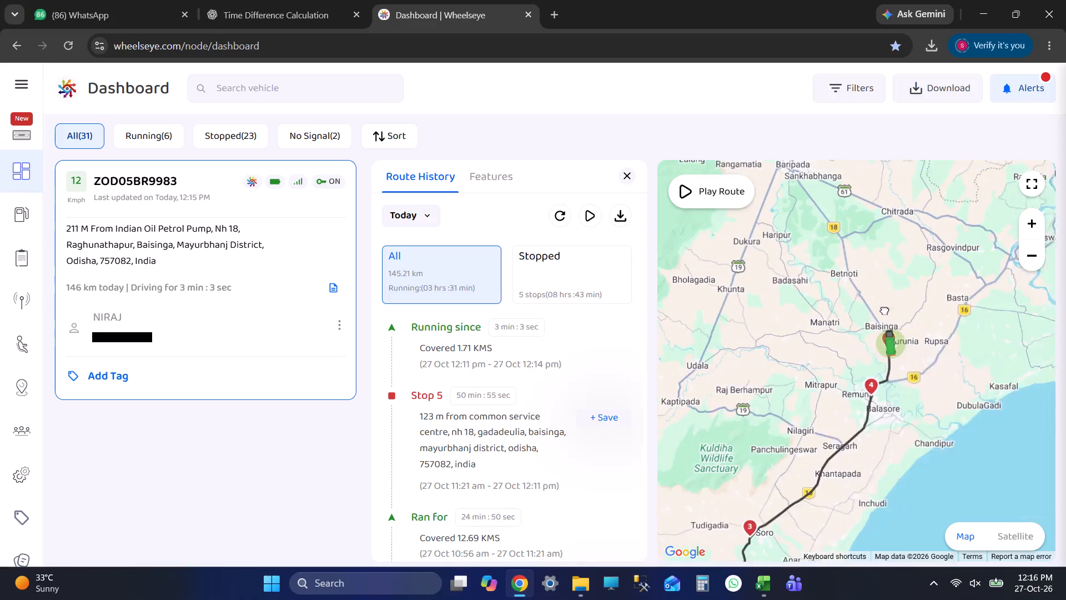
{"action": "left_click_drag", "start_coordinate": [884, 309], "coordinate": [880, 333]}
{"action": "scroll", "coordinate": [881, 329], "scroll_direction": "down", "scroll_amount": 1}
{"action": "scroll", "coordinate": [881, 318], "scroll_direction": "up", "scroll_amount": 3}
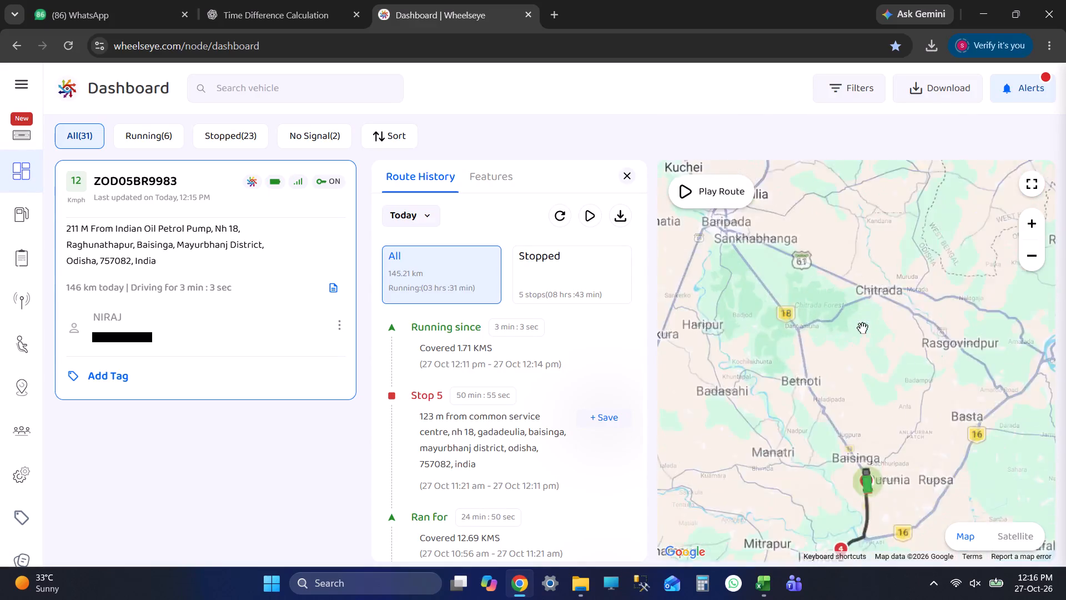
{"action": "left_click_drag", "start_coordinate": [821, 374], "coordinate": [863, 367]}
{"action": "scroll", "coordinate": [865, 372], "scroll_direction": "down", "scroll_amount": 7}
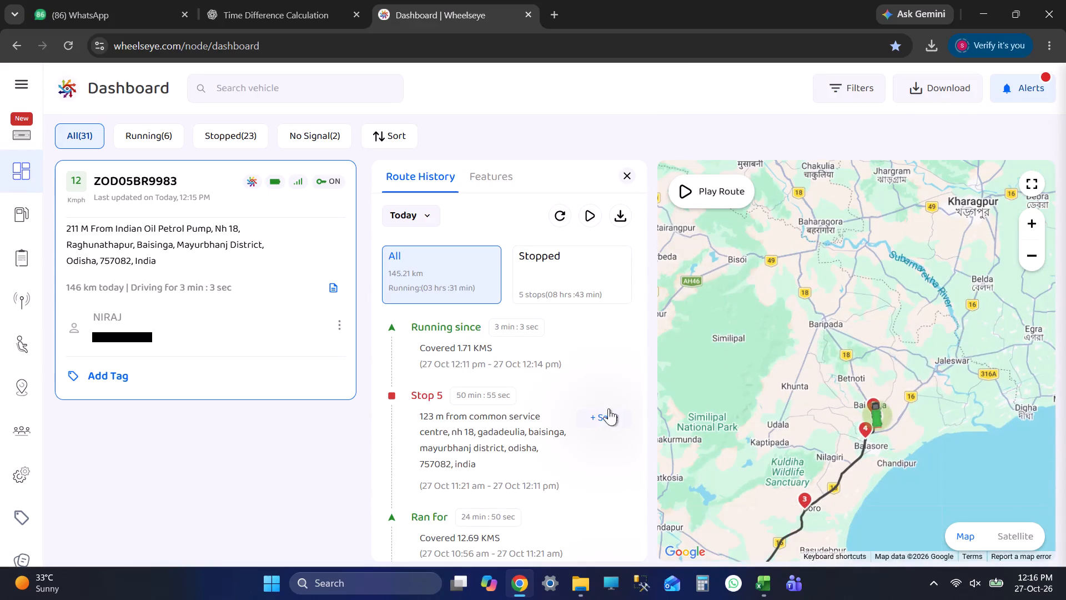
{"action": "scroll", "coordinate": [863, 355], "scroll_direction": "up", "scroll_amount": 3}
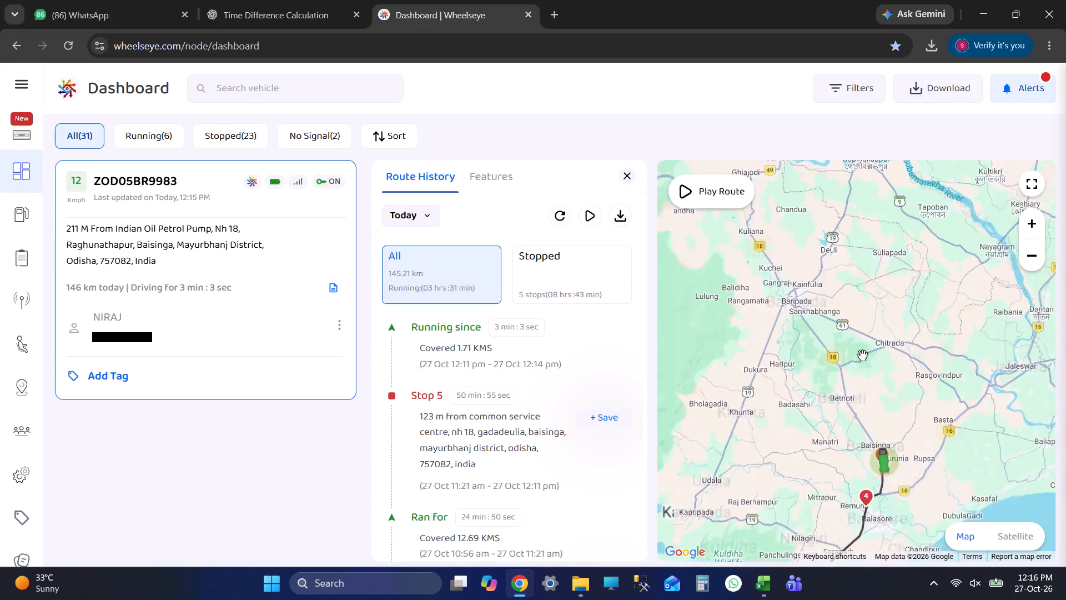
{"action": "scroll", "coordinate": [861, 363], "scroll_direction": "down", "scroll_amount": 3}
{"action": "key", "text": "alt+Tab"}
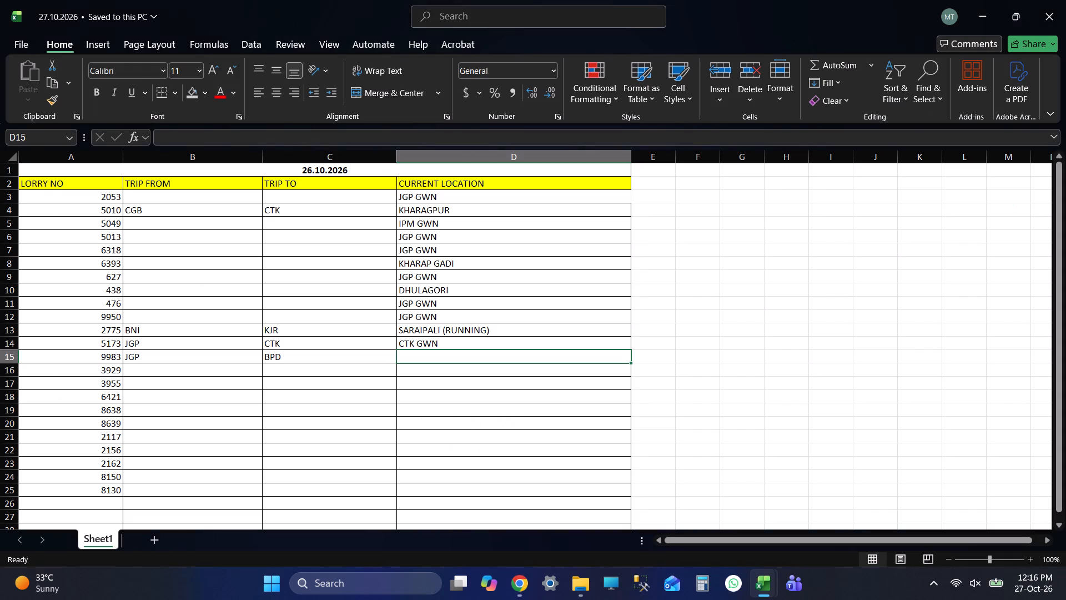
{"action": "key", "text": "alt+Tab"}
{"action": "scroll", "coordinate": [861, 395], "scroll_direction": "up", "scroll_amount": 6}
{"action": "left_click_drag", "start_coordinate": [899, 403], "coordinate": [882, 394]}
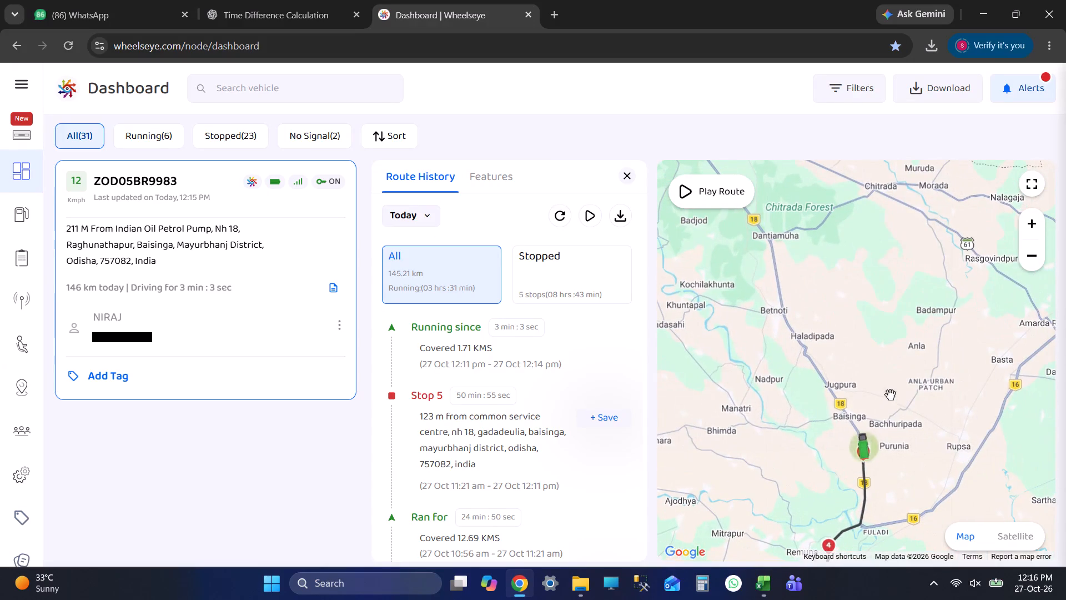
In the 27.10.2026 workbook, enter BAISINGA NEAR BPD as lorry 9983's current location and save.
{"action": "key", "text": "alt+Tab"}
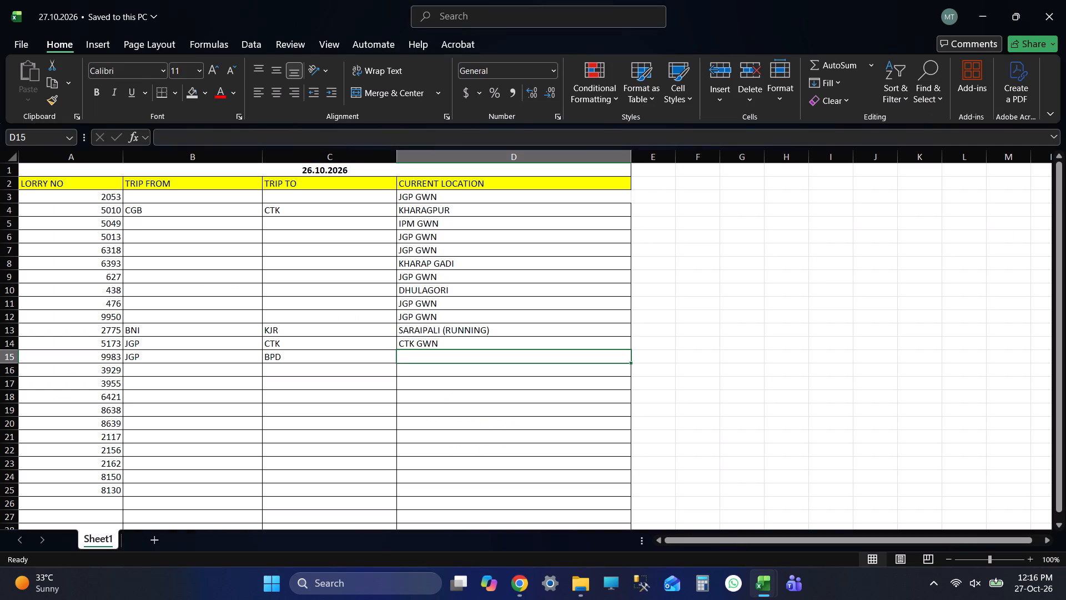
{"action": "type", "text": "BAISINGA"}
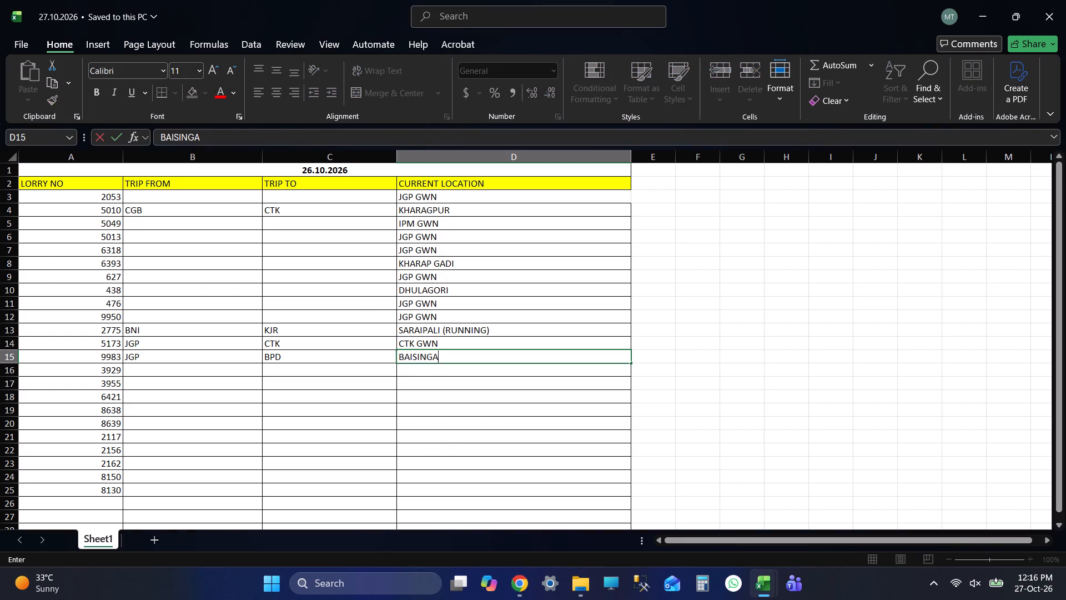
{"action": "key", "text": "space"}
{"action": "type", "text": "NEAR"}
{"action": "key", "text": "space"}
{"action": "type", "text": "BPD"}
{"action": "key", "text": "Return"}
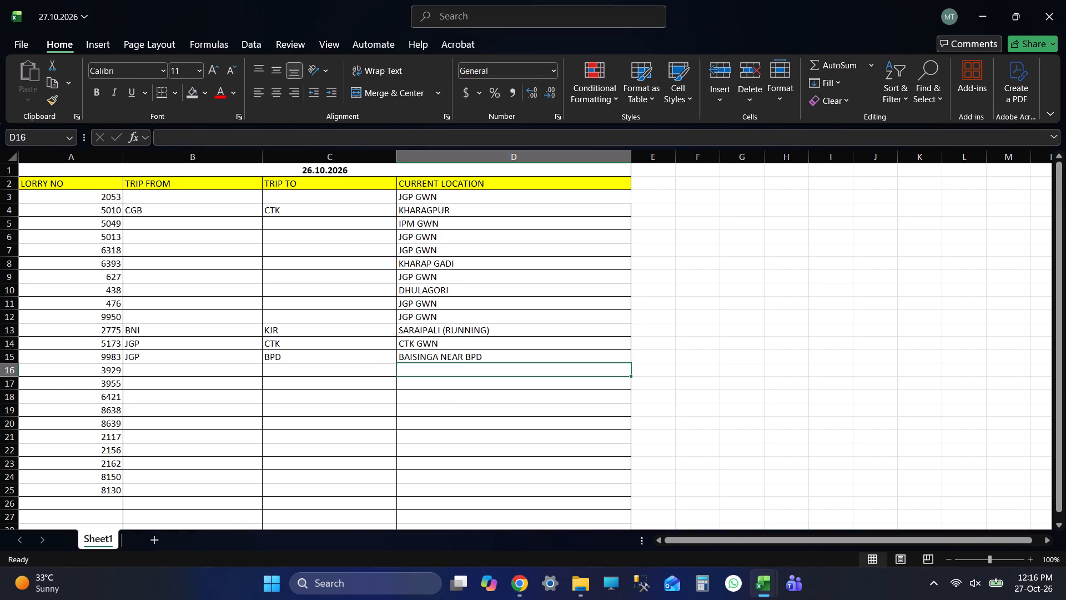
{"action": "key", "text": "ctrl+s"}
Recheck lorry 9983 on the Wheelseye map and append (RUNNING) to its current location in the 27.10.2026 workbook.
{"action": "left_click", "coordinate": [514, 347]}
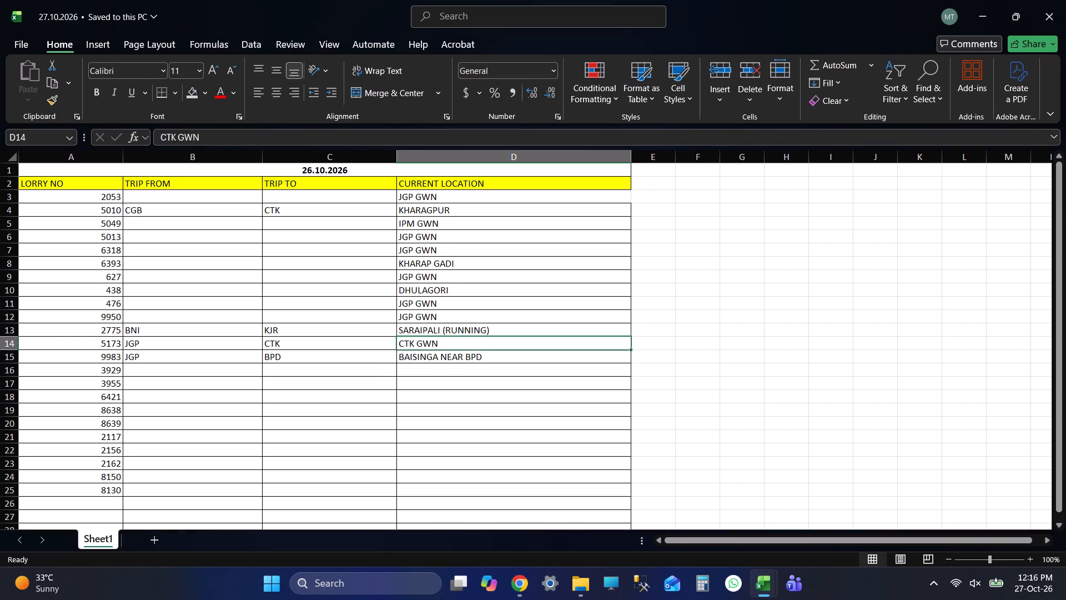
{"action": "double_click", "coordinate": [498, 354]}
{"action": "key", "text": "alt+Tab"}
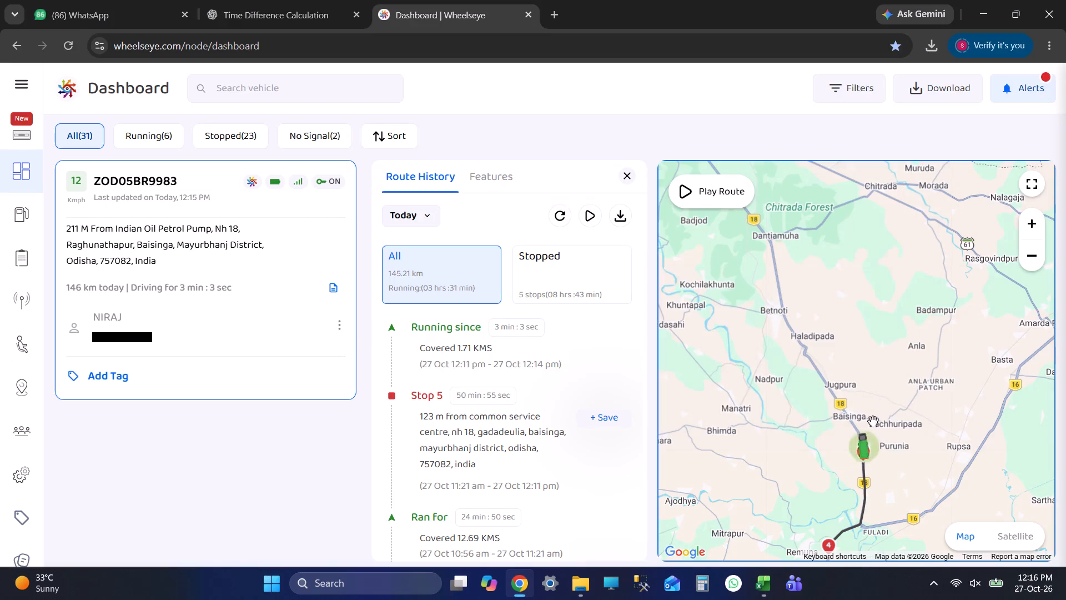
{"action": "scroll", "coordinate": [869, 421], "scroll_direction": "up", "scroll_amount": 1}
{"action": "key", "text": "alt+Tab"}
{"action": "key", "text": "alt+Tab"}
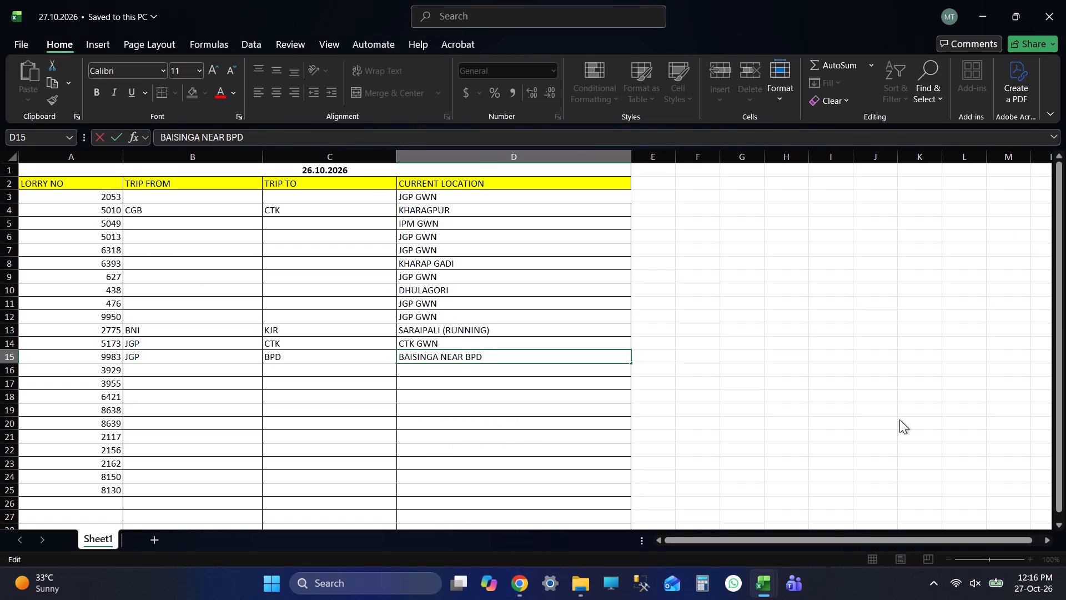
{"action": "key", "text": "alt+Tab"}
{"action": "key", "text": "space"}
{"action": "type", "text": "(RUNNING)"}
{"action": "key", "text": "Return"}
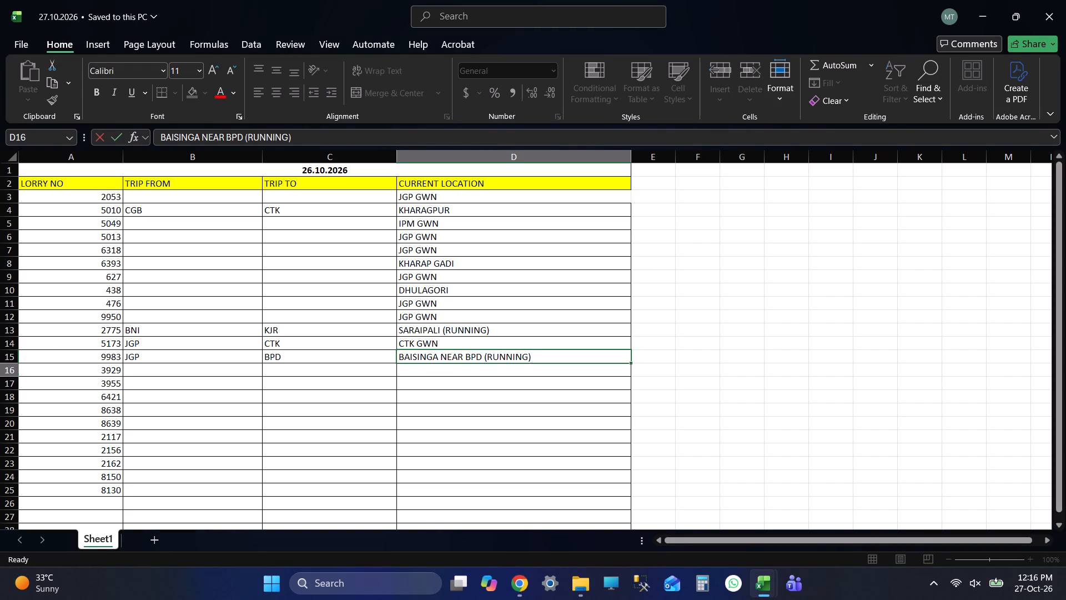
Save the 27.10.2026 workbook.
{"action": "key", "text": "ctrl+s"}
Switch to Wheelseye and try to look up vehicle 3929 on the dashboard.
{"action": "key", "text": "shift+Tab"}
{"action": "key", "text": "shift+Tab"}
{"action": "key", "text": "alt+Tab"}
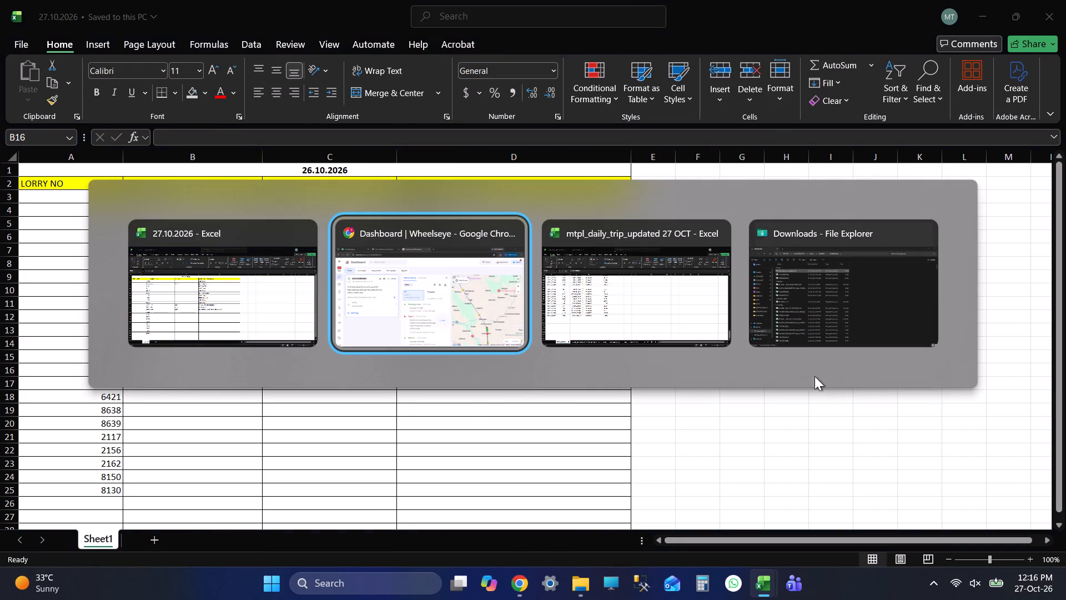
{"action": "key", "text": "alt+Tab"}
{"action": "key", "text": "alt+Tab"}
{"action": "key", "text": "alt+Tab"}
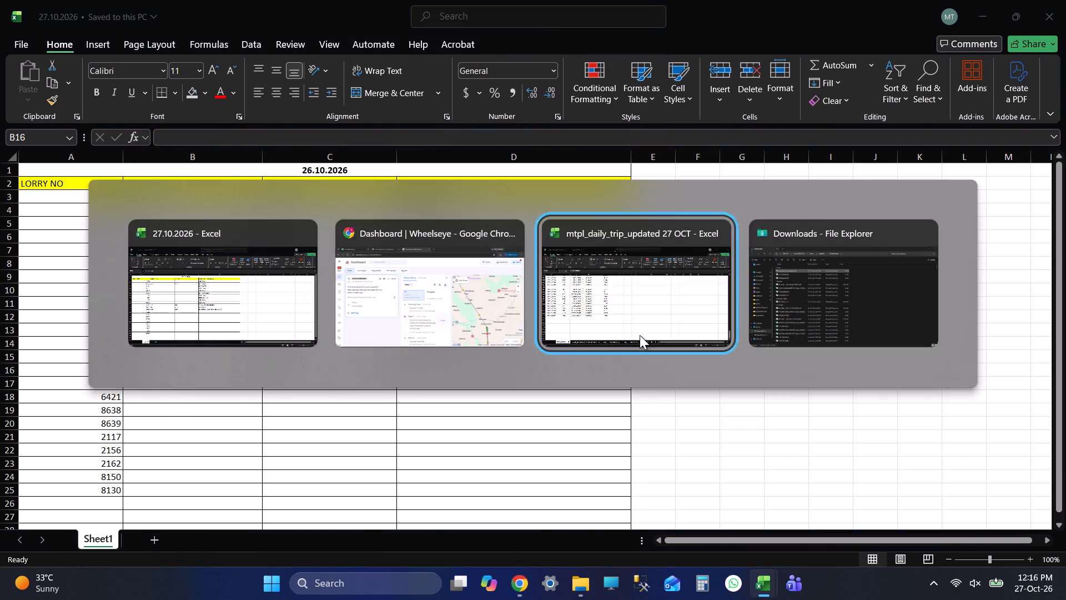
{"action": "key", "text": "alt+Tab"}
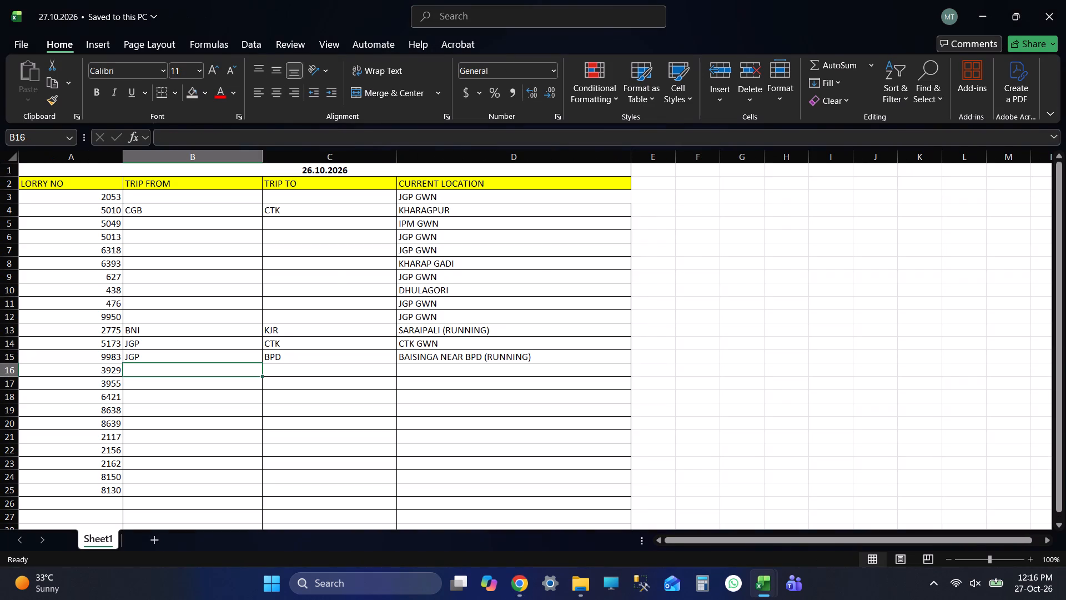
{"action": "key", "text": "alt+Tab"}
{"action": "key", "text": "alt+Tab"}
{"action": "key", "text": "alt+Tab"}
{"action": "key", "text": "alt+Tab"}
{"action": "left_click", "coordinate": [297, 86]}
{"action": "type", "text": "3929"}
{"action": "key", "text": "Return"}
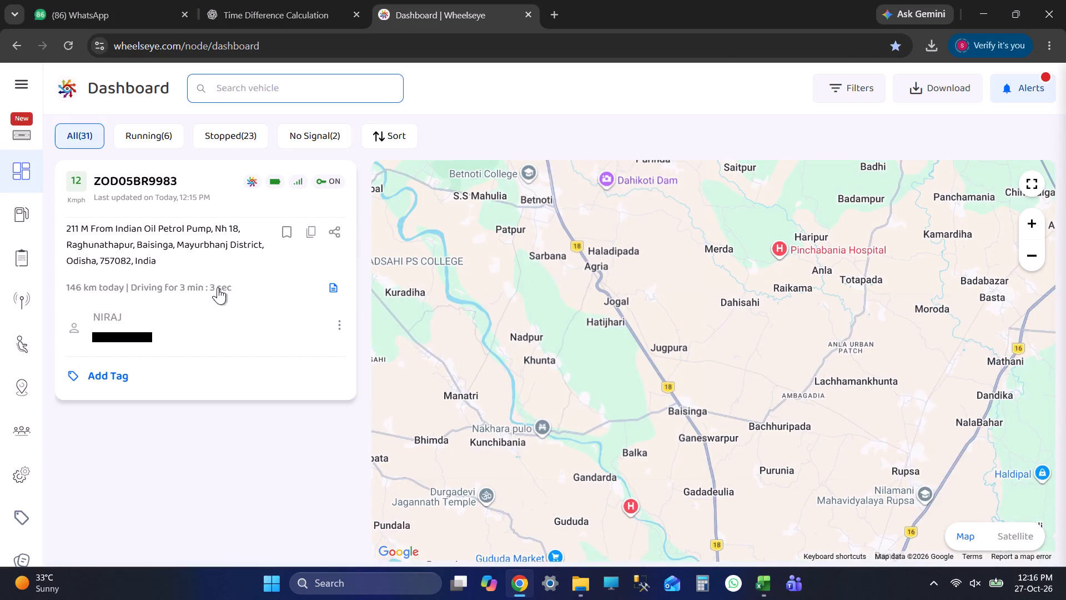
{"action": "type", "text": "3929"}
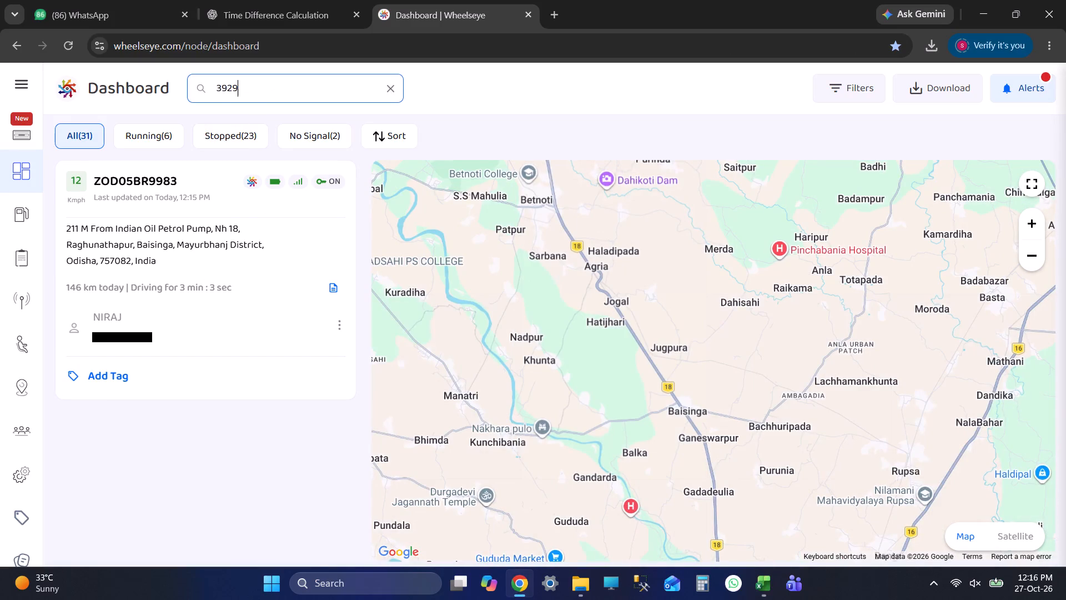
{"action": "key", "text": "Return"}
{"action": "left_click", "coordinate": [180, 253]}
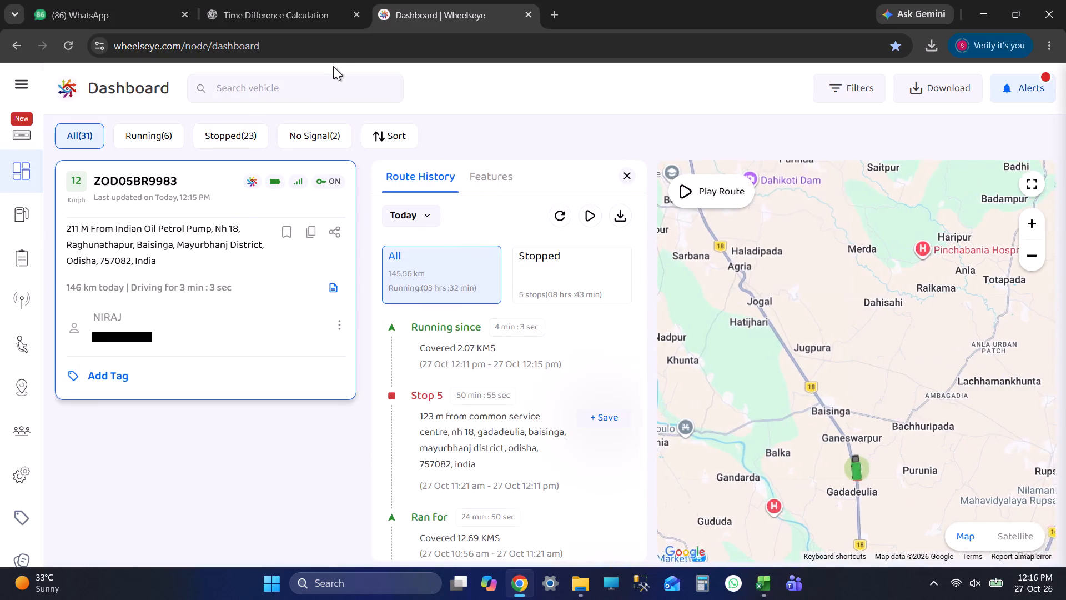
{"action": "left_click", "coordinate": [316, 70]}
{"action": "left_click", "coordinate": [251, 82]}
{"action": "type", "text": "3929"}
{"action": "key", "text": "Return"}
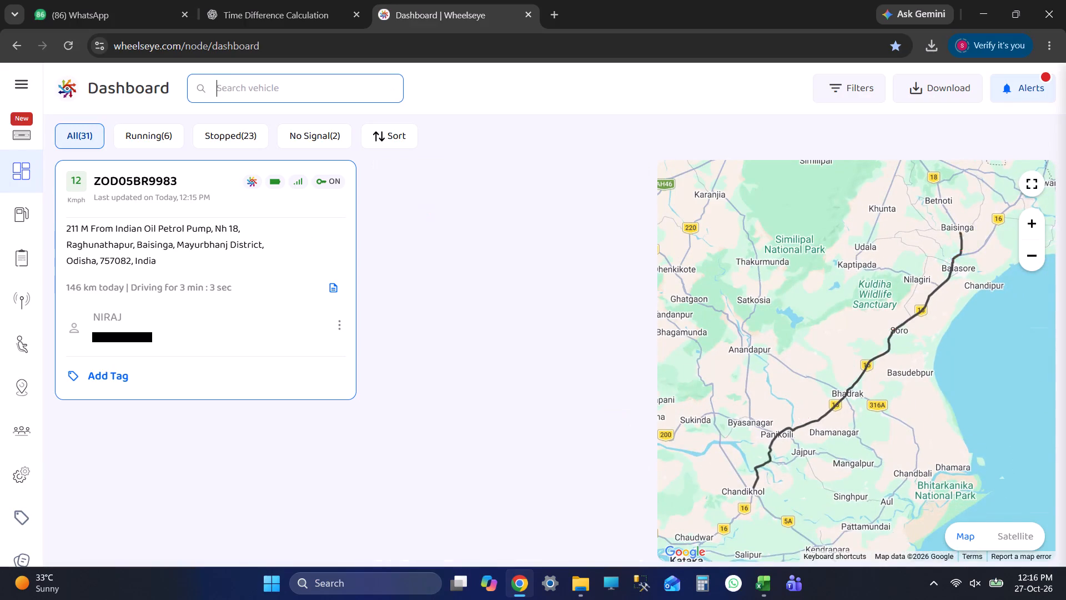
{"action": "left_click", "coordinate": [192, 241]}
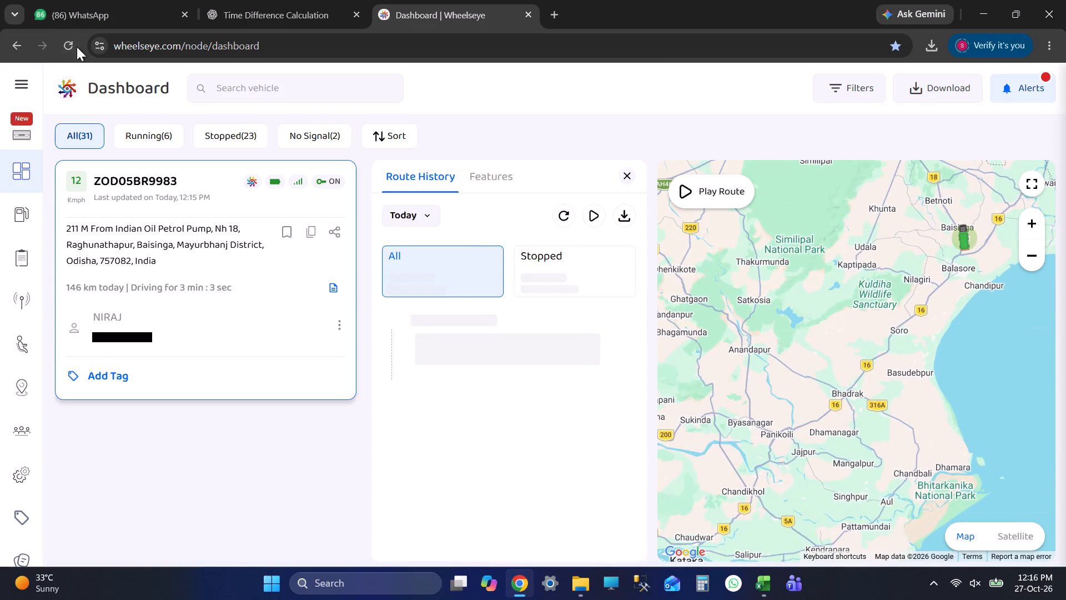
Reload the Wheelseye dashboard, search for vehicle 3929, open its route history and try to refresh the data.
{"action": "left_click", "coordinate": [77, 47]}
{"action": "left_click", "coordinate": [294, 89]}
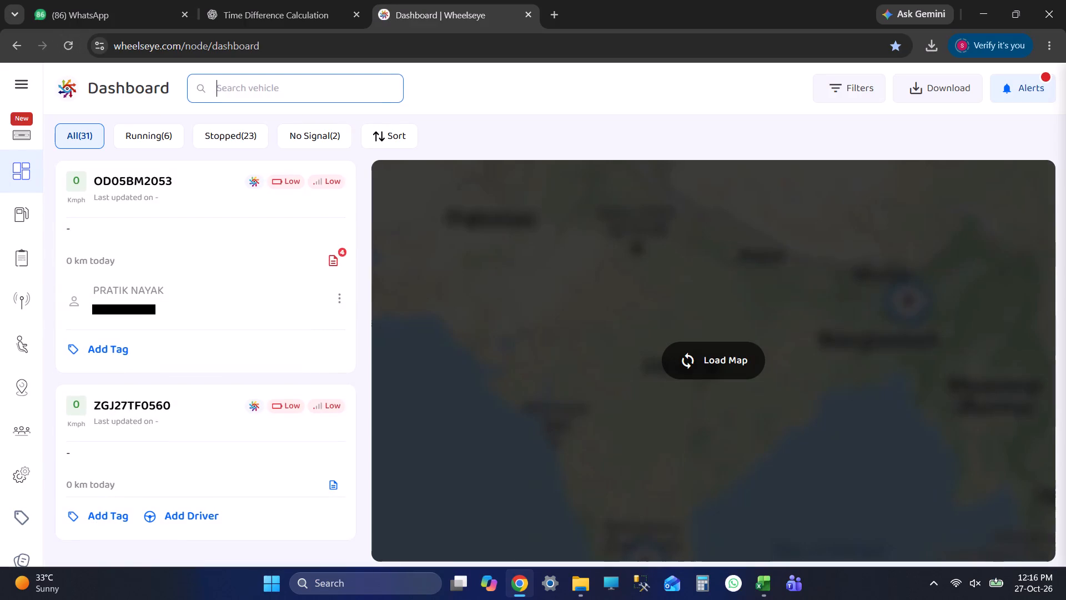
{"action": "type", "text": "3929"}
{"action": "key", "text": "Return"}
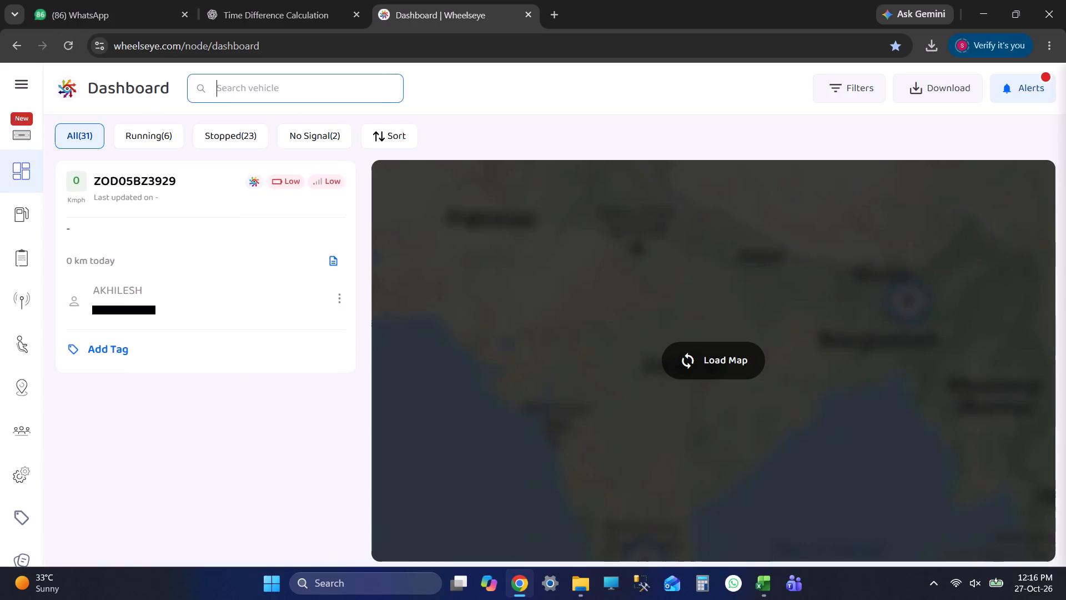
{"action": "left_click", "coordinate": [164, 207]}
{"action": "left_click", "coordinate": [892, 383]}
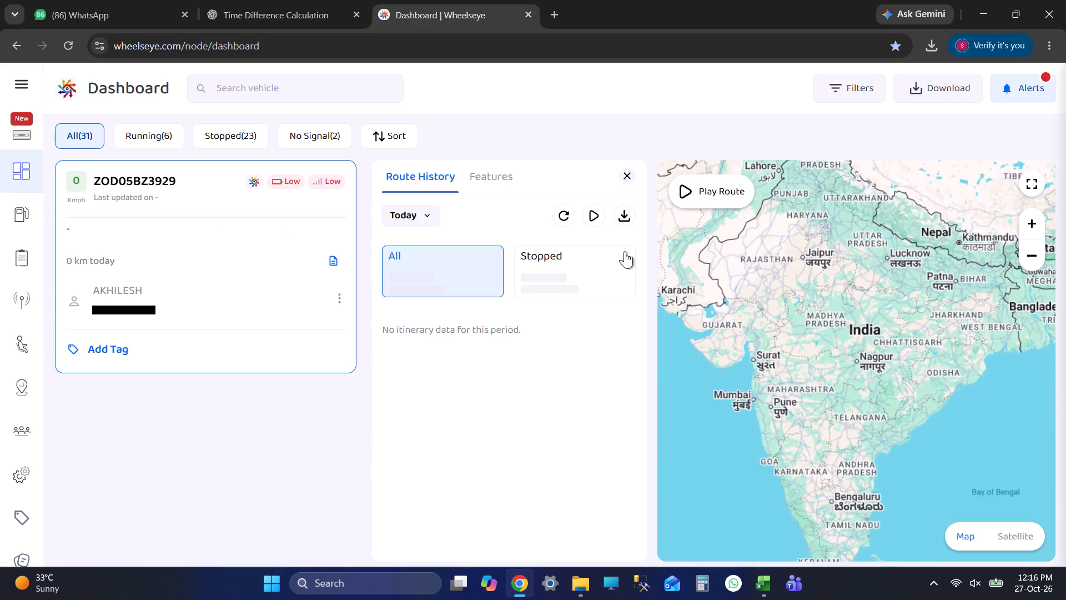
{"action": "left_click", "coordinate": [558, 219]}
{"action": "triple_click", "coordinate": [562, 211]}
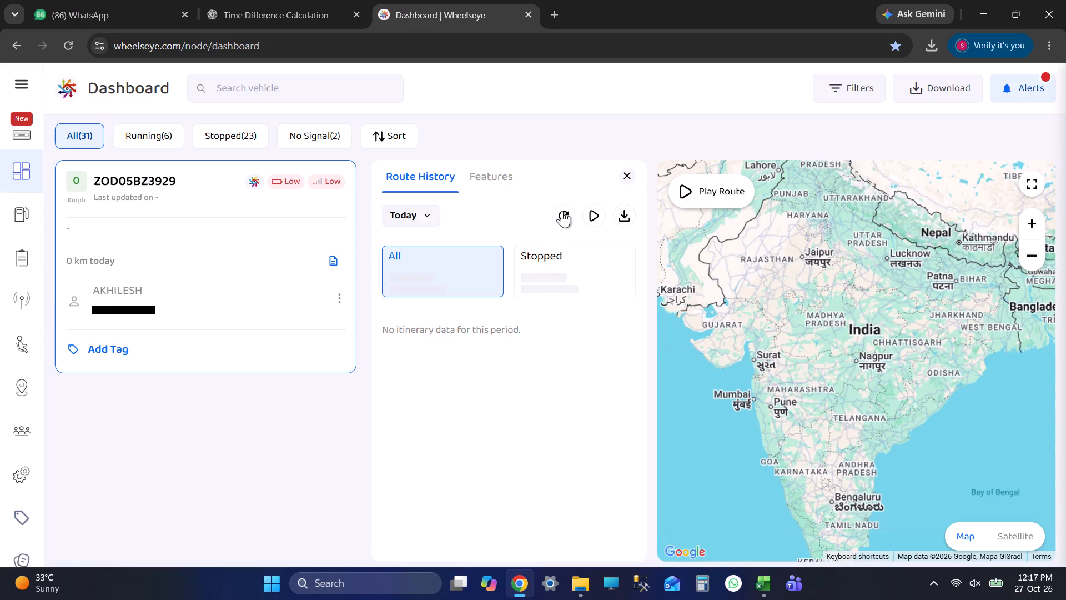
{"action": "triple_click", "coordinate": [562, 211]}
{"action": "left_click", "coordinate": [562, 211]}
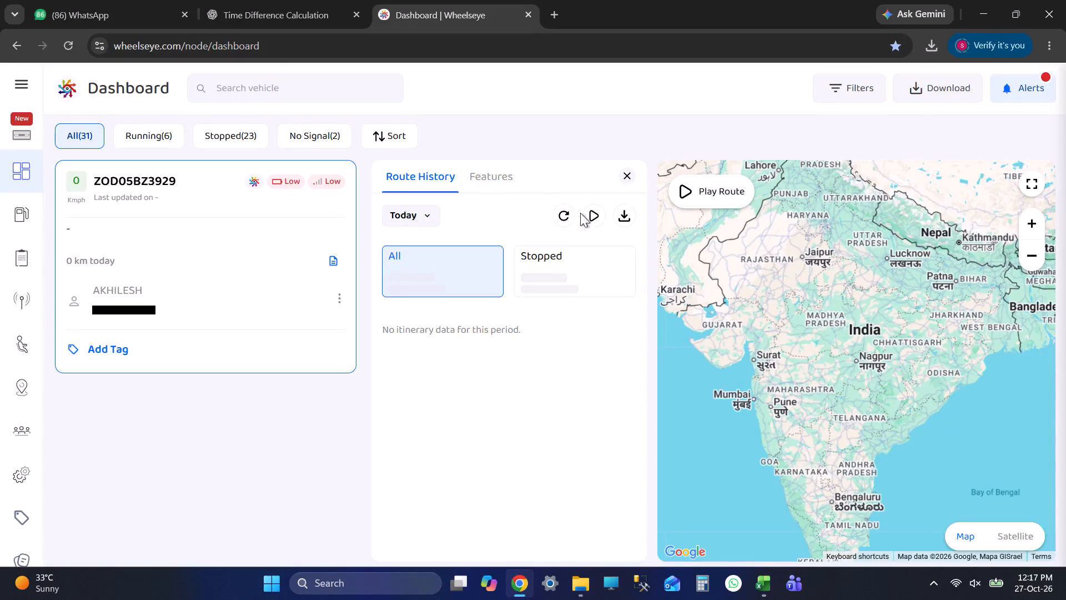
{"action": "triple_click", "coordinate": [567, 212]}
{"action": "left_click", "coordinate": [75, 50]}
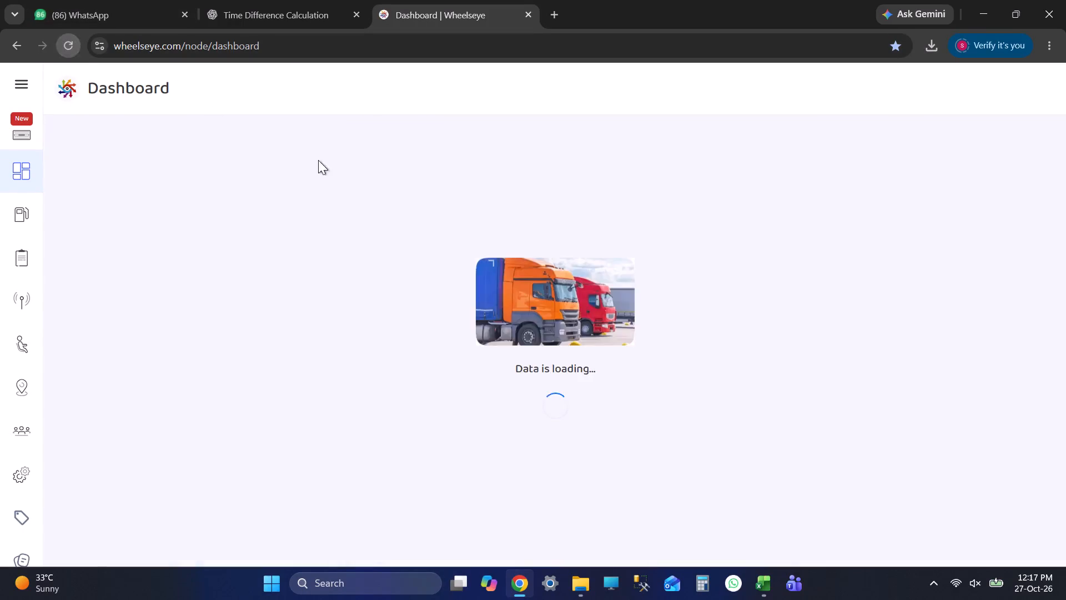
{"action": "left_click", "coordinate": [275, 101]}
{"action": "key", "text": "alt+Tab"}
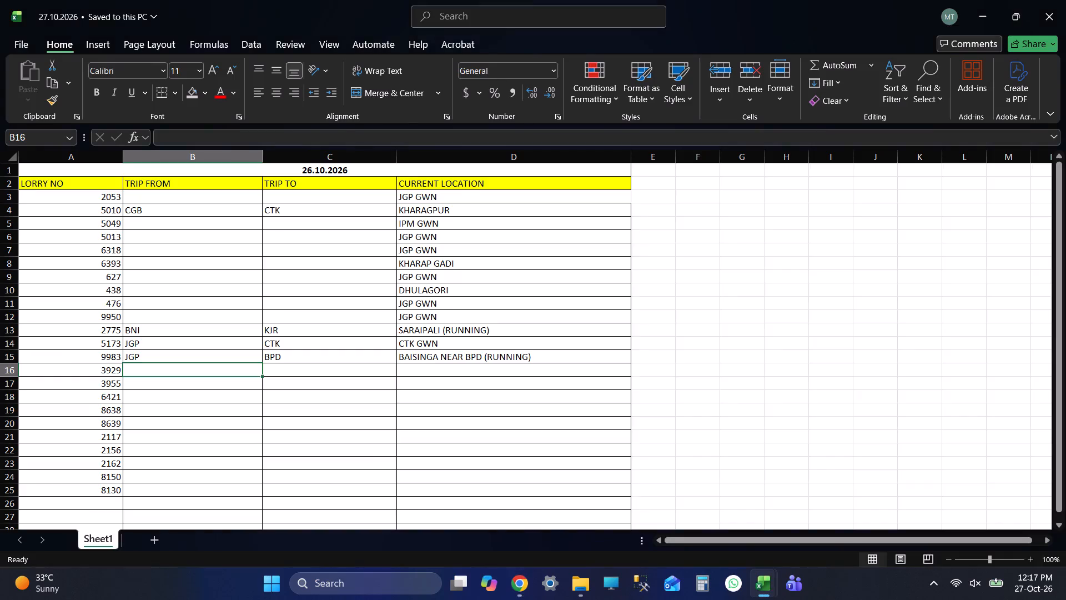
{"action": "key", "text": "alt+Tab"}
{"action": "type", "text": "3929"}
{"action": "key", "text": "Return"}
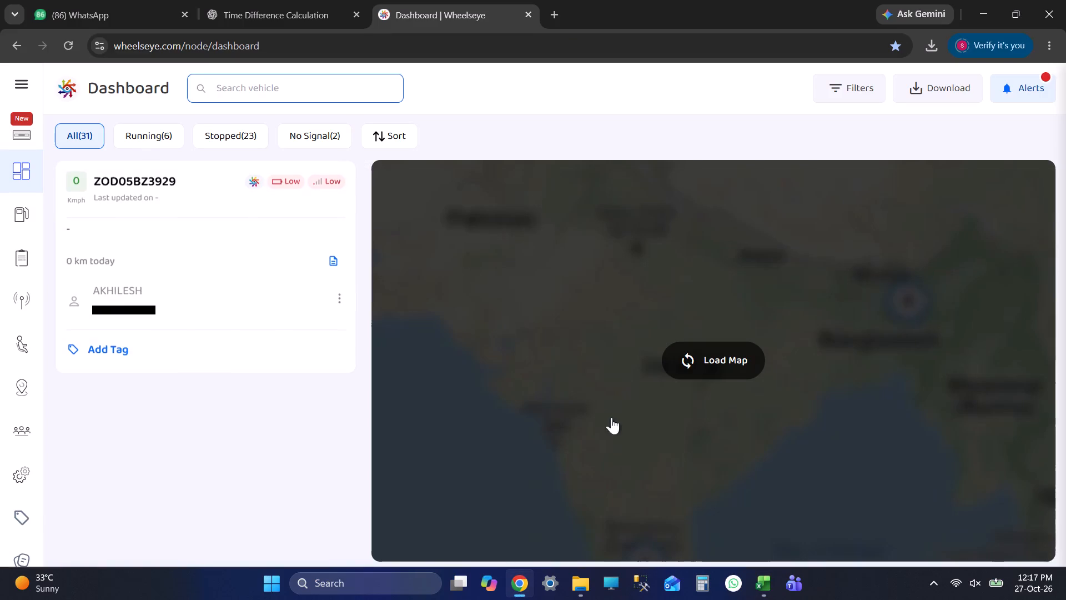
{"action": "left_click", "coordinate": [168, 266]}
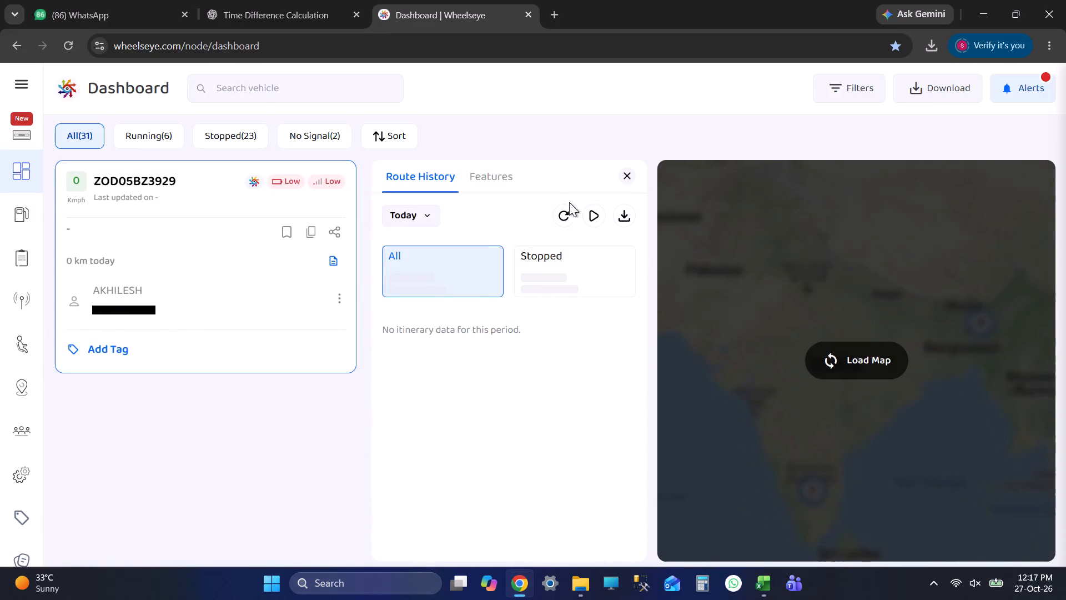
{"action": "left_click_drag", "start_coordinate": [565, 206], "coordinate": [554, 218]}
{"action": "triple_click", "coordinate": [564, 207]}
{"action": "left_click", "coordinate": [564, 207]}
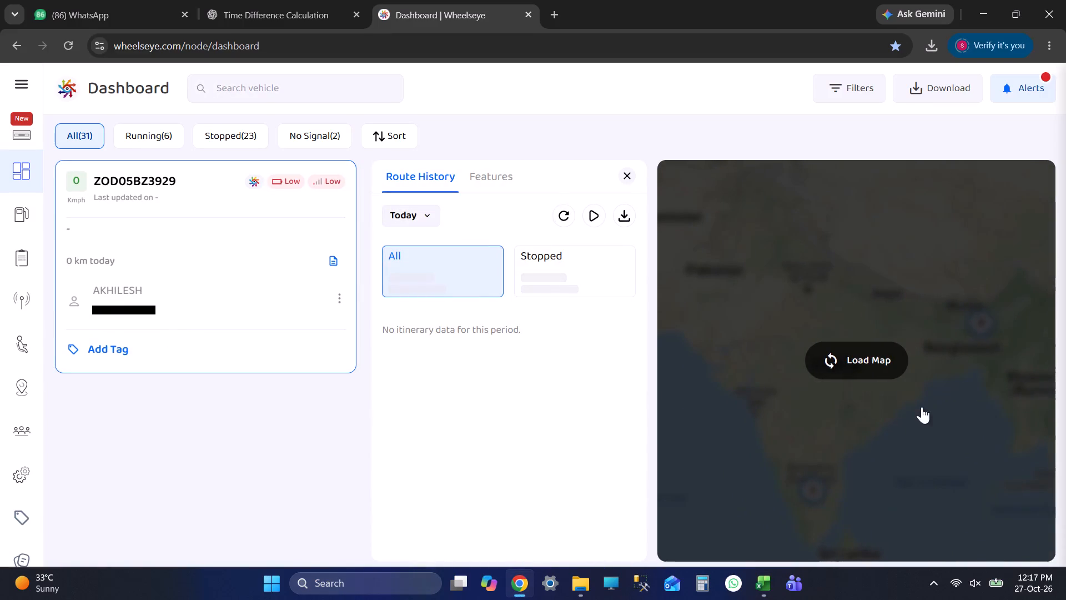
{"action": "double_click", "coordinate": [883, 369]}
{"action": "left_click", "coordinate": [873, 362]}
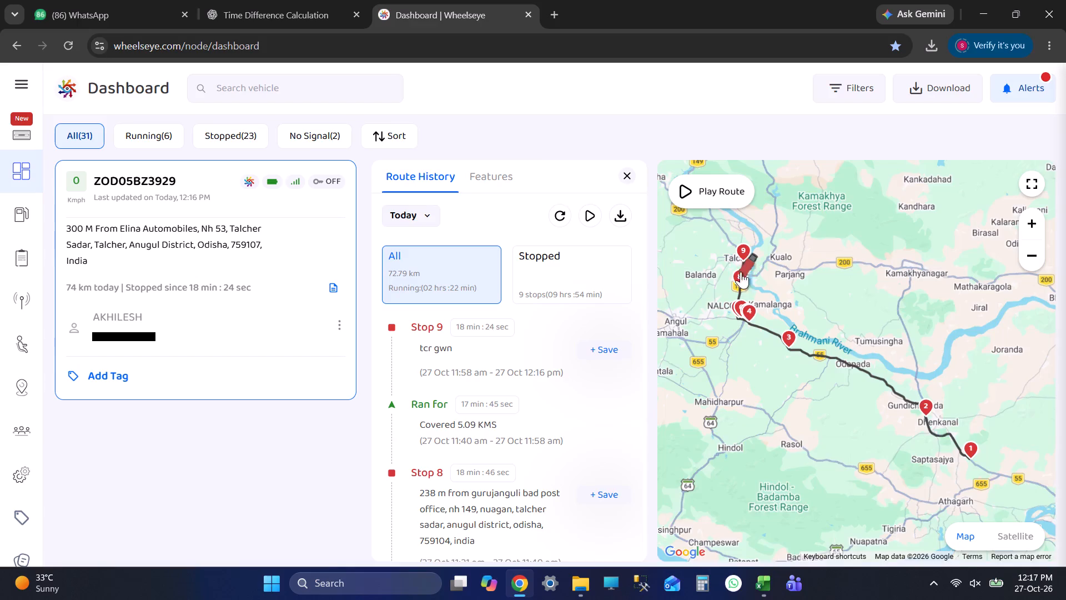
{"action": "scroll", "coordinate": [773, 249], "scroll_direction": "up", "scroll_amount": 5}
{"action": "scroll", "coordinate": [732, 279], "scroll_direction": "down", "scroll_amount": 1}
{"action": "scroll", "coordinate": [725, 283], "scroll_direction": "up", "scroll_amount": 2}
{"action": "left_click_drag", "start_coordinate": [723, 284], "coordinate": [801, 327]}
{"action": "scroll", "coordinate": [798, 317], "scroll_direction": "up", "scroll_amount": 1}
{"action": "scroll", "coordinate": [798, 317], "scroll_direction": "down", "scroll_amount": 1}
{"action": "scroll", "coordinate": [798, 317], "scroll_direction": "up", "scroll_amount": 3}
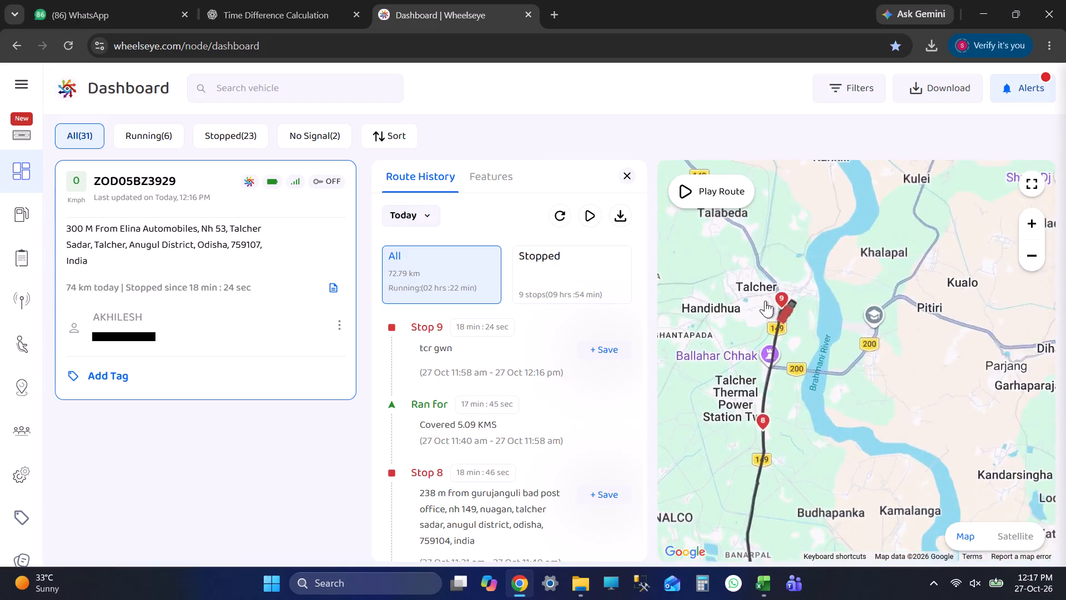
{"action": "scroll", "coordinate": [765, 301], "scroll_direction": "up", "scroll_amount": 6}
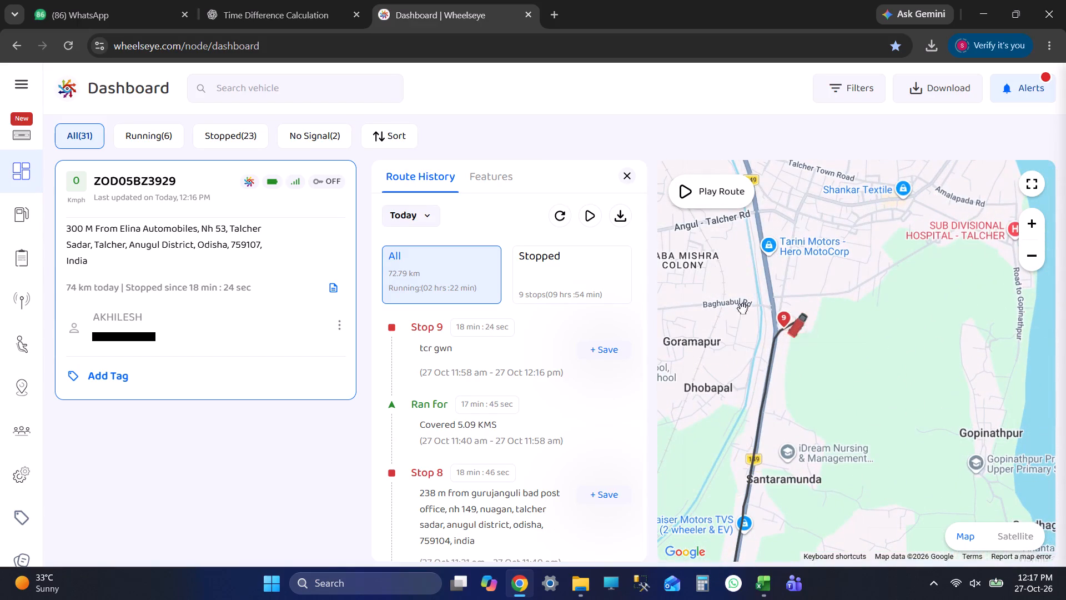
Find lorry 3929's entries in the manifest's JGP (MANGULI) sheet and enter JGP as its Trip From in the 27.10.2026 workbook.
{"action": "key", "text": "alt+Tab"}
{"action": "key", "text": "alt+Tab"}
{"action": "key", "text": "alt+Tab"}
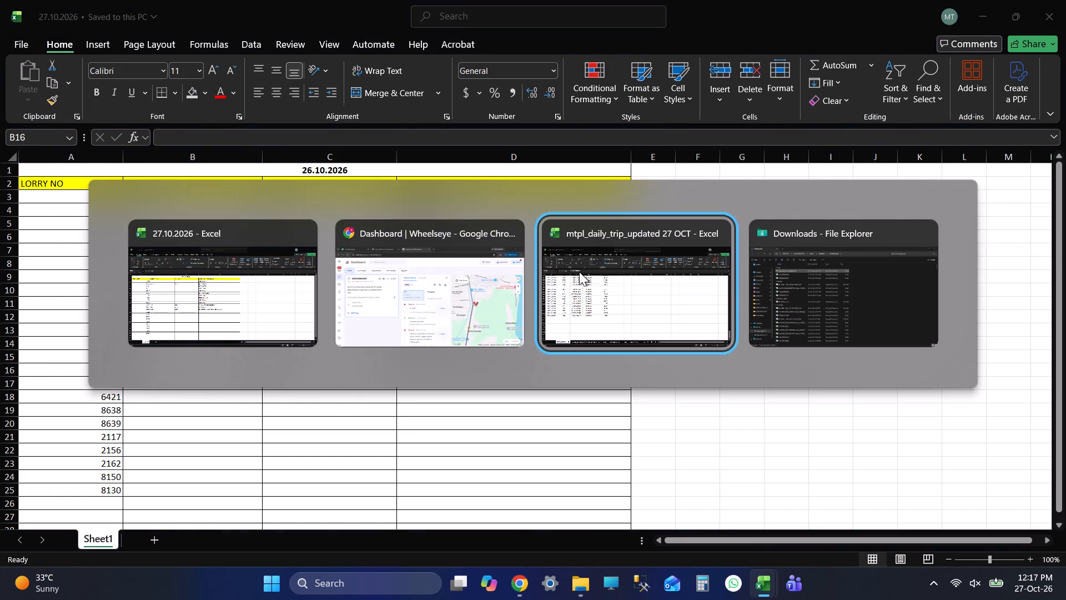
{"action": "left_click_drag", "start_coordinate": [203, 312], "coordinate": [343, 336]}
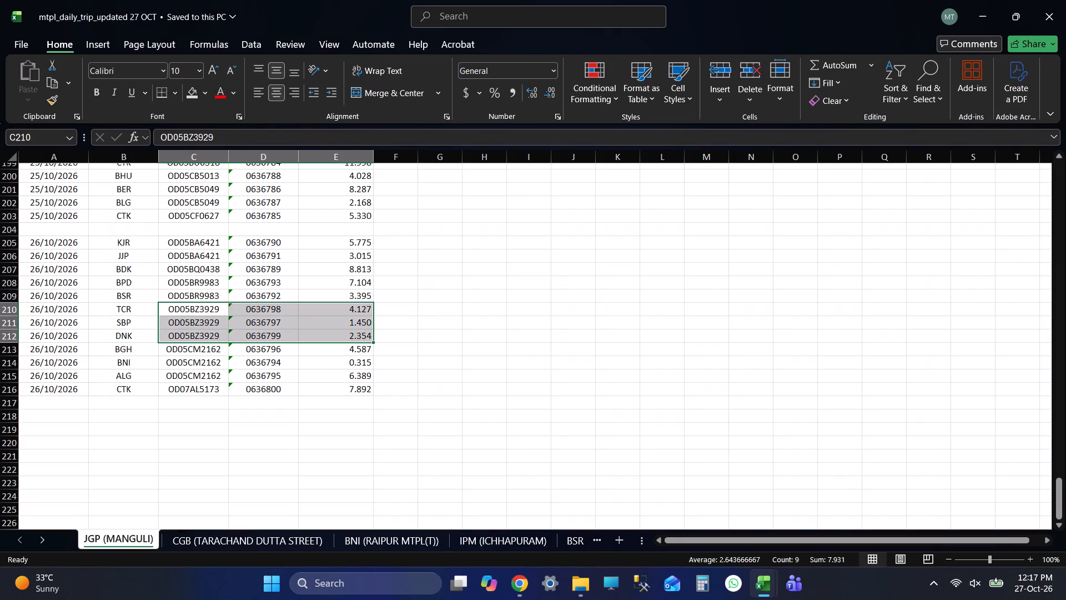
{"action": "key", "text": "alt+Tab"}
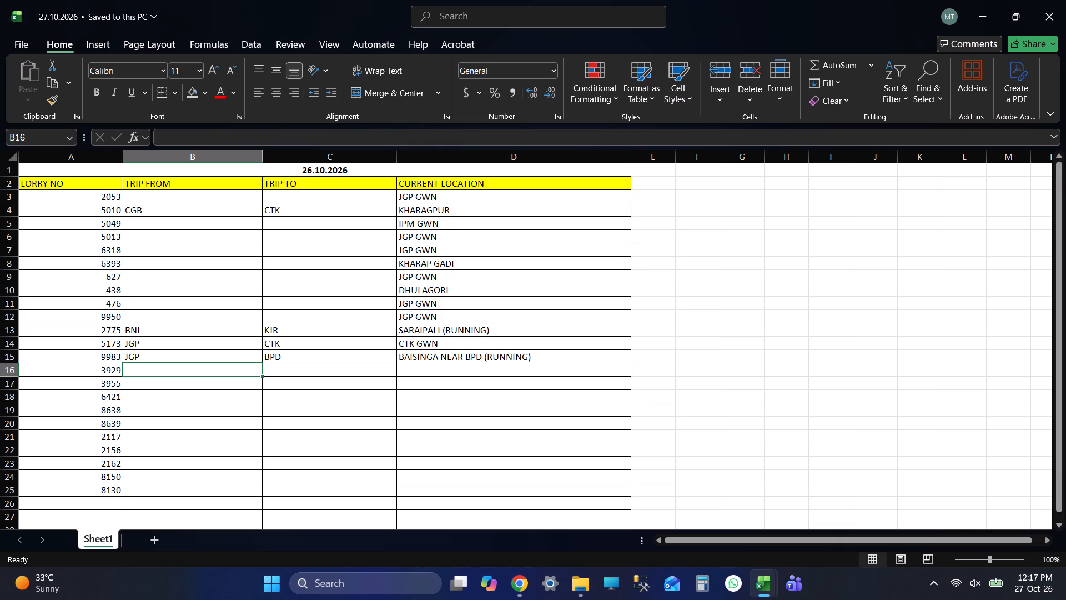
{"action": "type", "text": "JGP"}
{"action": "key", "text": "Tab"}
Recheck lorry 3929's destinations in the manifest, and enter SBP as its Trip To and TCR GWN as its current location.
{"action": "key", "text": "alt+Tab"}
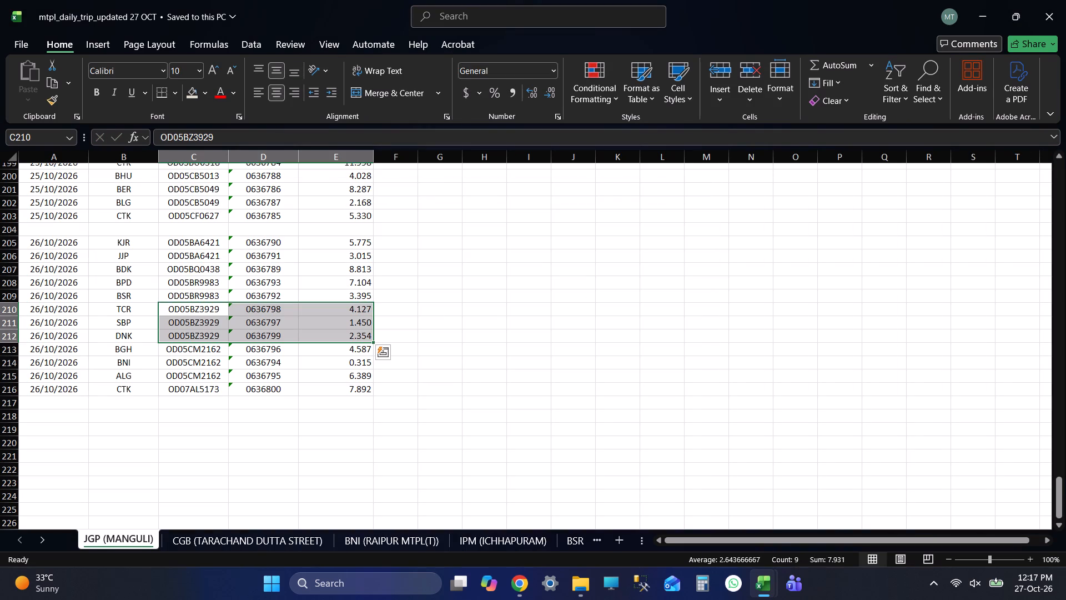
{"action": "key", "text": "alt+Tab"}
{"action": "key", "text": "alt+Tab"}
{"action": "key", "text": "alt+Tab"}
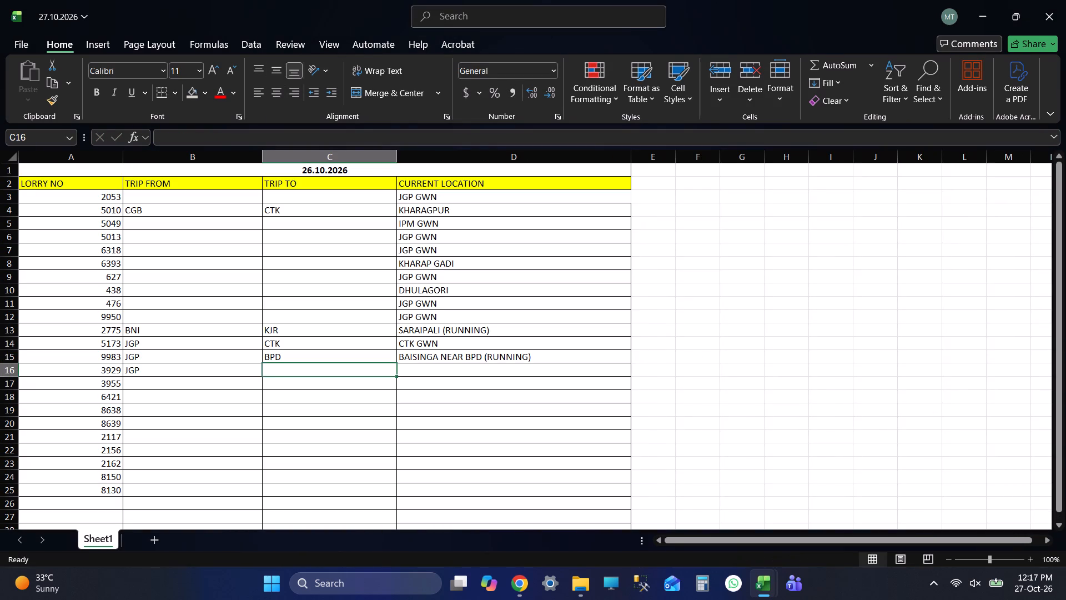
{"action": "type", "text": "SBP"}
{"action": "key", "text": "Tab"}
{"action": "type", "text": "TCR GWN"}
{"action": "key", "text": "Return"}
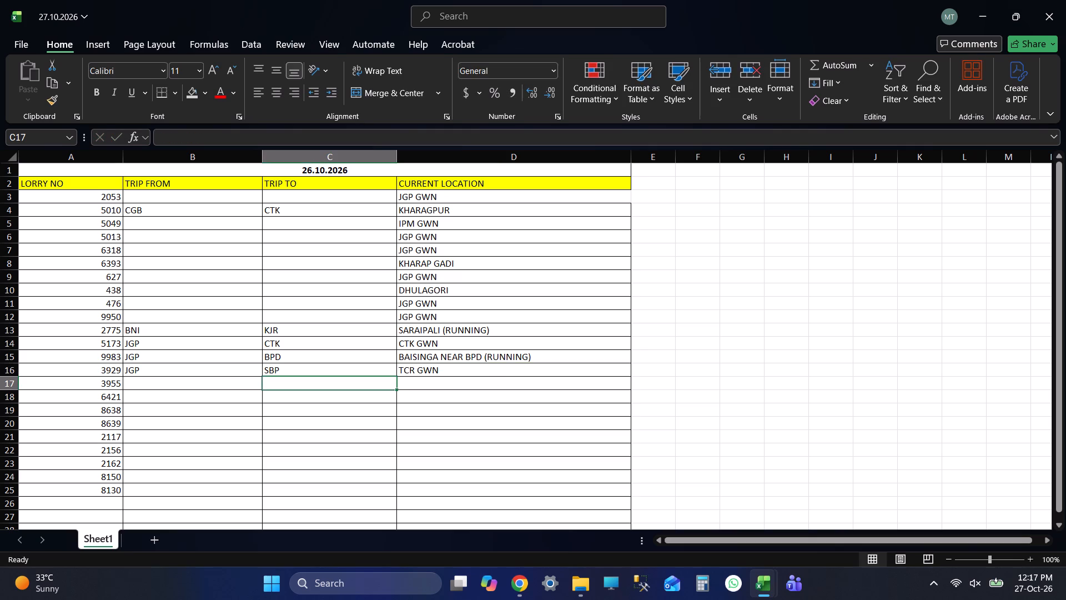
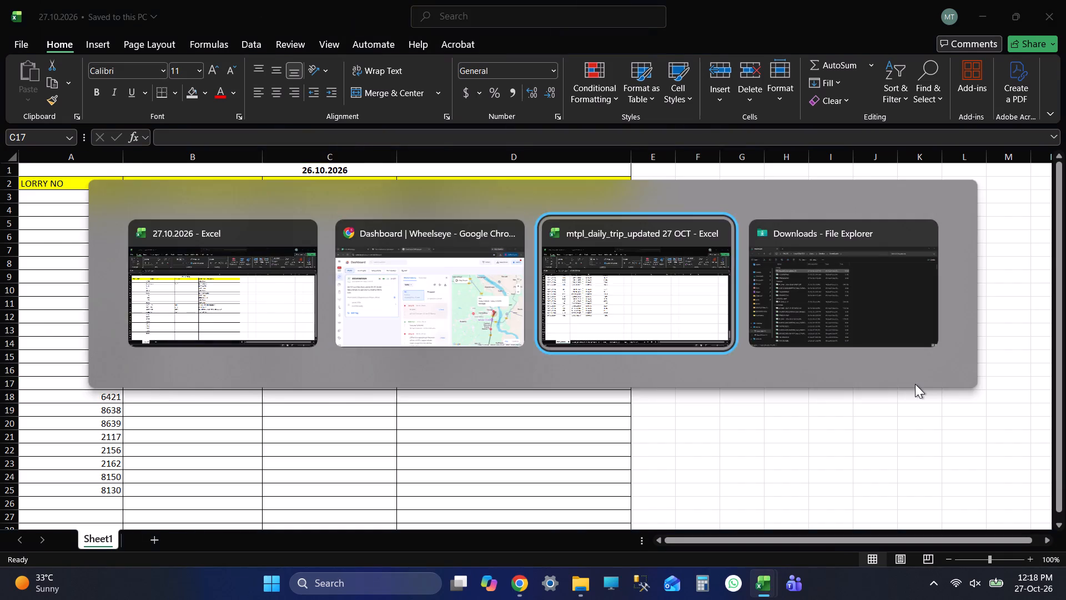
Save the 27.10.2026 workbook with lorry 3929's completed row.
{"action": "key", "text": "alt+Tab"}
{"action": "key", "text": "alt+Tab"}
{"action": "key", "text": "alt+Tab"}
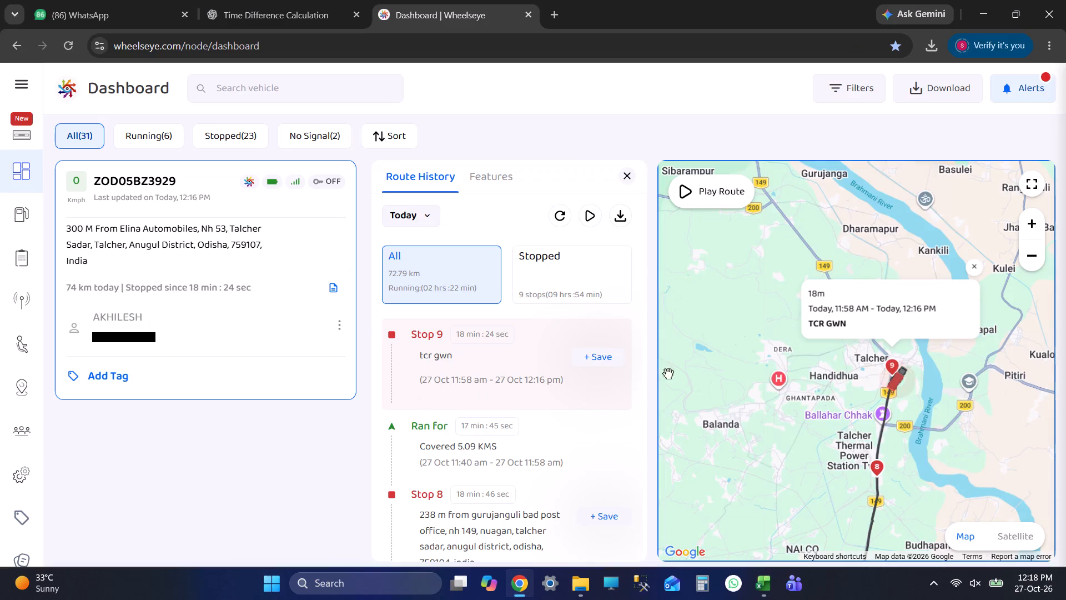
{"action": "key", "text": "alt+Tab"}
{"action": "key", "text": "ctrl+s"}
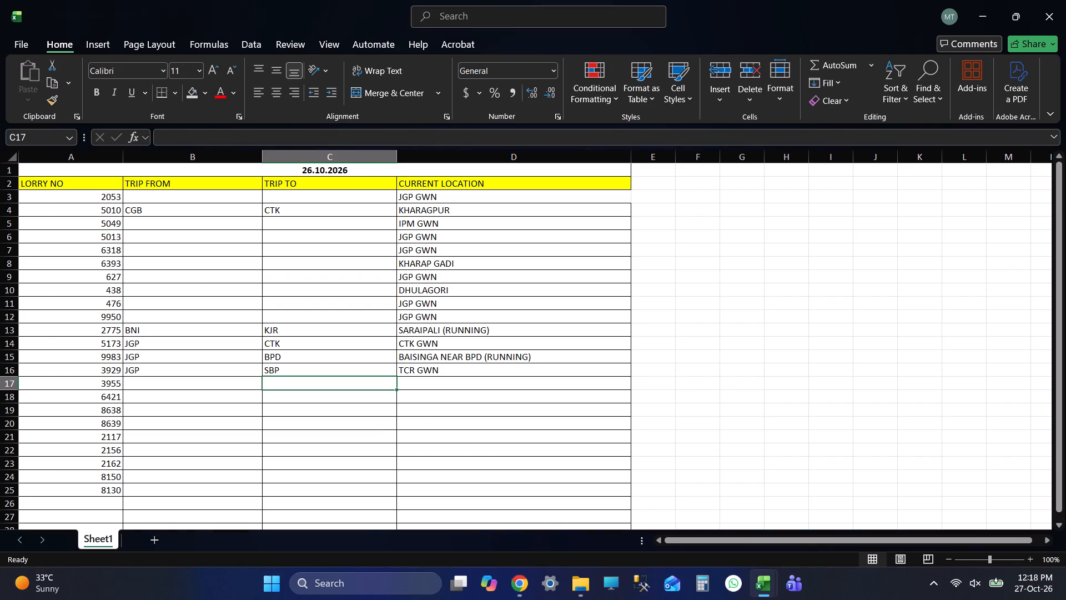
{"action": "key", "text": "shift+Tab"}
{"action": "key", "text": "alt+Tab"}
{"action": "left_click", "coordinate": [300, 76]}
{"action": "type", "text": "3955"}
{"action": "key", "text": "Return"}
{"action": "left_click", "coordinate": [167, 274]}
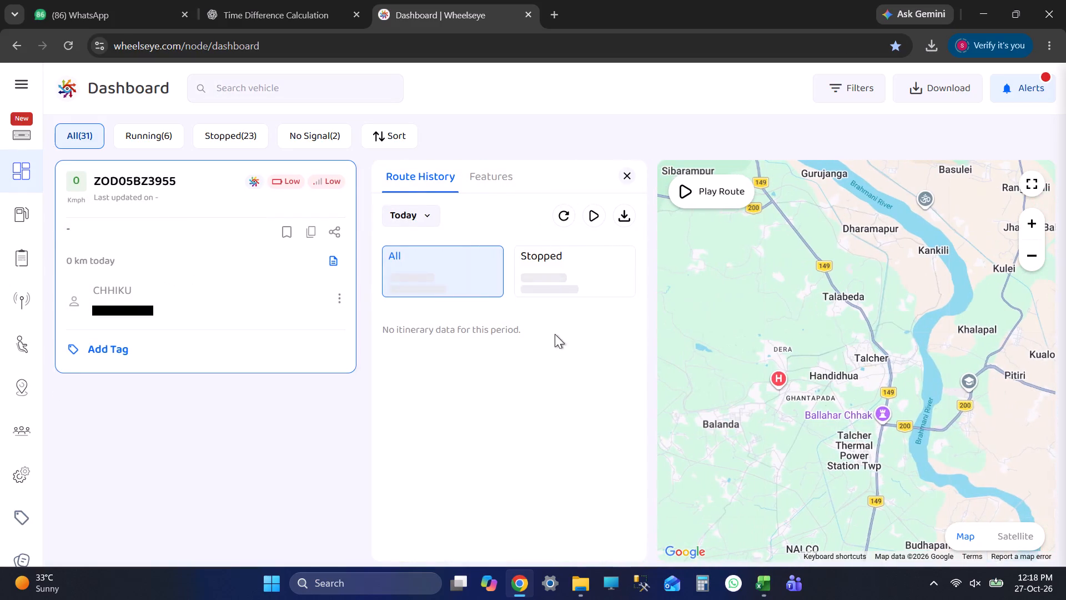
Reload the dashboard, reopen vehicle 3955's route history with its map loaded, and refresh the history.
{"action": "left_click", "coordinate": [65, 48]}
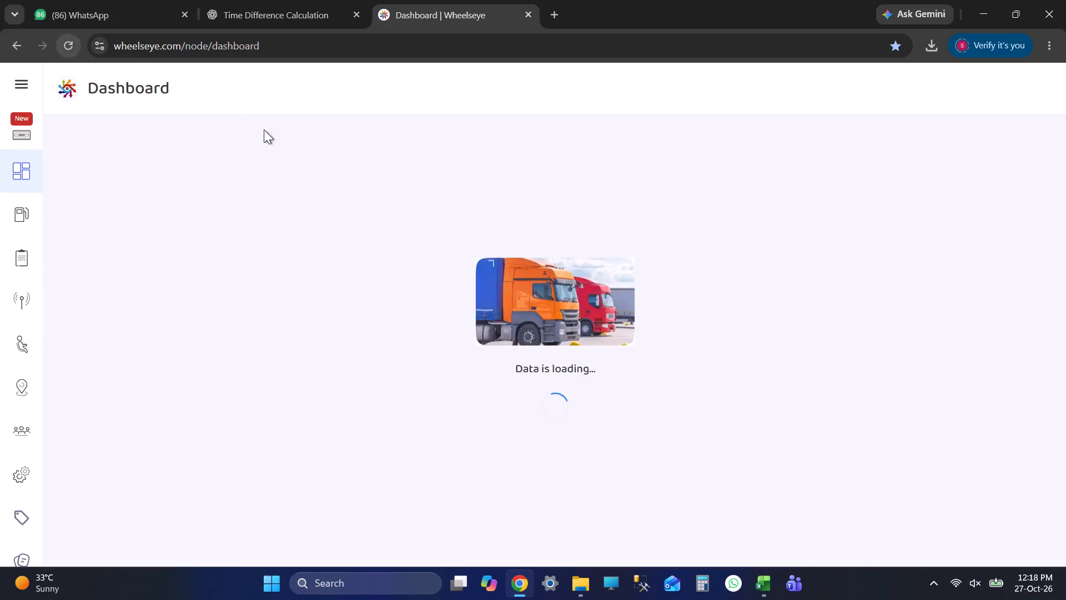
{"action": "left_click", "coordinate": [282, 100]}
{"action": "type", "text": "3955"}
{"action": "key", "text": "Return"}
{"action": "left_click", "coordinate": [222, 258]}
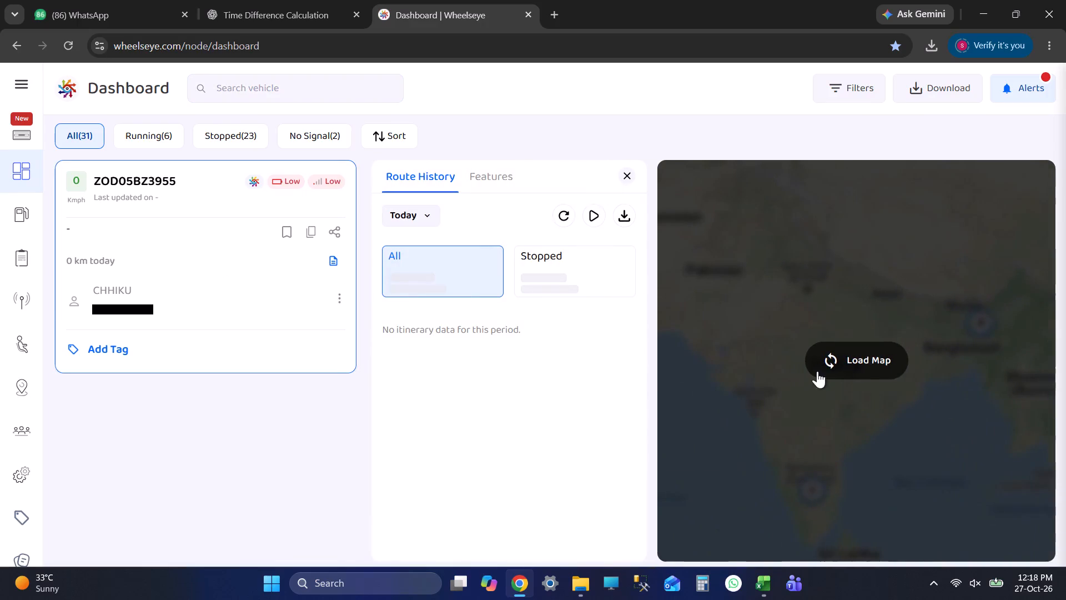
{"action": "left_click", "coordinate": [863, 362]}
{"action": "left_click", "coordinate": [558, 214]}
{"action": "triple_click", "coordinate": [558, 214]}
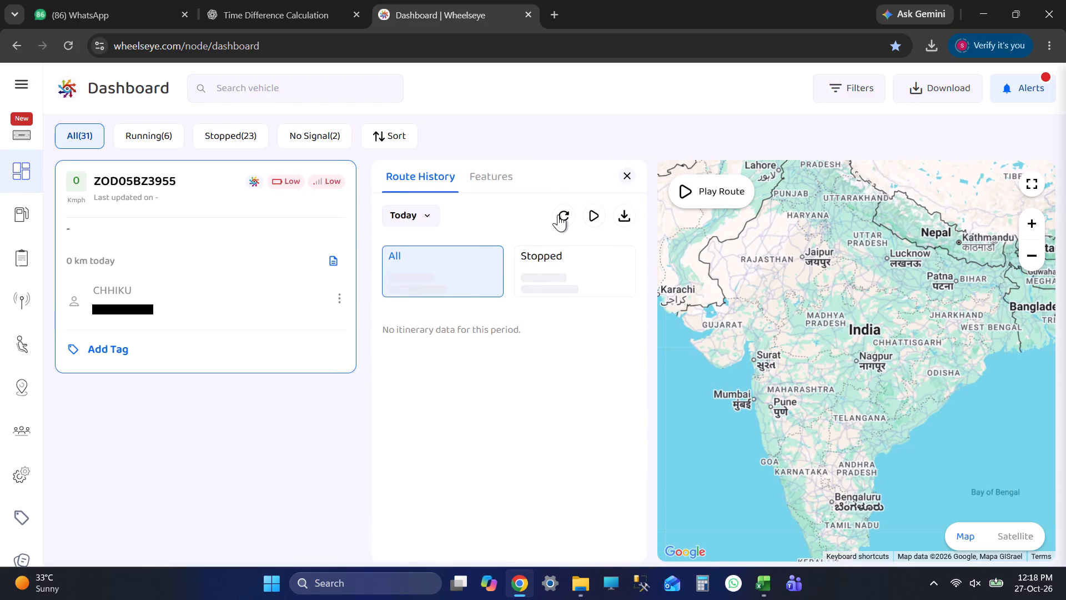
{"action": "triple_click", "coordinate": [558, 214]}
{"action": "left_click", "coordinate": [558, 214]}
{"action": "key", "text": "alt+Tab"}
{"action": "key", "text": "alt+Tab"}
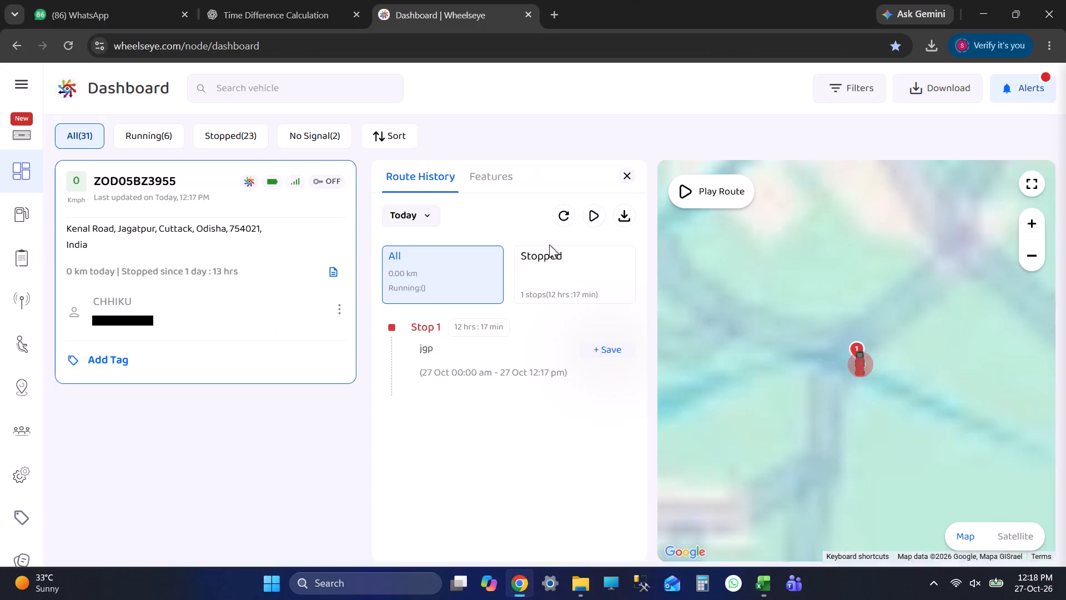
{"action": "left_click", "coordinate": [499, 361]}
{"action": "scroll", "coordinate": [863, 379], "scroll_direction": "up", "scroll_amount": 12}
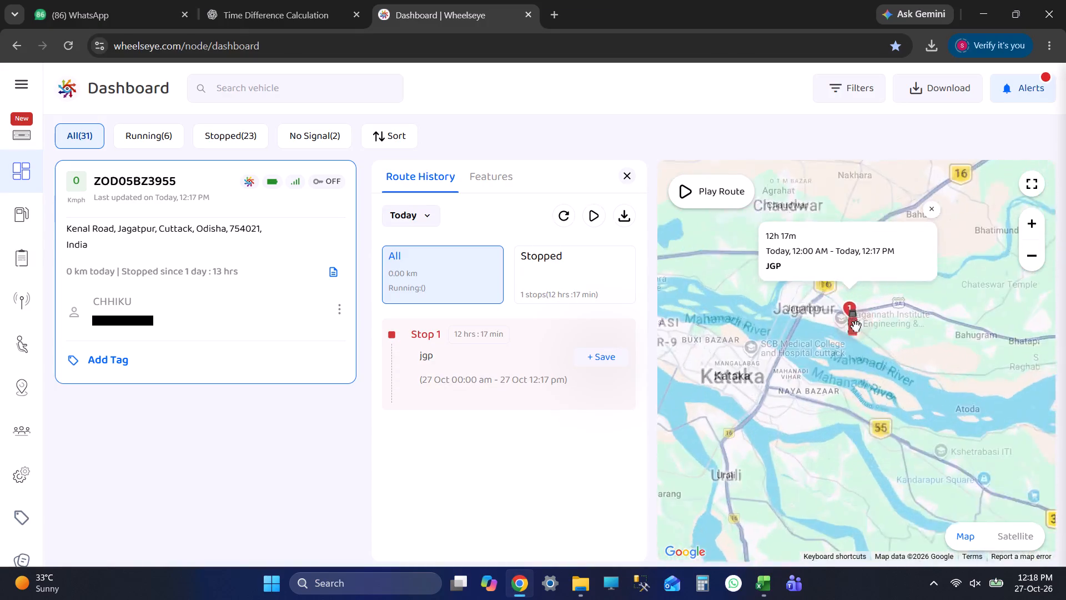
{"action": "scroll", "coordinate": [856, 326], "scroll_direction": "up", "scroll_amount": 2}
{"action": "left_click_drag", "start_coordinate": [855, 328], "coordinate": [842, 418]}
{"action": "scroll", "coordinate": [873, 387], "scroll_direction": "up", "scroll_amount": 7}
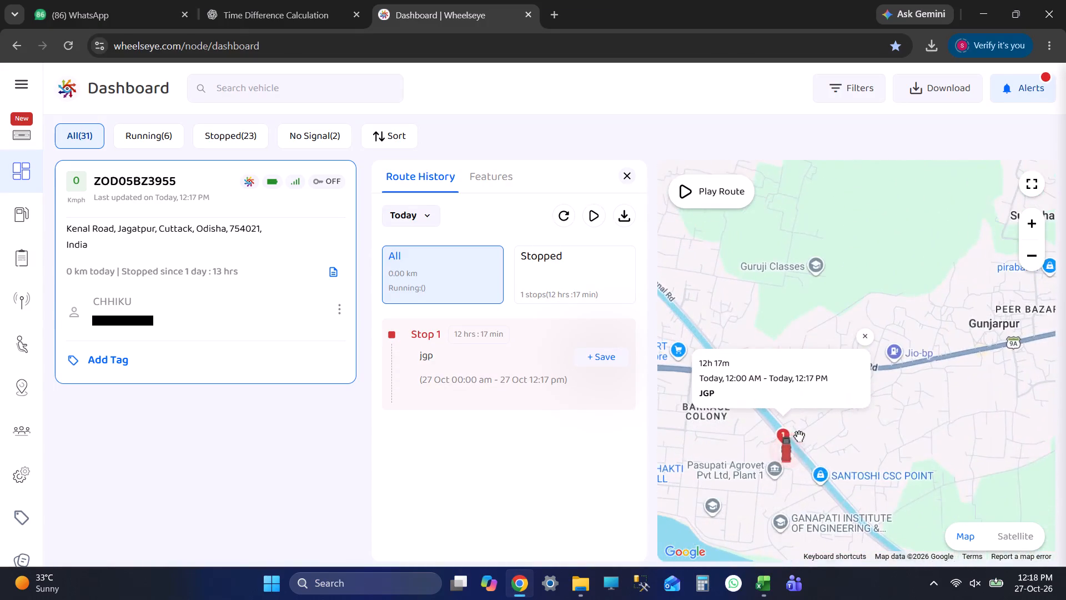
{"action": "left_click_drag", "start_coordinate": [799, 436], "coordinate": [852, 444]}
{"action": "scroll", "coordinate": [852, 444], "scroll_direction": "up", "scroll_amount": 5}
{"action": "scroll", "coordinate": [830, 455], "scroll_direction": "down", "scroll_amount": 1}
{"action": "scroll", "coordinate": [830, 455], "scroll_direction": "up", "scroll_amount": 1}
{"action": "key", "text": "alt+Tab"}
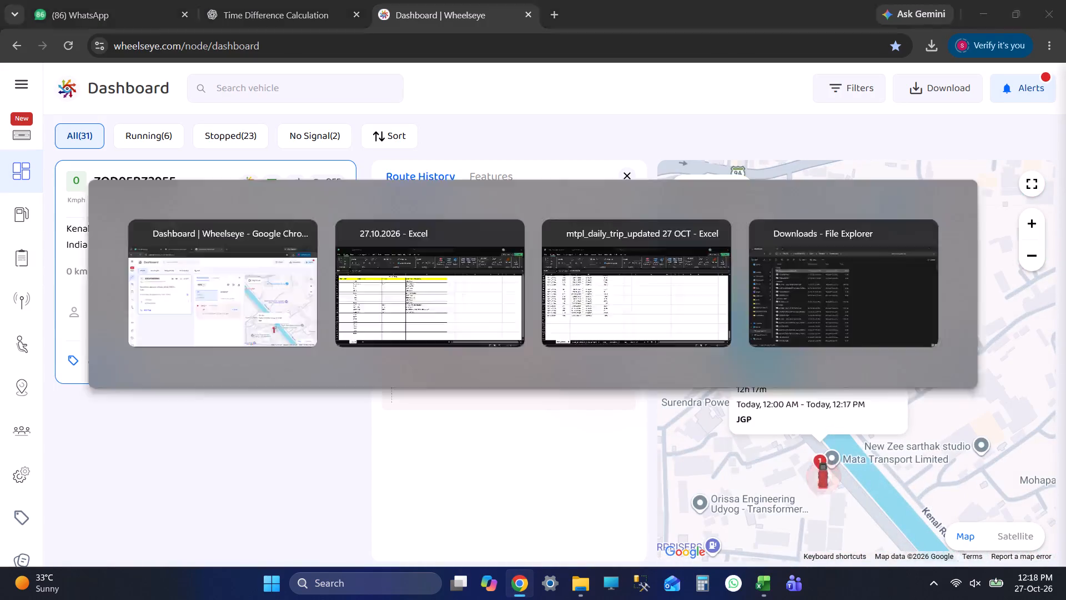
{"action": "key", "text": "alt+Tab"}
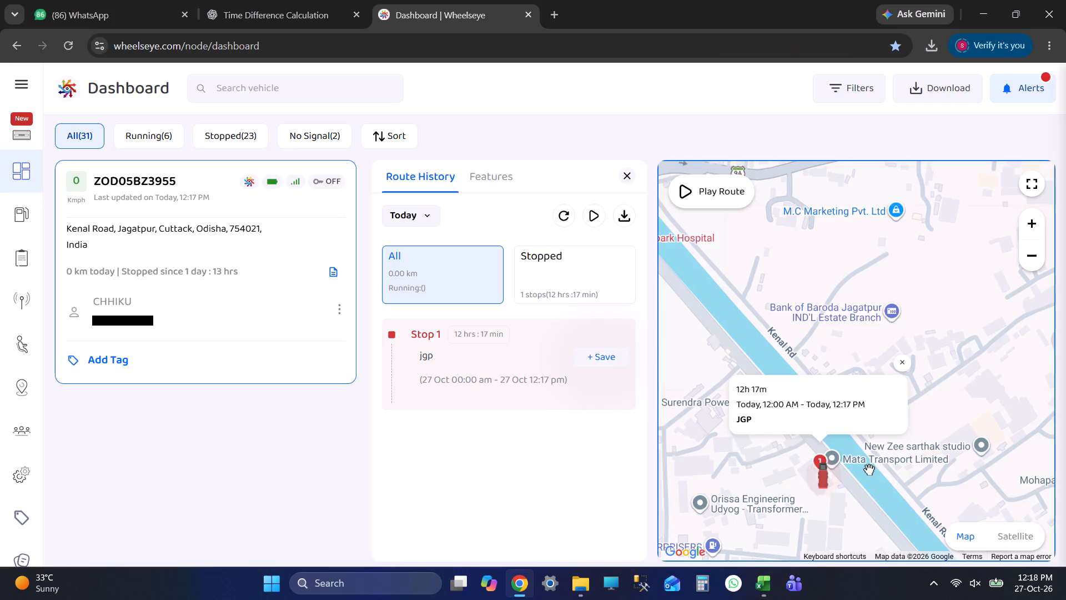
Enter JGP GWN as lorry 3955's current location in the 27.10.2026 workbook and save it.
{"action": "key", "text": "alt+Tab"}
{"action": "key", "text": "Tab"}
{"action": "key", "text": "Tab"}
{"action": "type", "text": "JGP"}
{"action": "key", "text": "Return"}
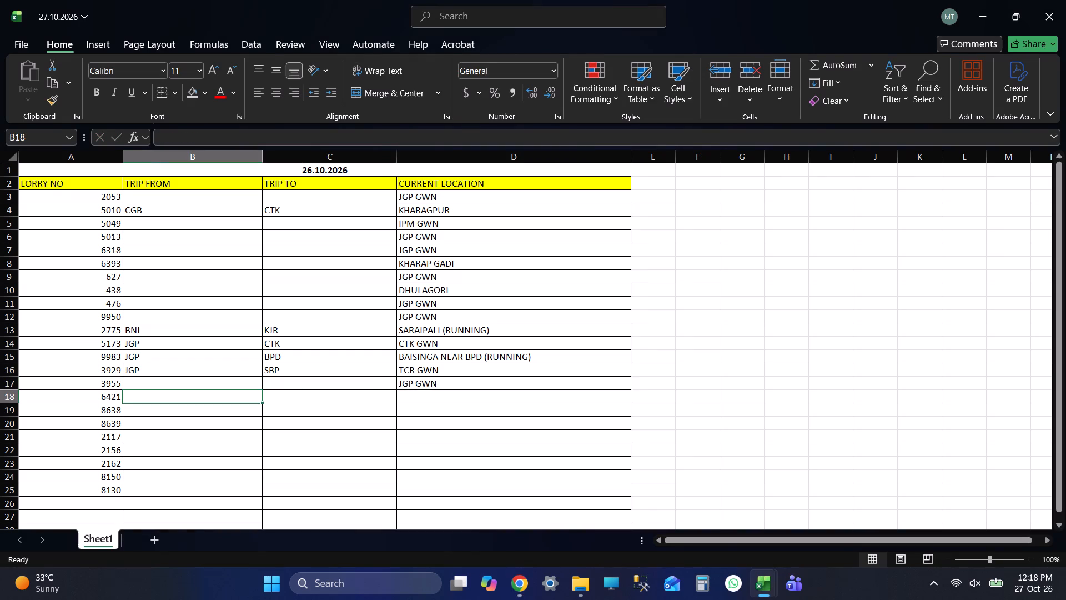
{"action": "key", "text": "ctrl+s"}
{"action": "key", "text": "alt+Tab"}
{"action": "left_click", "coordinate": [235, 90]}
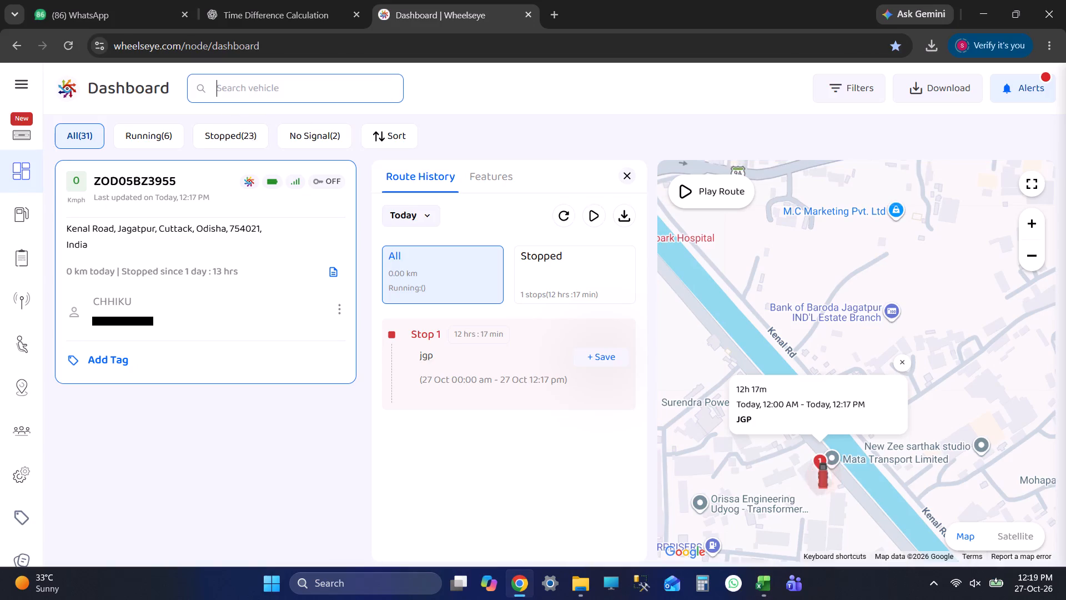
{"action": "type", "text": "6421"}
{"action": "key", "text": "Return"}
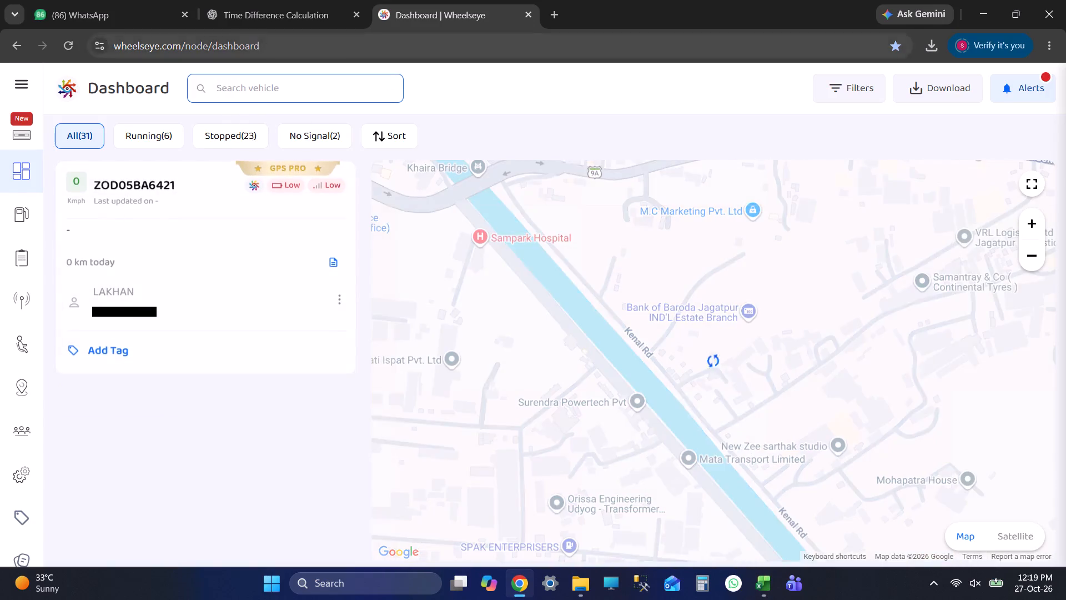
{"action": "left_click", "coordinate": [228, 282]}
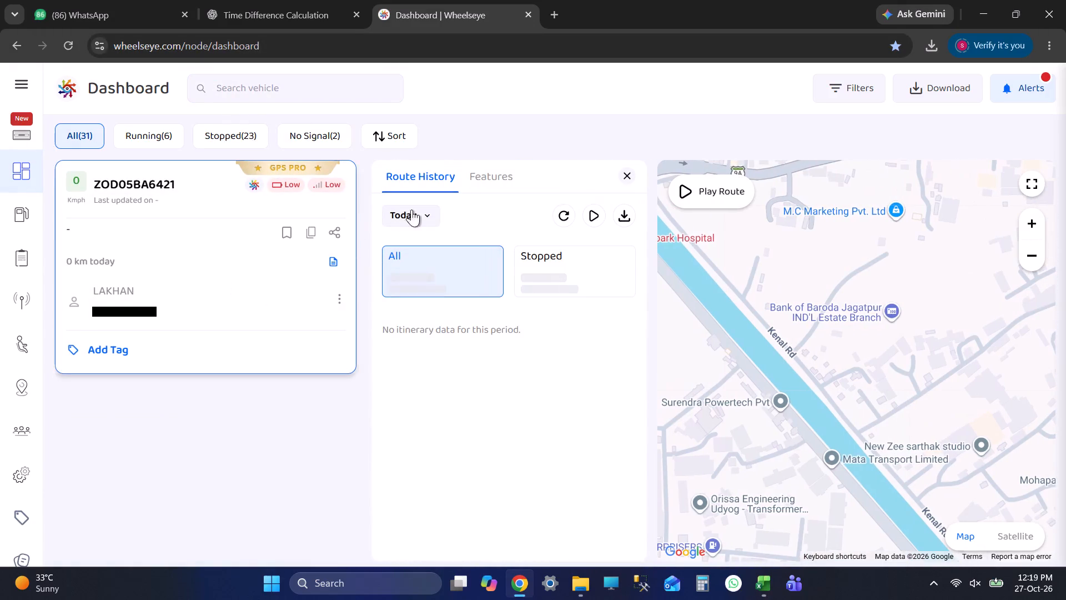
{"action": "left_click", "coordinate": [561, 219]}
{"action": "triple_click", "coordinate": [565, 208]}
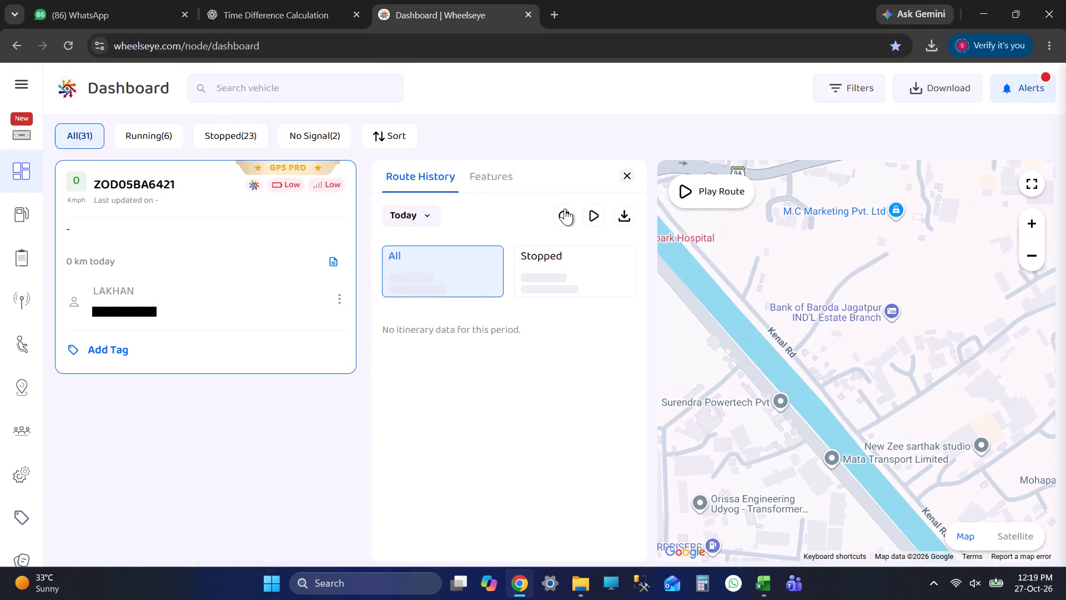
{"action": "triple_click", "coordinate": [565, 208]}
{"action": "triple_click", "coordinate": [565, 208]}
{"action": "double_click", "coordinate": [565, 208]}
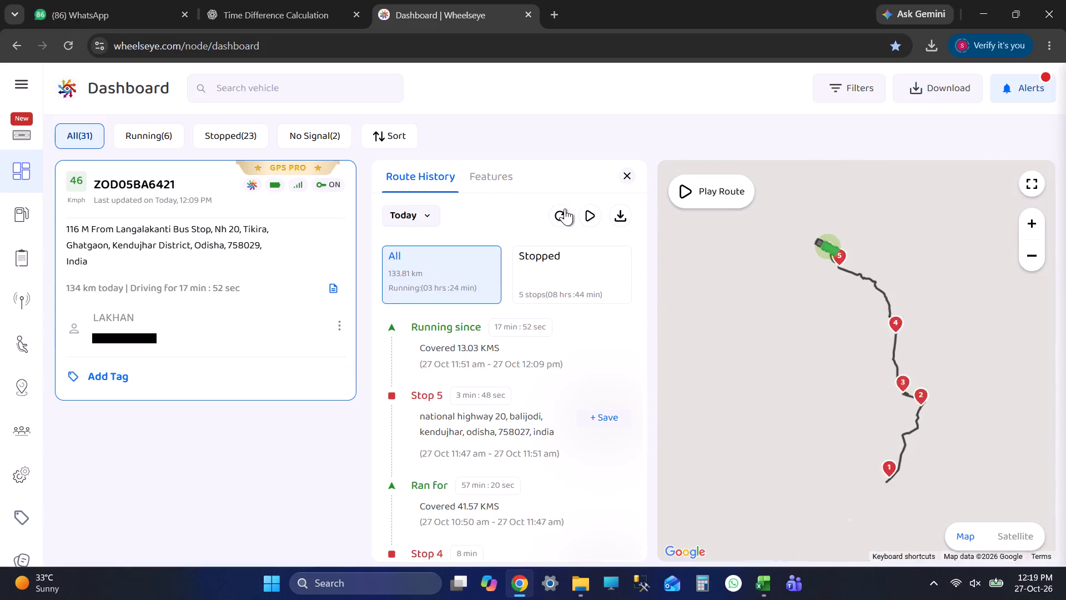
{"action": "scroll", "coordinate": [839, 291], "scroll_direction": "down", "scroll_amount": 3}
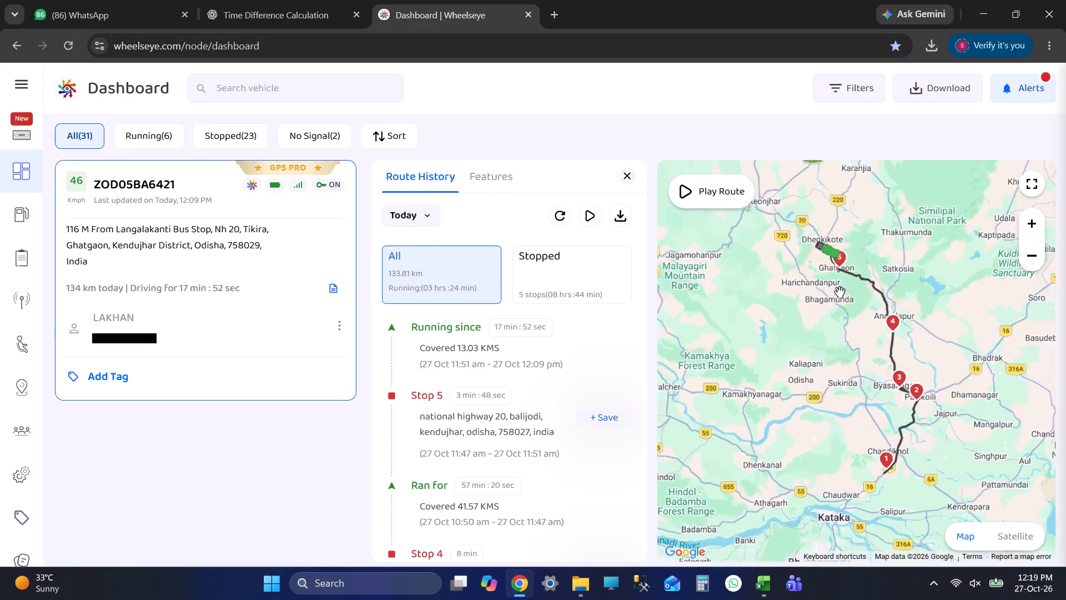
{"action": "scroll", "coordinate": [857, 339], "scroll_direction": "up", "scroll_amount": 1}
{"action": "scroll", "coordinate": [857, 339], "scroll_direction": "down", "scroll_amount": 1}
{"action": "scroll", "coordinate": [857, 339], "scroll_direction": "up", "scroll_amount": 2}
{"action": "scroll", "coordinate": [857, 334], "scroll_direction": "down", "scroll_amount": 2}
{"action": "scroll", "coordinate": [863, 366], "scroll_direction": "up", "scroll_amount": 4}
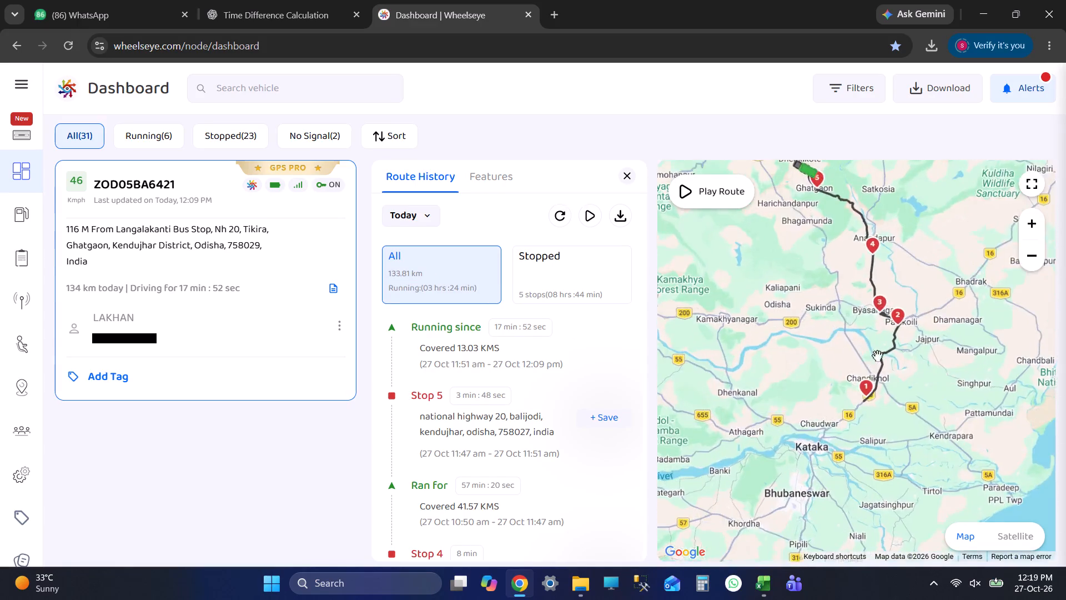
Find lorry 6421's entries in the manifest's JGP (MANGULI) sheet, then enter and save JGP as its Trip From and KJR as its Trip To.
{"action": "key", "text": "alt+Tab"}
{"action": "key", "text": "alt+Tab"}
{"action": "key", "text": "alt+Tab"}
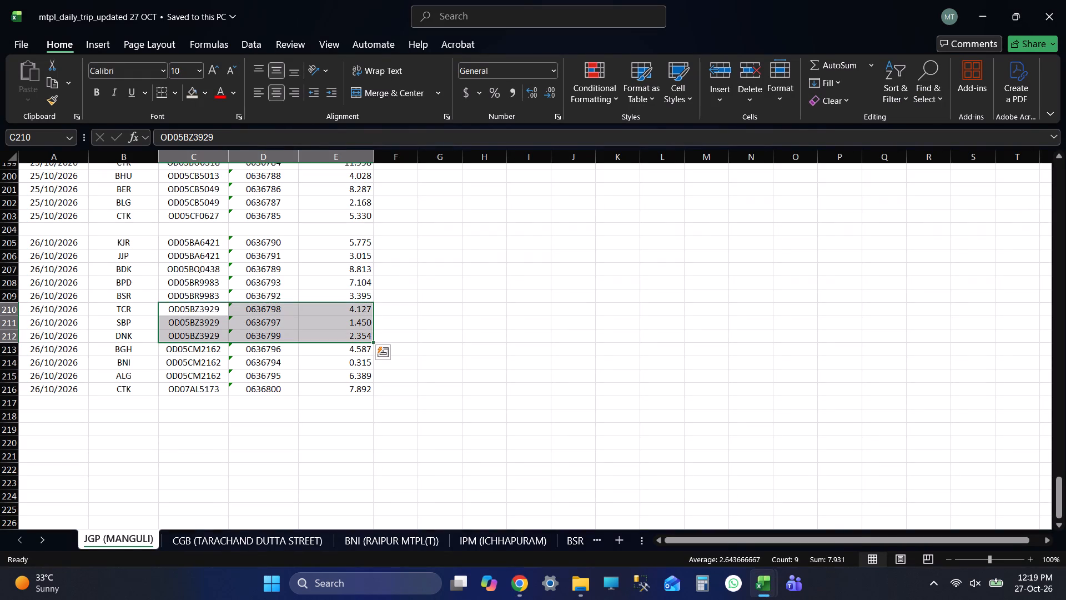
{"action": "scroll", "coordinate": [247, 293], "scroll_direction": "up", "scroll_amount": 1}
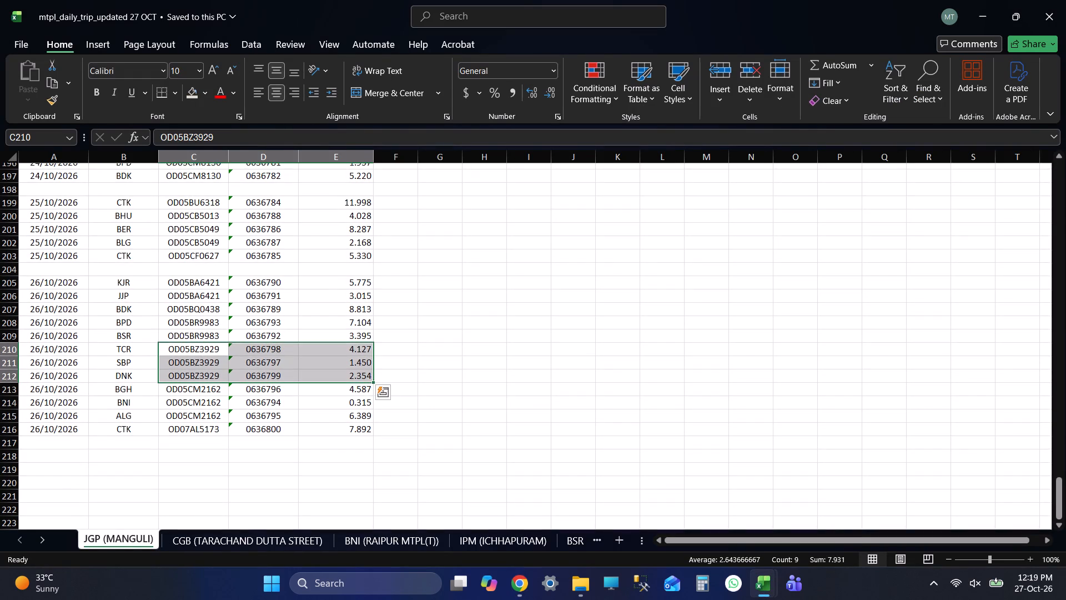
{"action": "left_click_drag", "start_coordinate": [186, 279], "coordinate": [333, 296]}
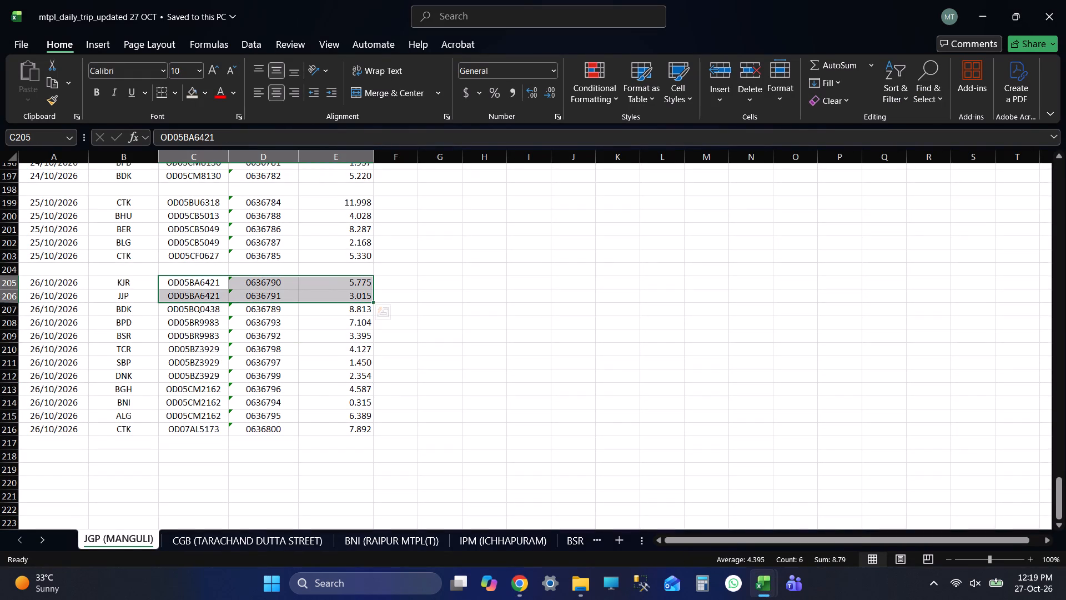
{"action": "key", "text": "alt+Tab"}
{"action": "type", "text": "JGP"}
{"action": "key", "text": "Tab"}
{"action": "type", "text": "KJR"}
{"action": "key", "text": "Tab"}
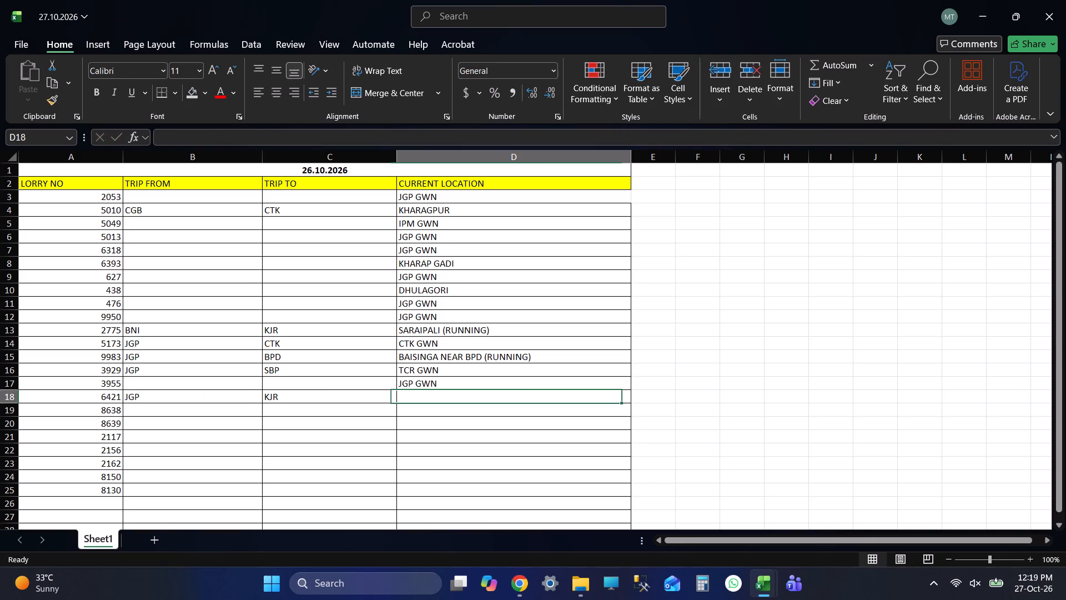
{"action": "key", "text": "ctrl+s"}
Recheck lorry 6421's position on the tracking map, then enter and save NEAR KEONJHAR (RUNNING) as its current location.
{"action": "key", "text": "alt+Tab"}
{"action": "key", "text": "alt+Tab"}
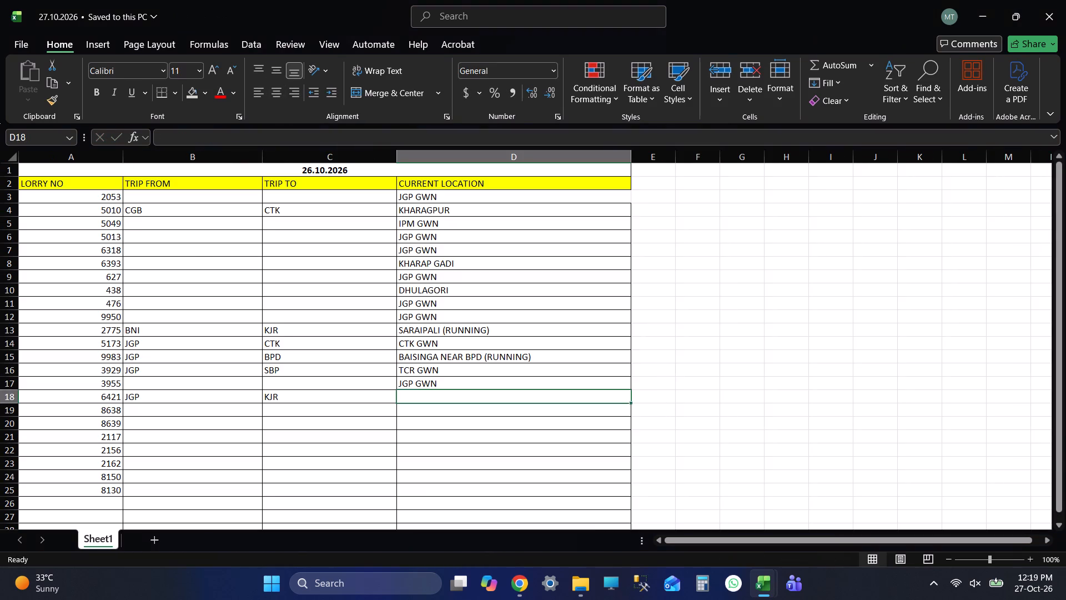
{"action": "key", "text": "alt+Tab"}
{"action": "key", "text": "alt+Tab"}
{"action": "left_click_drag", "start_coordinate": [822, 232], "coordinate": [869, 392]}
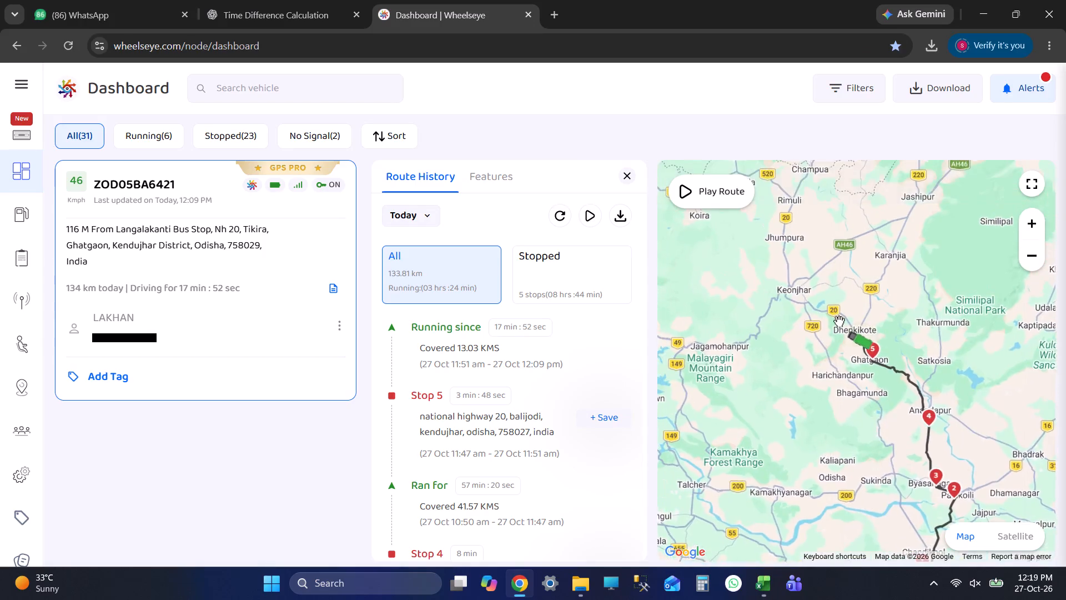
{"action": "scroll", "coordinate": [838, 320], "scroll_direction": "up", "scroll_amount": 2}
{"action": "key", "text": "alt+Tab"}
{"action": "type", "text": "NEAR"}
{"action": "key", "text": "space"}
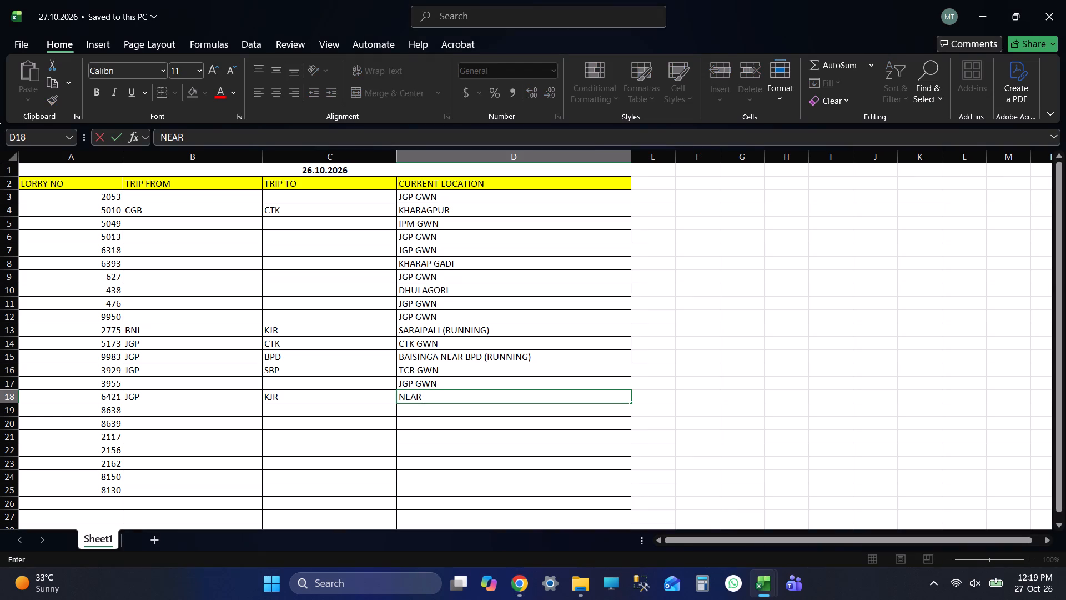
{"action": "type", "text": "KJ"}
{"action": "key", "text": "BackSpace"}
{"action": "key", "text": "e"}
{"action": "type", "text": "ONJHAR"}
{"action": "key", "text": "space"}
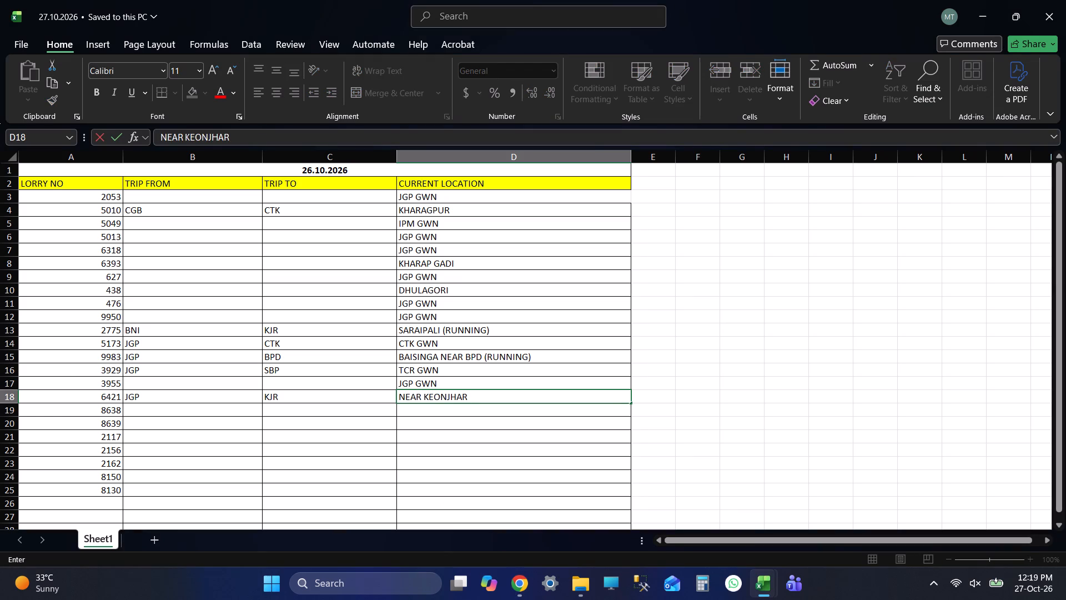
{"action": "type", "text": "(RUNNING)"}
{"action": "key", "text": "Return"}
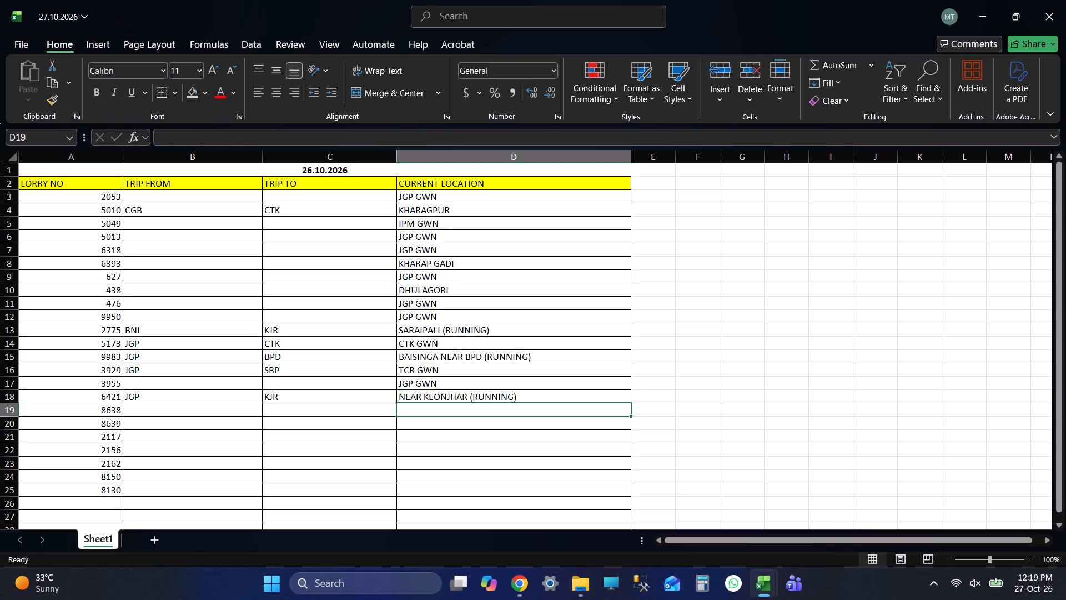
{"action": "key", "text": "ctrl+s"}
Search the Wheelseye dashboard for the next lorry, vehicle 8638.
{"action": "key", "text": "shift+Tab"}
{"action": "key", "text": "shift+Tab"}
{"action": "key", "text": "alt+Tab"}
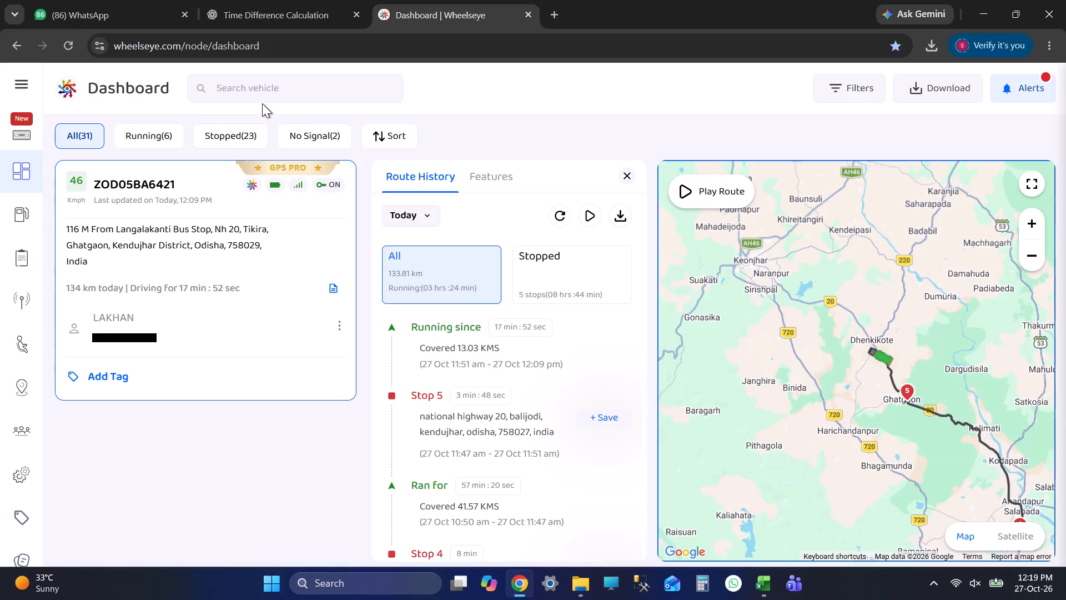
{"action": "left_click", "coordinate": [262, 92]}
{"action": "type", "text": "8638"}
{"action": "key", "text": "Return"}
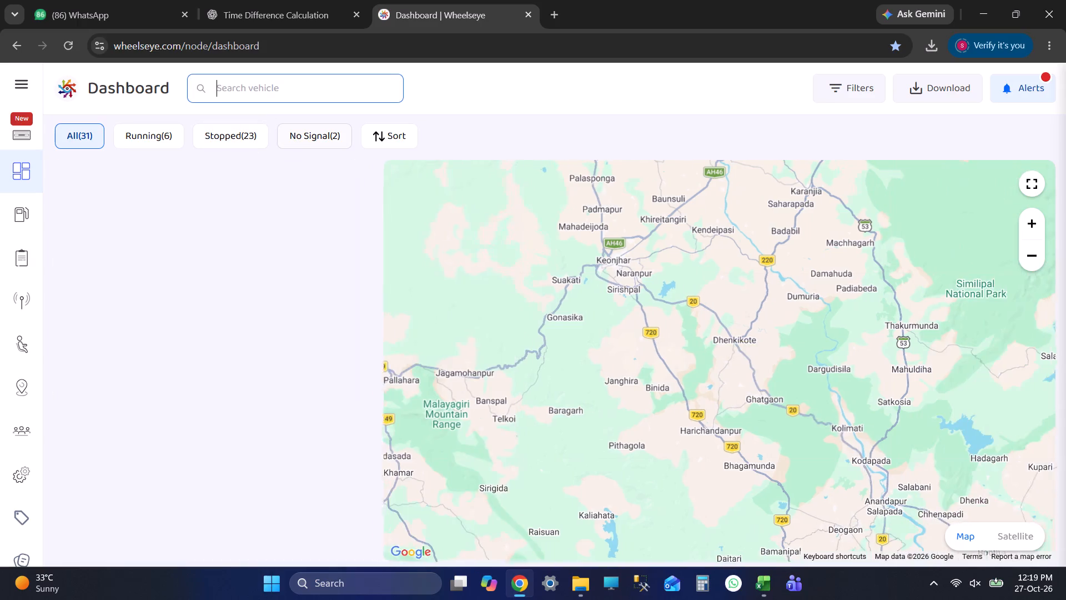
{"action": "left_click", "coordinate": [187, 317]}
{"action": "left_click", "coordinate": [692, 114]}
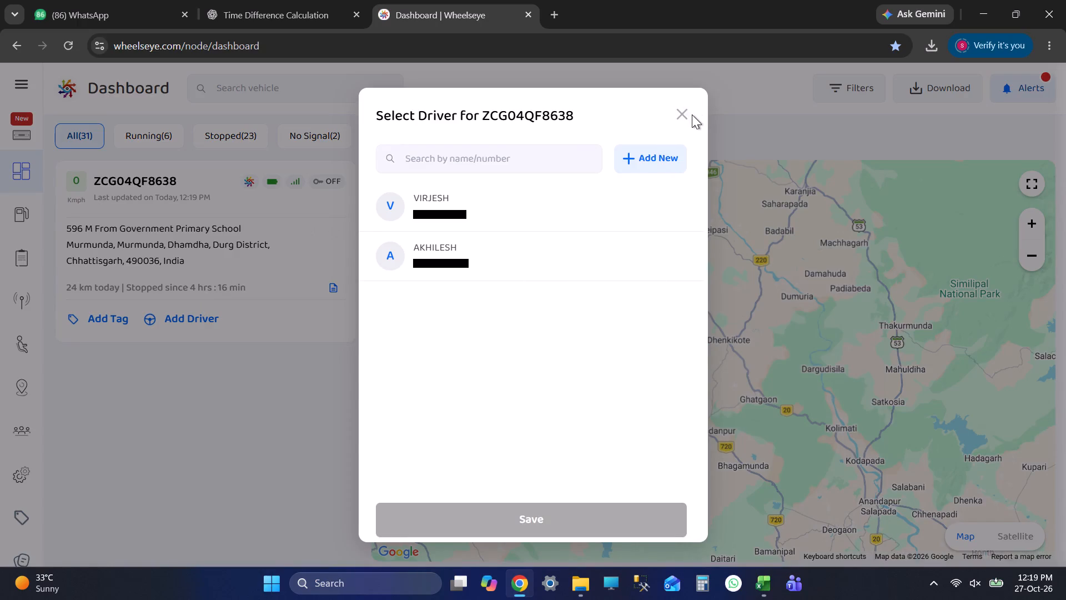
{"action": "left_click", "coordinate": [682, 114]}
{"action": "left_click", "coordinate": [205, 233]}
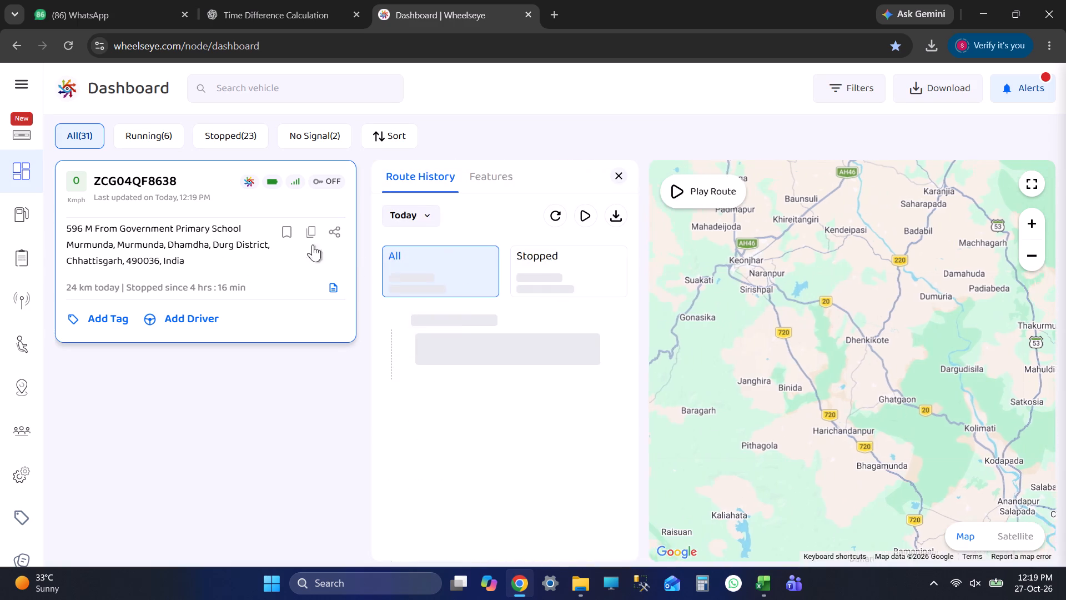
{"action": "scroll", "coordinate": [780, 354], "scroll_direction": "down", "scroll_amount": 3}
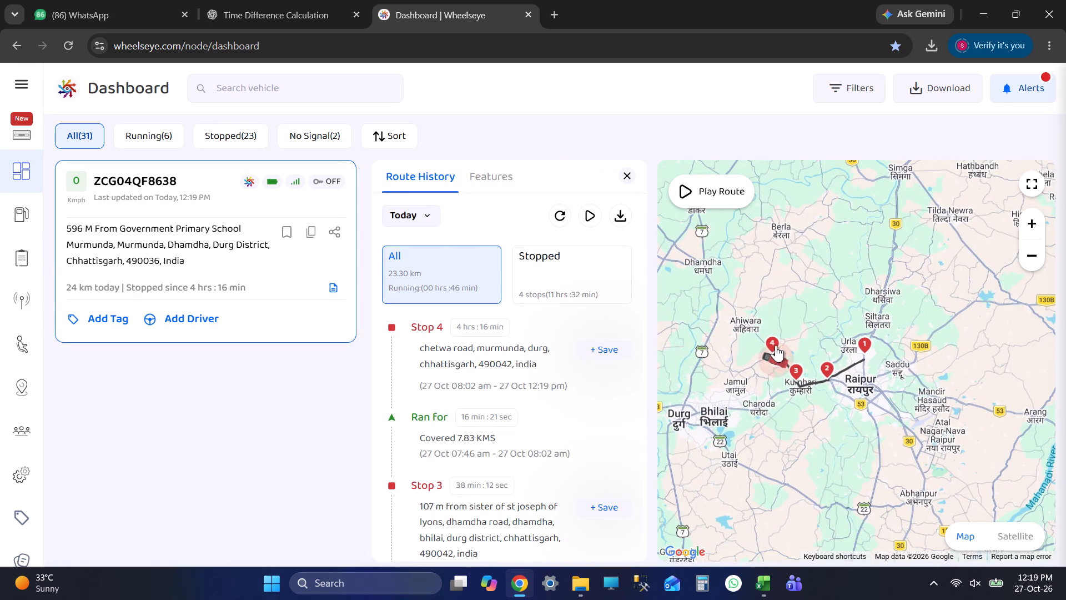
{"action": "scroll", "coordinate": [767, 338], "scroll_direction": "up", "scroll_amount": 7}
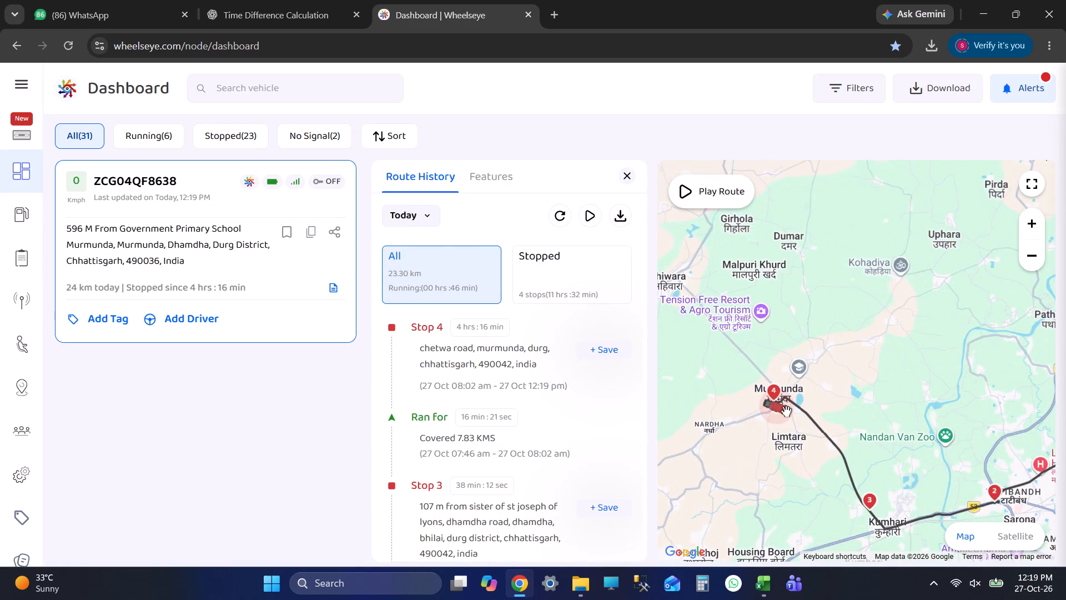
{"action": "scroll", "coordinate": [786, 411], "scroll_direction": "up", "scroll_amount": 5}
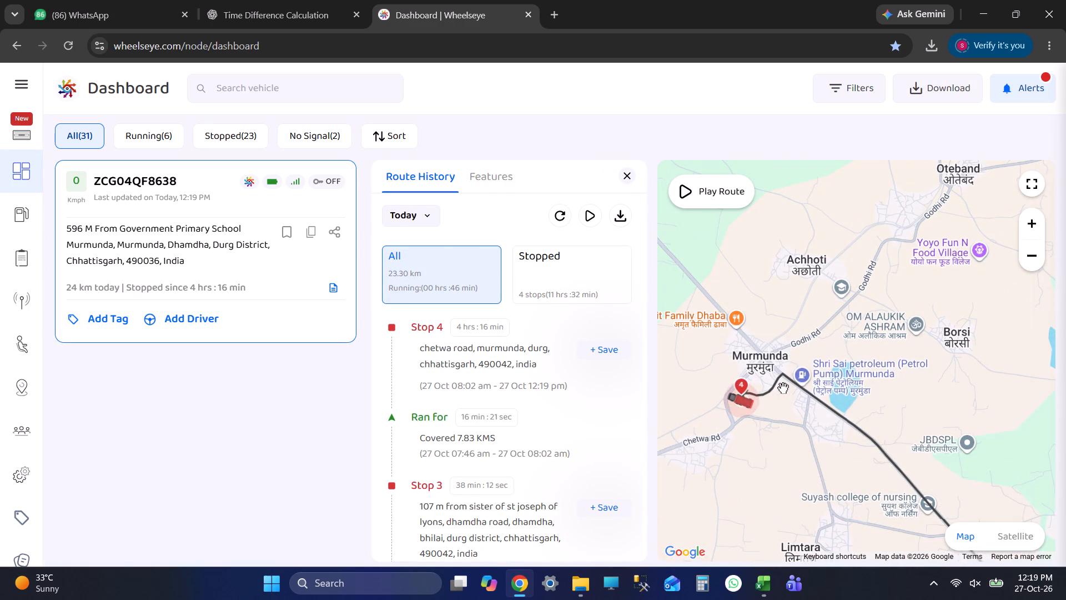
{"action": "scroll", "coordinate": [783, 388], "scroll_direction": "down", "scroll_amount": 10}
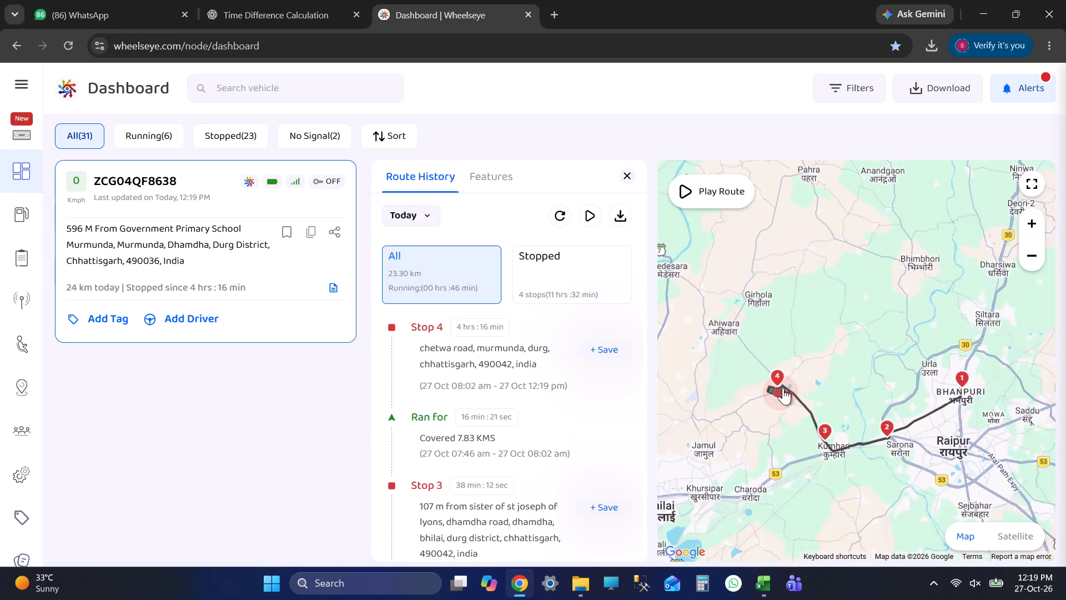
{"action": "scroll", "coordinate": [793, 404], "scroll_direction": "down", "scroll_amount": 3}
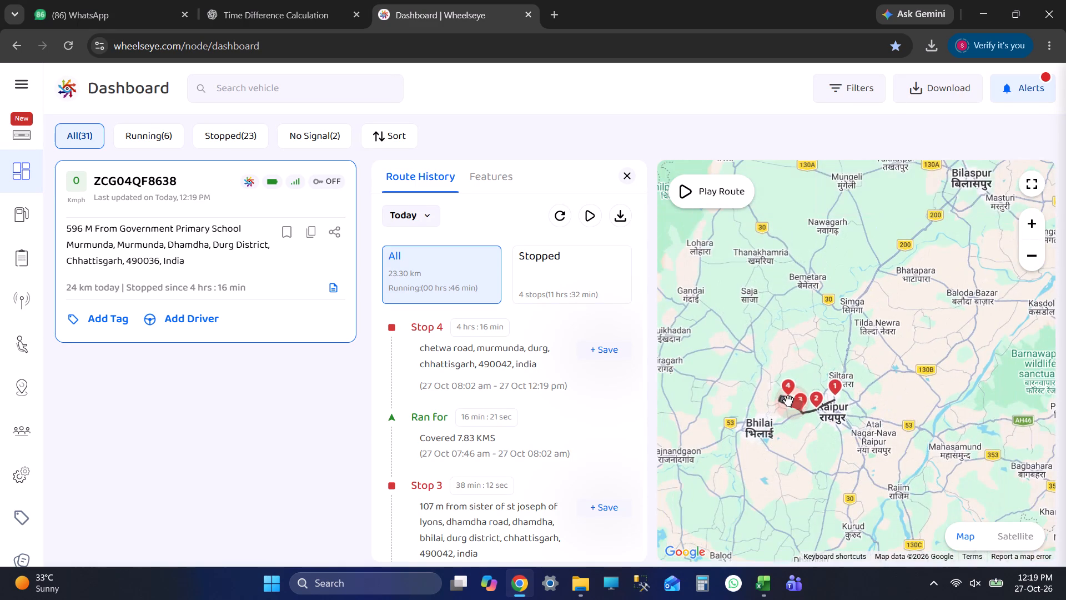
{"action": "scroll", "coordinate": [788, 401], "scroll_direction": "up", "scroll_amount": 3}
{"action": "left_click_drag", "start_coordinate": [823, 393], "coordinate": [857, 453]}
{"action": "scroll", "coordinate": [854, 432], "scroll_direction": "down", "scroll_amount": 3}
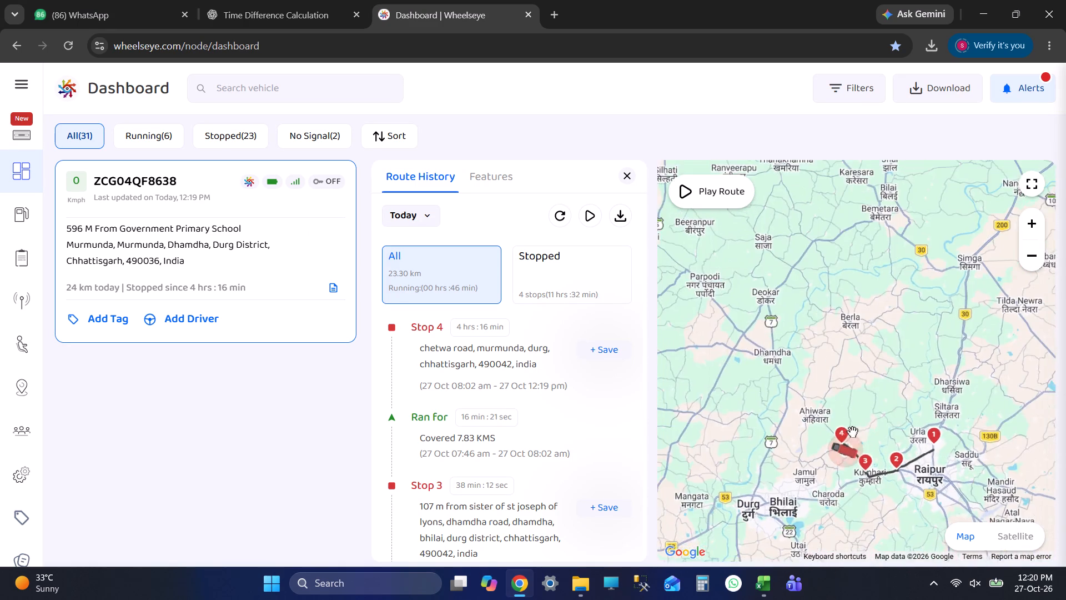
{"action": "scroll", "coordinate": [846, 432], "scroll_direction": "up", "scroll_amount": 8}
{"action": "left_click", "coordinate": [504, 353]}
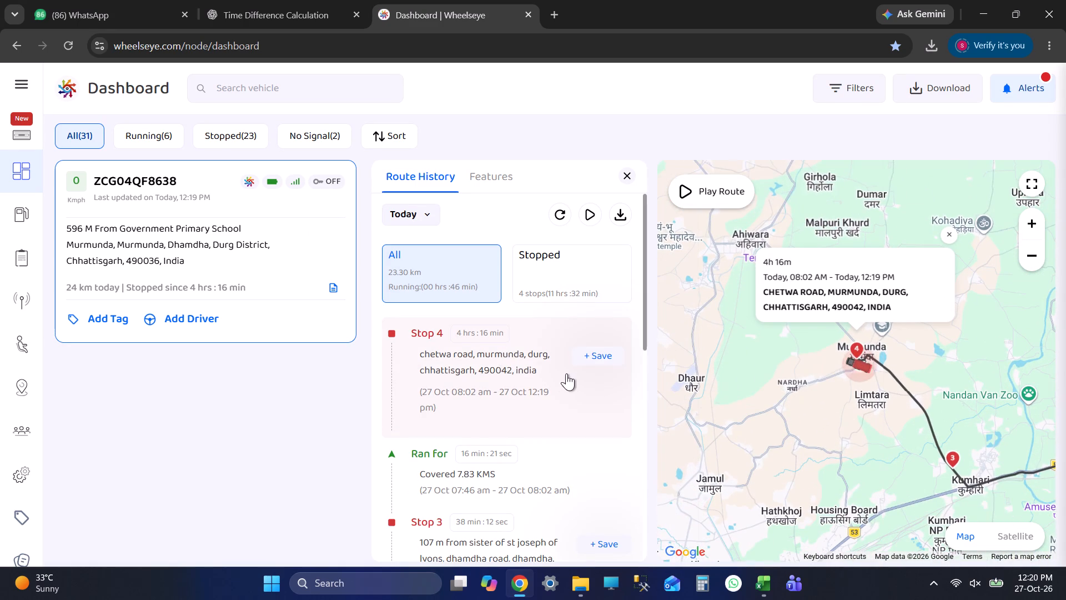
{"action": "scroll", "coordinate": [829, 433], "scroll_direction": "down", "scroll_amount": 5}
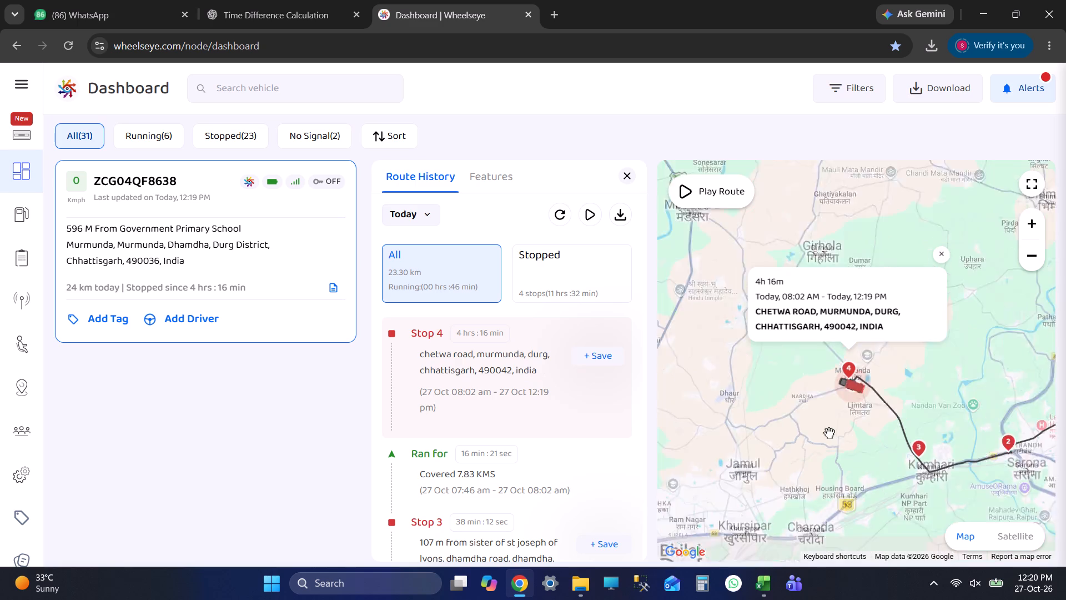
{"action": "scroll", "coordinate": [832, 409], "scroll_direction": "down", "scroll_amount": 3}
{"action": "scroll", "coordinate": [832, 409], "scroll_direction": "up", "scroll_amount": 4}
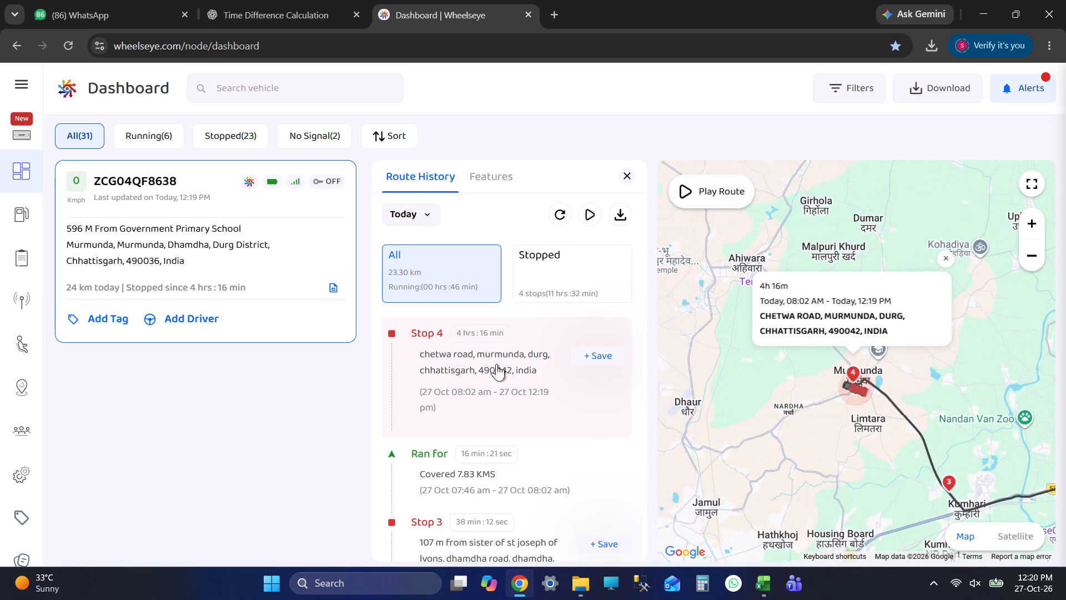
Copy "murmunda, durg" from the Stop 4 address and paste it as lorry 8638's current location in the 27.10.2026 workbook.
{"action": "key", "text": "alt+Tab"}
{"action": "key", "text": "alt+Tab"}
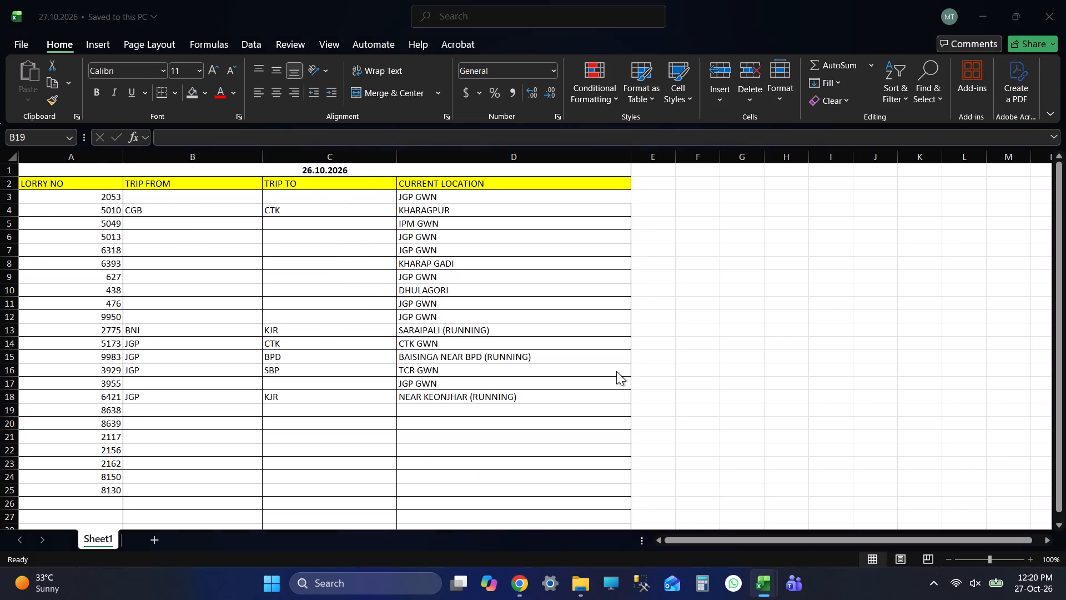
{"action": "left_click_drag", "start_coordinate": [480, 348], "coordinate": [544, 364]}
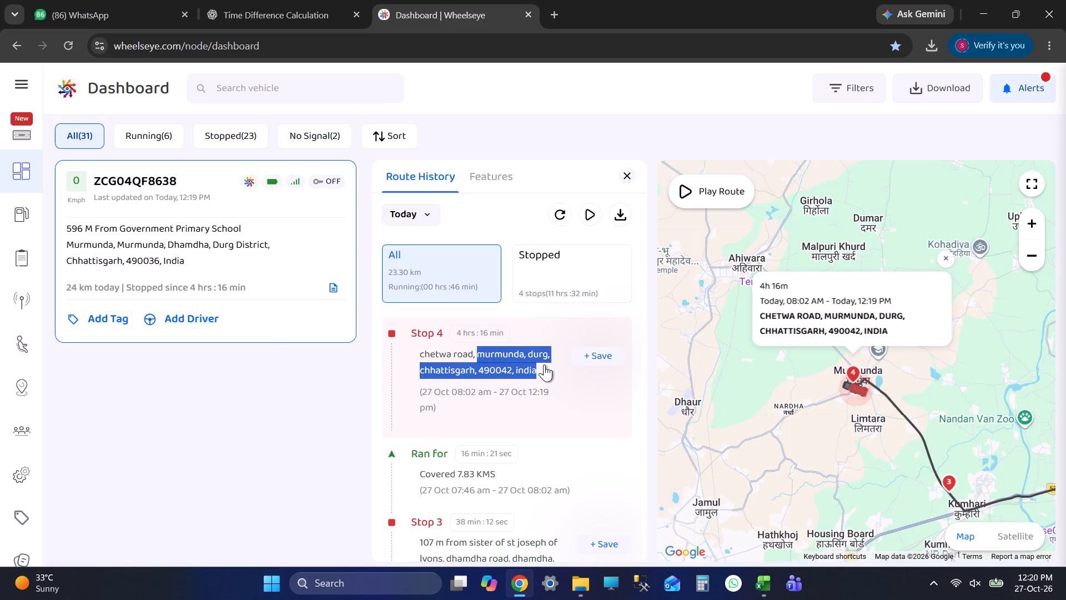
{"action": "left_click_drag", "start_coordinate": [544, 364], "coordinate": [549, 359]}
{"action": "key", "text": "ctrl+c"}
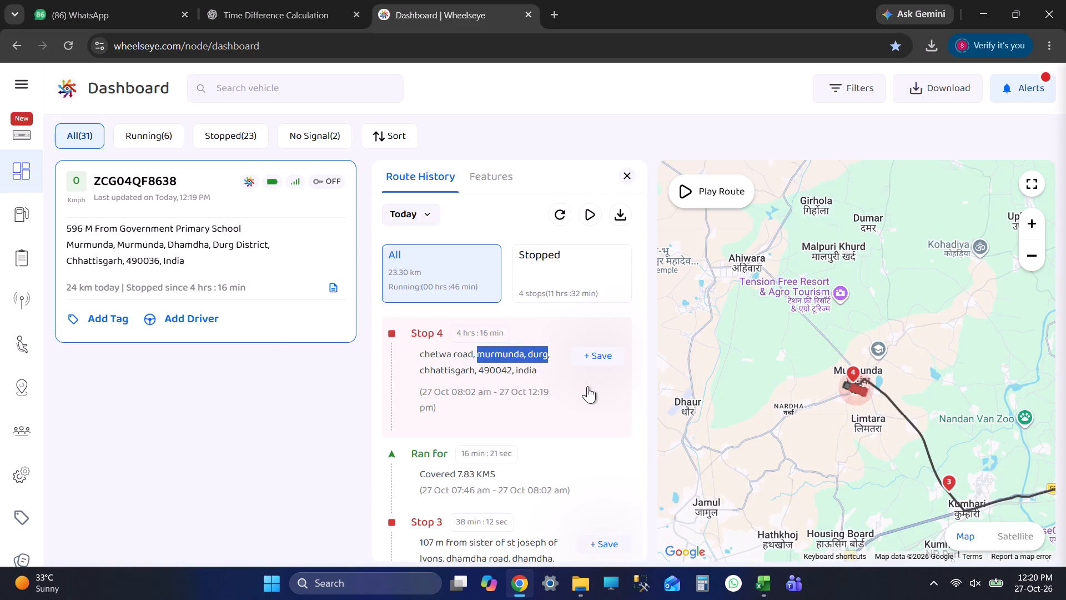
{"action": "key", "text": "alt+Tab"}
{"action": "key", "text": "Tab"}
{"action": "key", "text": "Tab"}
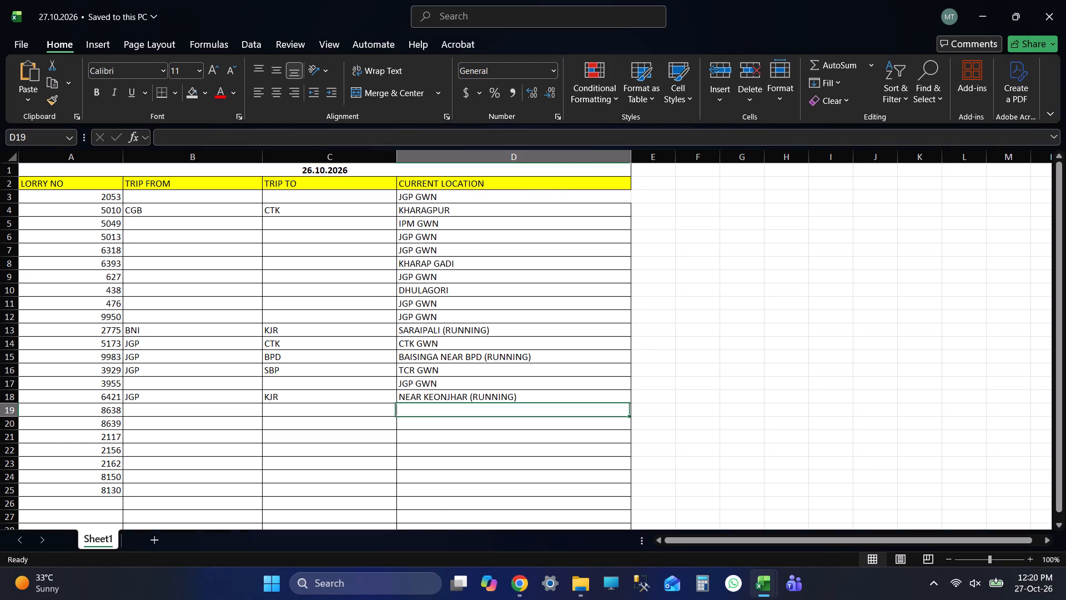
{"action": "key", "text": "ctrl+v"}
Apply the cell formatting of lorry 6421's current location to lorry 8638's current location with Format Painter.
{"action": "left_click", "coordinate": [465, 390]}
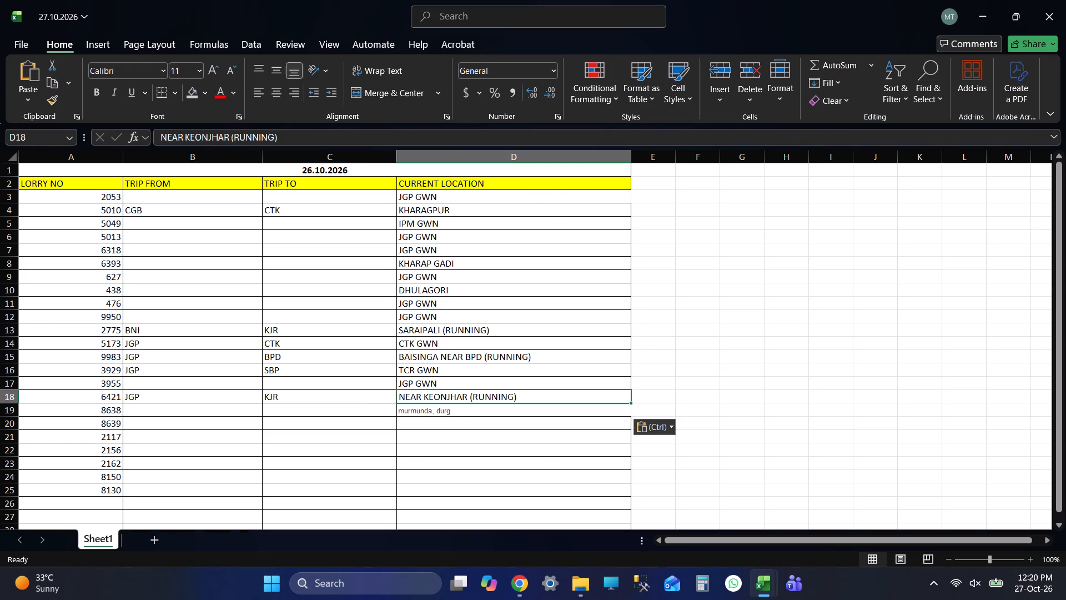
{"action": "left_click", "coordinate": [56, 100]}
{"action": "left_click", "coordinate": [452, 404]}
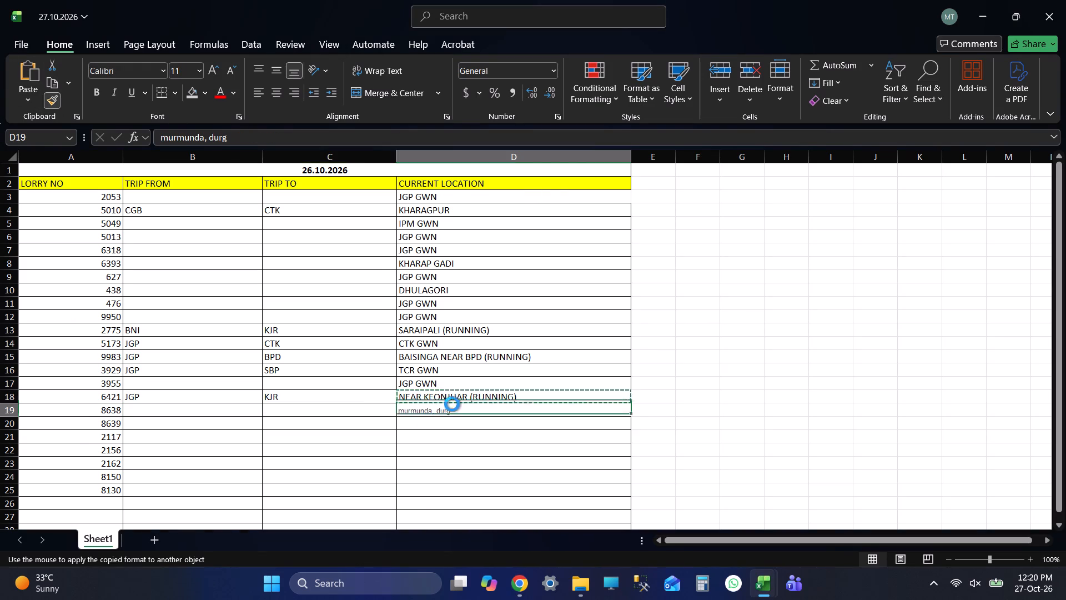
Capitalise lorry 8638's current location as "Murmunda, Durg" and save the workbook.
{"action": "left_click", "coordinate": [401, 403]}
{"action": "double_click", "coordinate": [406, 406]}
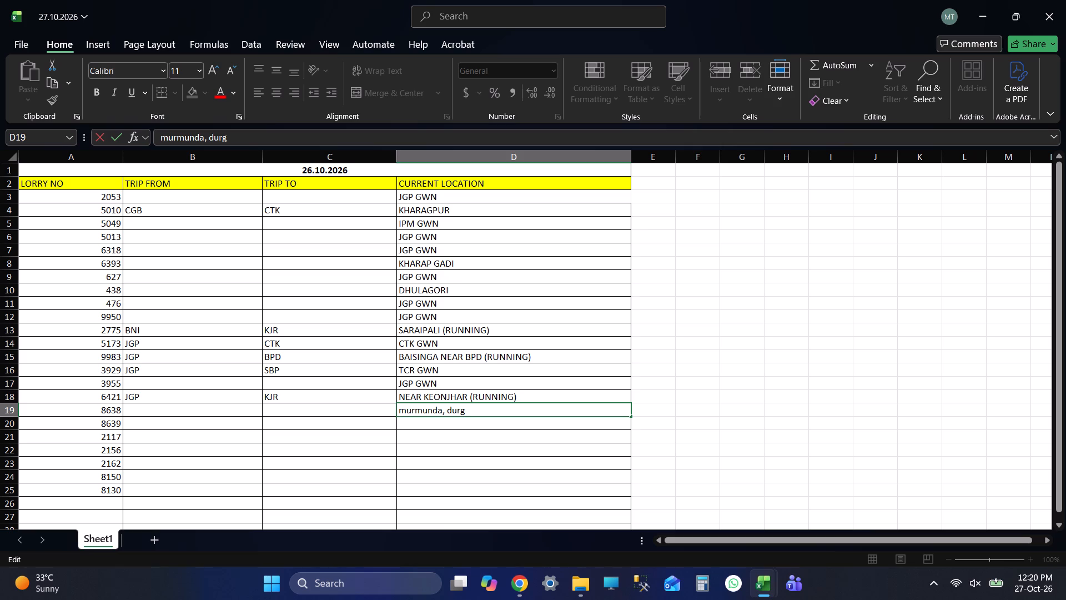
{"action": "key", "text": "BackSpace"}
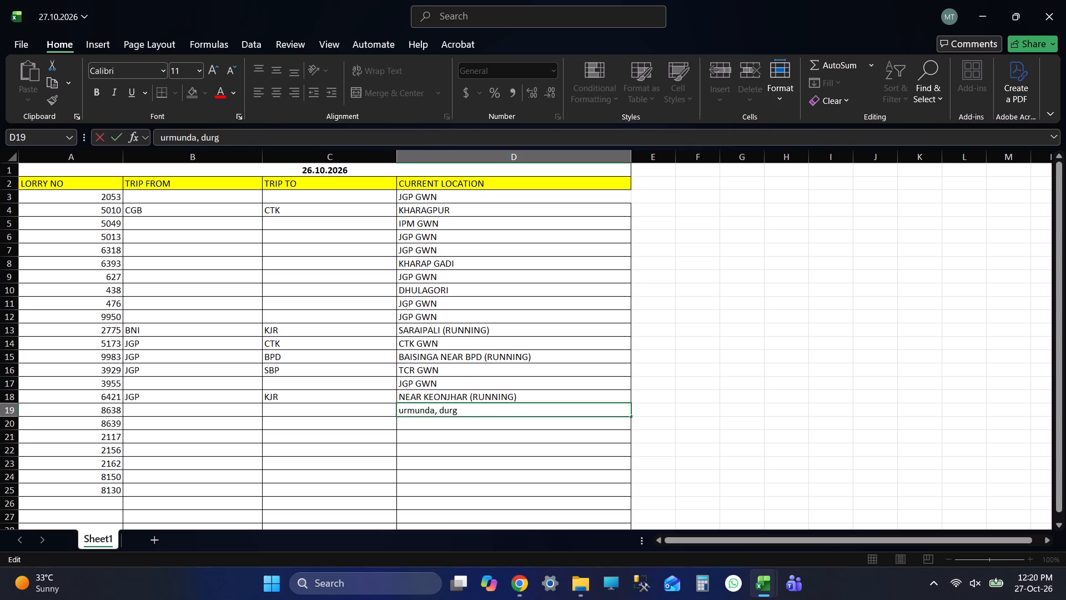
{"action": "key", "text": "shift+m"}
{"action": "key", "text": "BackSpace"}
{"action": "key", "text": "m"}
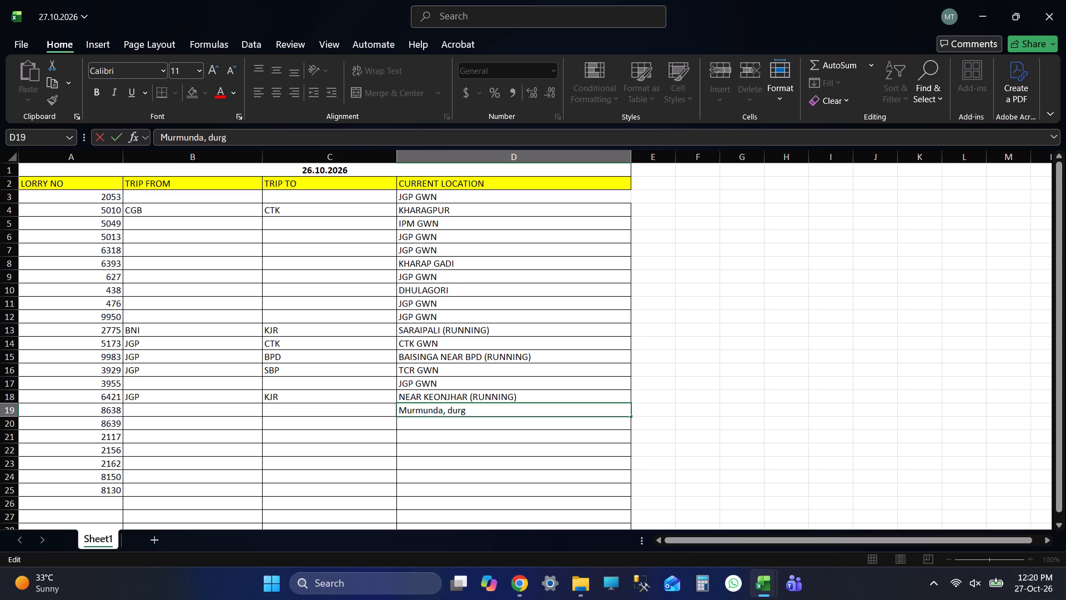
{"action": "double_click", "coordinate": [451, 412]}
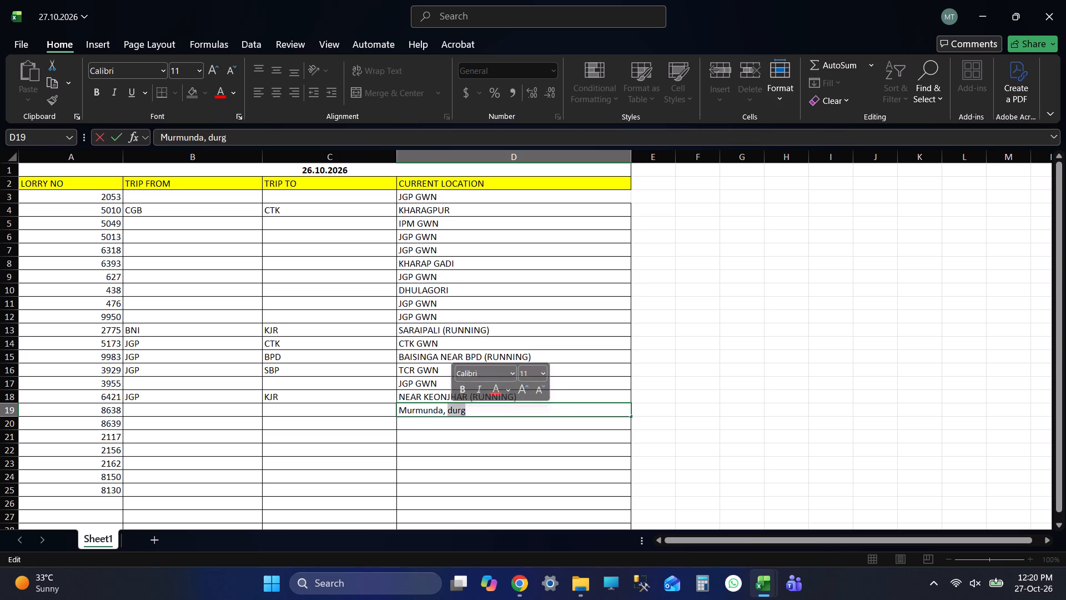
{"action": "left_click", "coordinate": [460, 413]}
{"action": "left_click", "coordinate": [450, 412]}
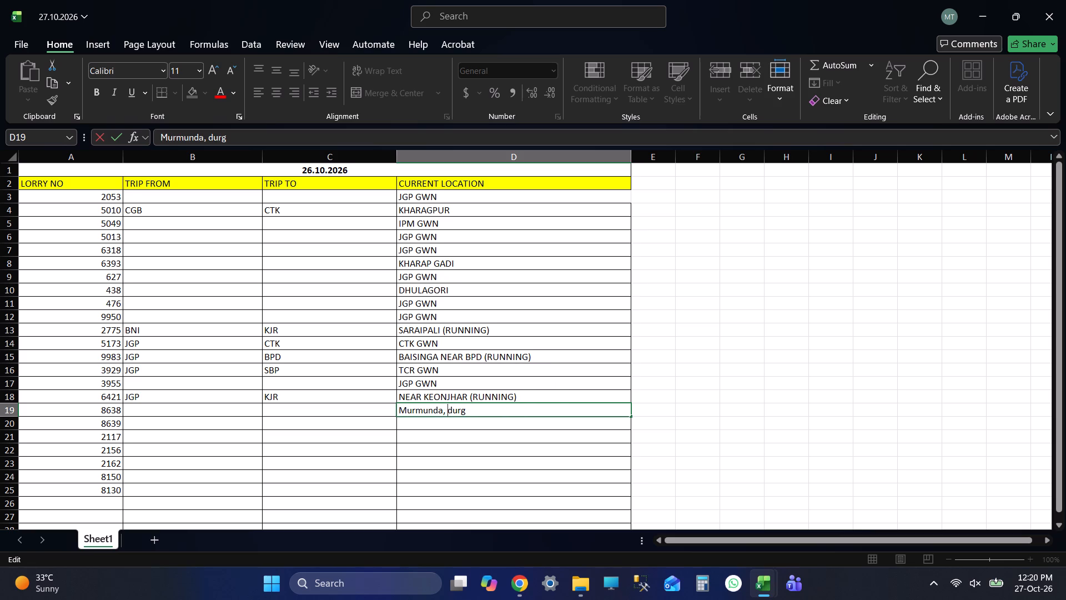
{"action": "key", "text": "Delete"}
{"action": "key", "text": "d"}
{"action": "key", "text": "Return"}
{"action": "key", "text": "ctrl+s"}
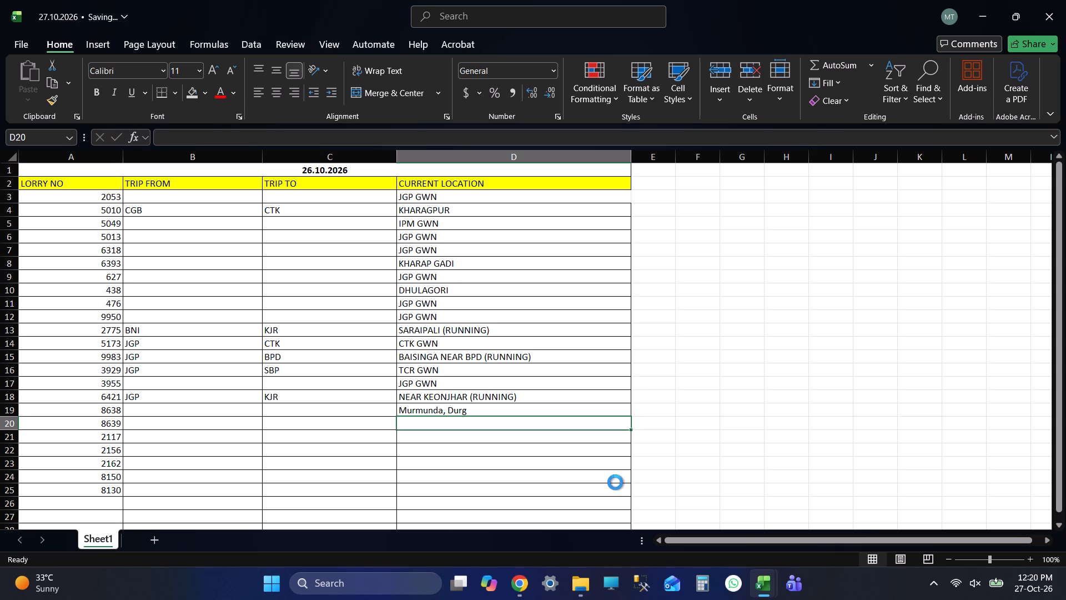
{"action": "key", "text": "ctrl+s"}
{"action": "key", "text": "ctrl+s"}
{"action": "key", "text": "ctrl+s"}
{"action": "key", "text": "shift+Tab"}
{"action": "key", "text": "shift+Tab"}
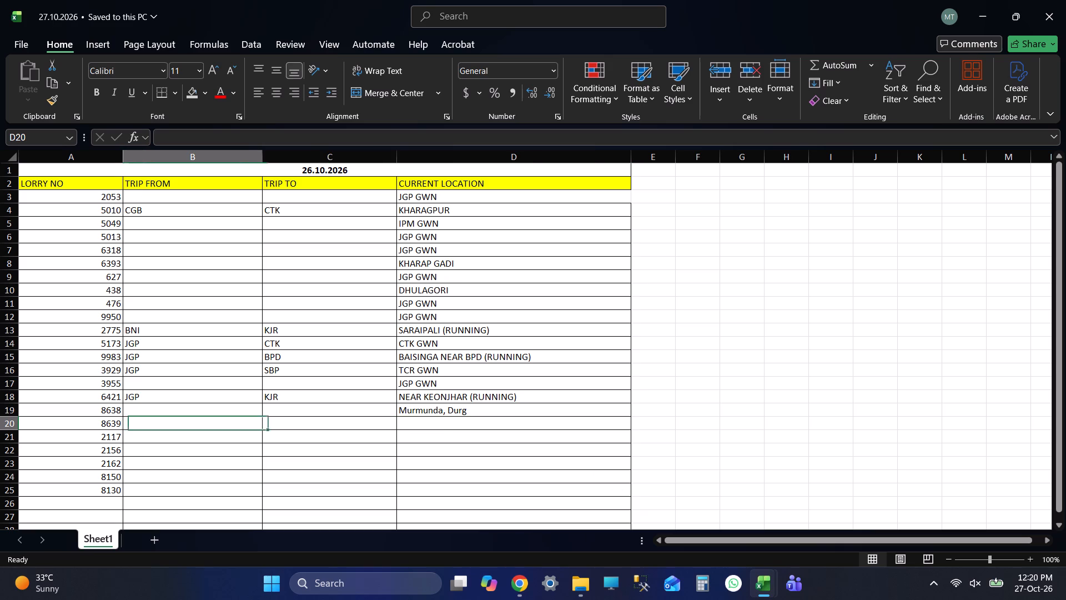
Search the Wheelseye dashboard for the next lorry, vehicle 8639.
{"action": "key", "text": "alt+Tab"}
{"action": "left_click", "coordinate": [243, 103]}
{"action": "left_click", "coordinate": [243, 92]}
{"action": "key", "text": "alt+Tab"}
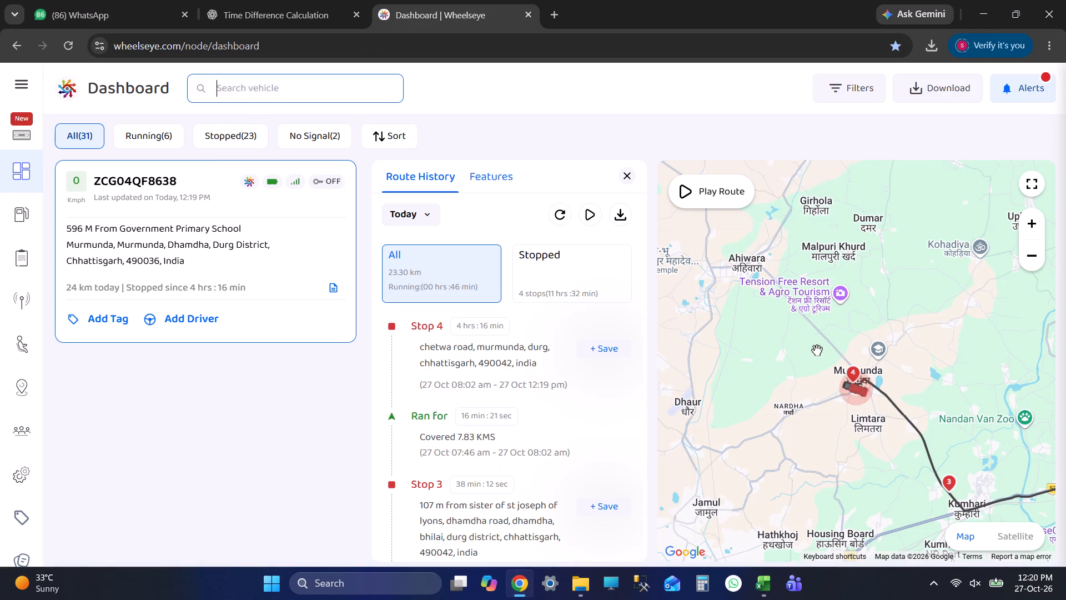
{"action": "key", "text": "alt+Tab"}
{"action": "type", "text": "8639"}
{"action": "key", "text": "Return"}
{"action": "left_click", "coordinate": [183, 181]}
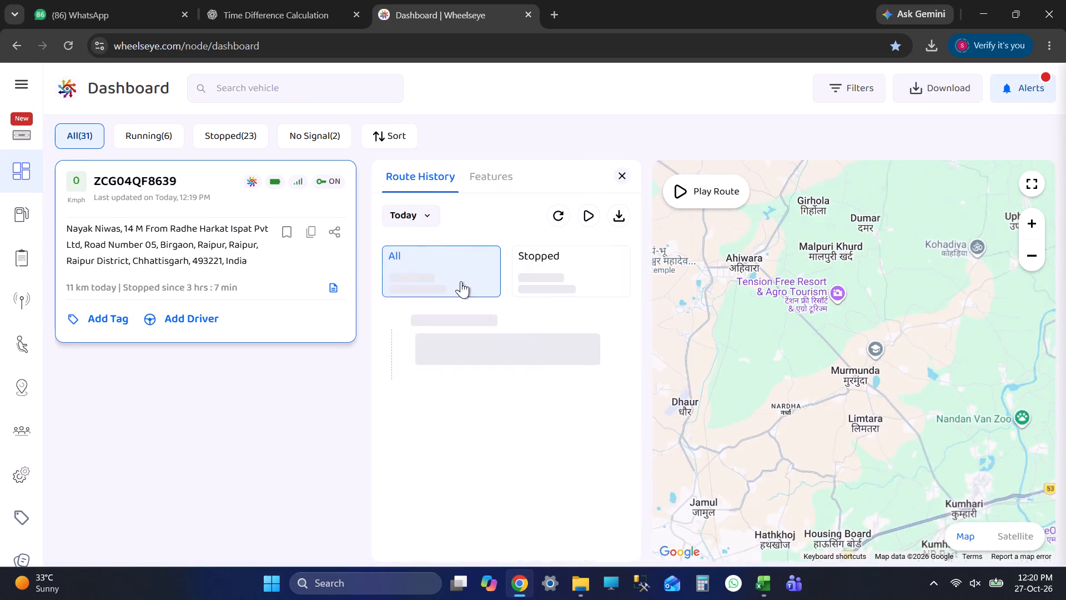
{"action": "scroll", "coordinate": [762, 299], "scroll_direction": "down", "scroll_amount": 5}
{"action": "scroll", "coordinate": [773, 363], "scroll_direction": "up", "scroll_amount": 1}
{"action": "scroll", "coordinate": [775, 367], "scroll_direction": "down", "scroll_amount": 4}
{"action": "left_click_drag", "start_coordinate": [781, 368], "coordinate": [844, 455]}
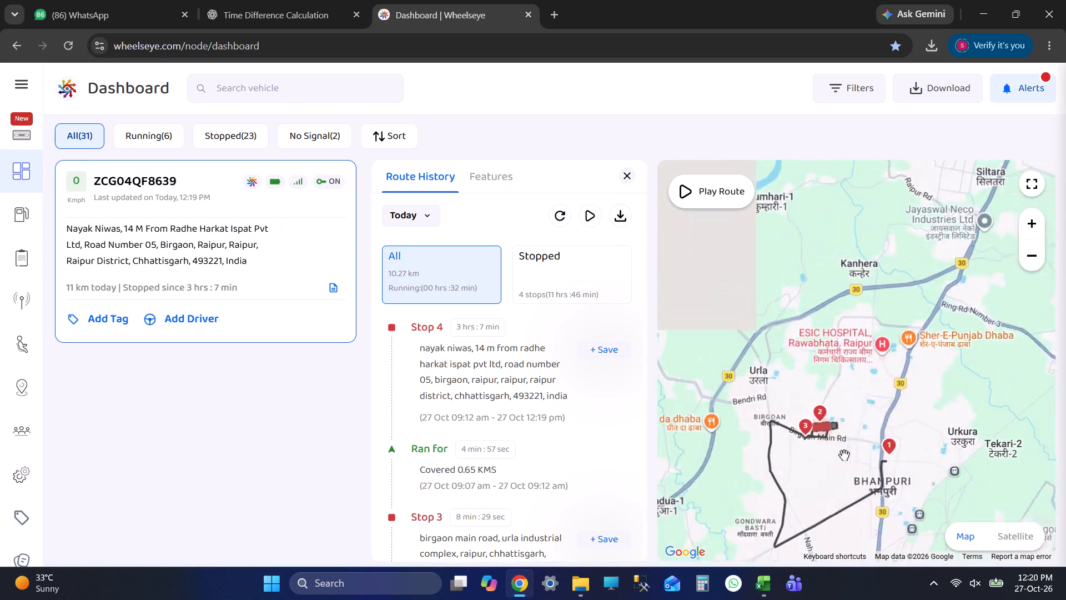
{"action": "scroll", "coordinate": [844, 455], "scroll_direction": "down", "scroll_amount": 1}
{"action": "scroll", "coordinate": [844, 455], "scroll_direction": "up", "scroll_amount": 1}
{"action": "scroll", "coordinate": [844, 455], "scroll_direction": "down", "scroll_amount": 7}
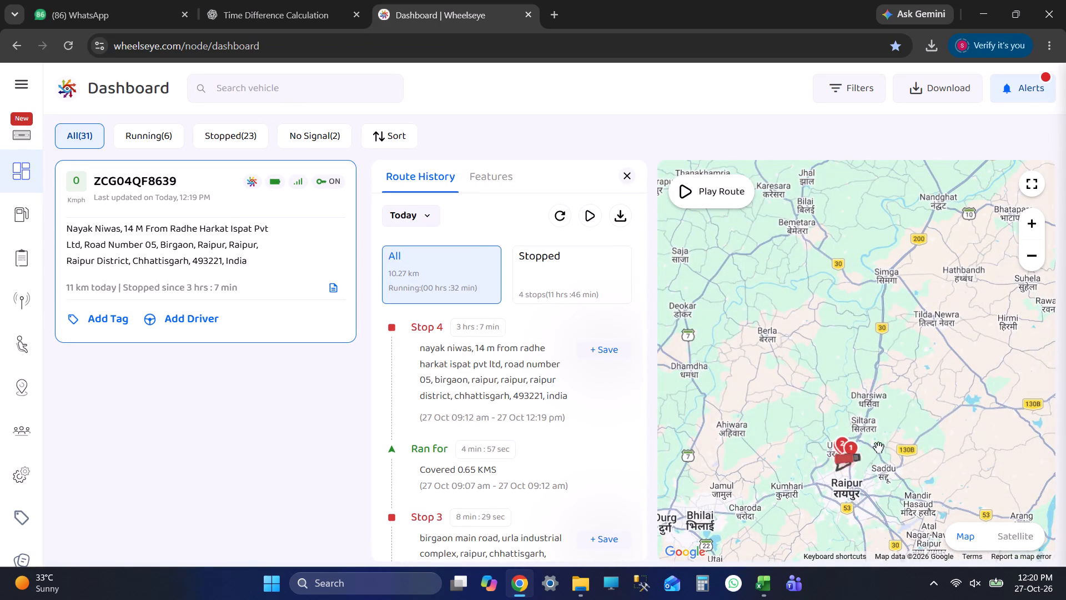
{"action": "scroll", "coordinate": [859, 438], "scroll_direction": "up", "scroll_amount": 5}
{"action": "left_click_drag", "start_coordinate": [846, 481], "coordinate": [891, 395]}
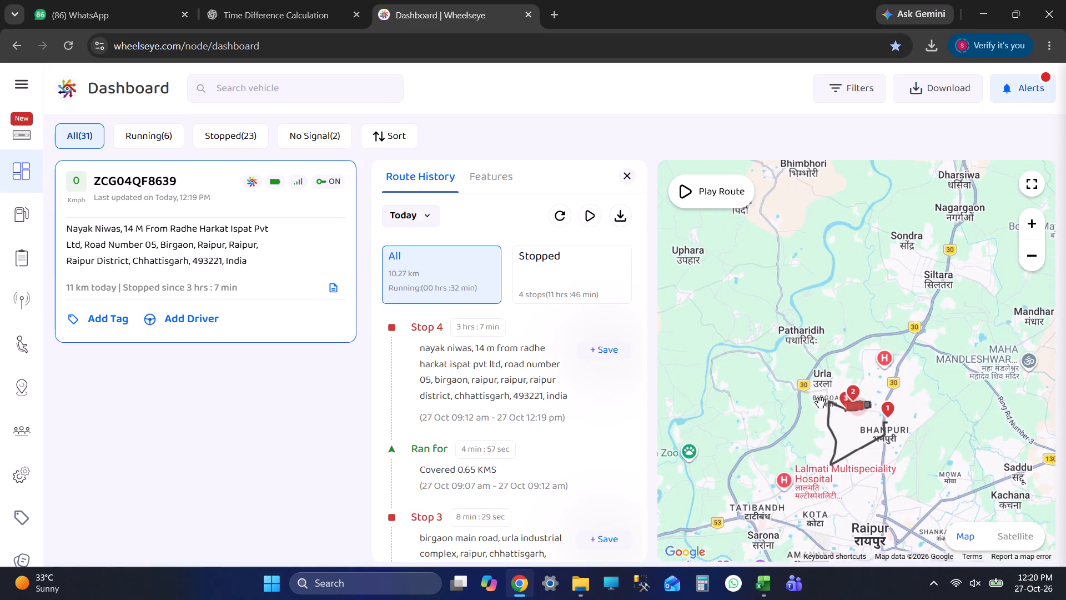
{"action": "scroll", "coordinate": [843, 411], "scroll_direction": "down", "scroll_amount": 5}
{"action": "left_click_drag", "start_coordinate": [883, 433], "coordinate": [848, 448]}
{"action": "scroll", "coordinate": [871, 433], "scroll_direction": "down", "scroll_amount": 1}
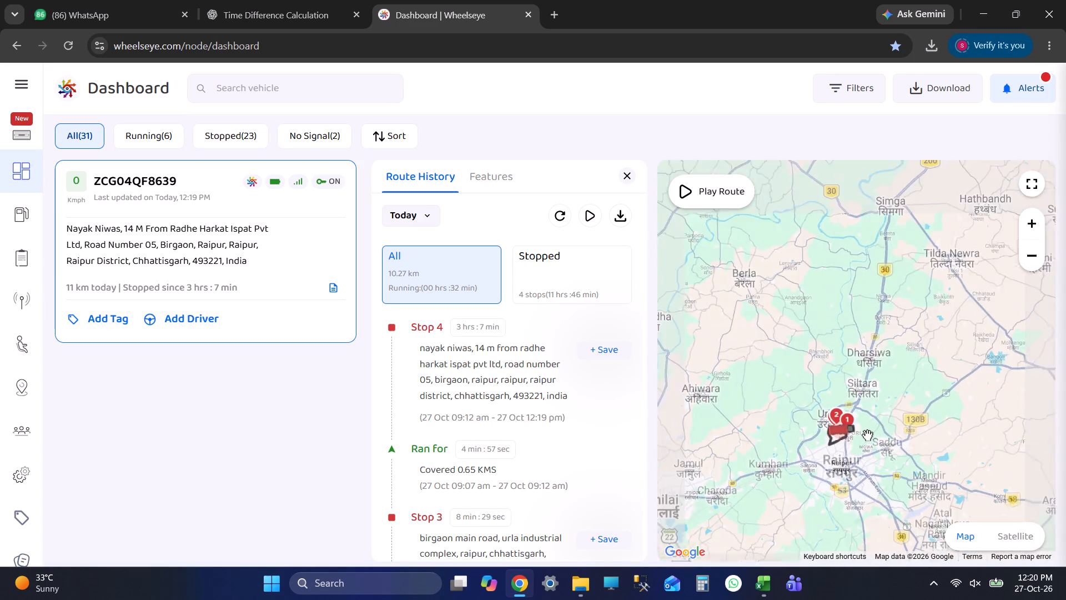
{"action": "left_click_drag", "start_coordinate": [876, 433], "coordinate": [848, 458]}
{"action": "scroll", "coordinate": [826, 459], "scroll_direction": "up", "scroll_amount": 4}
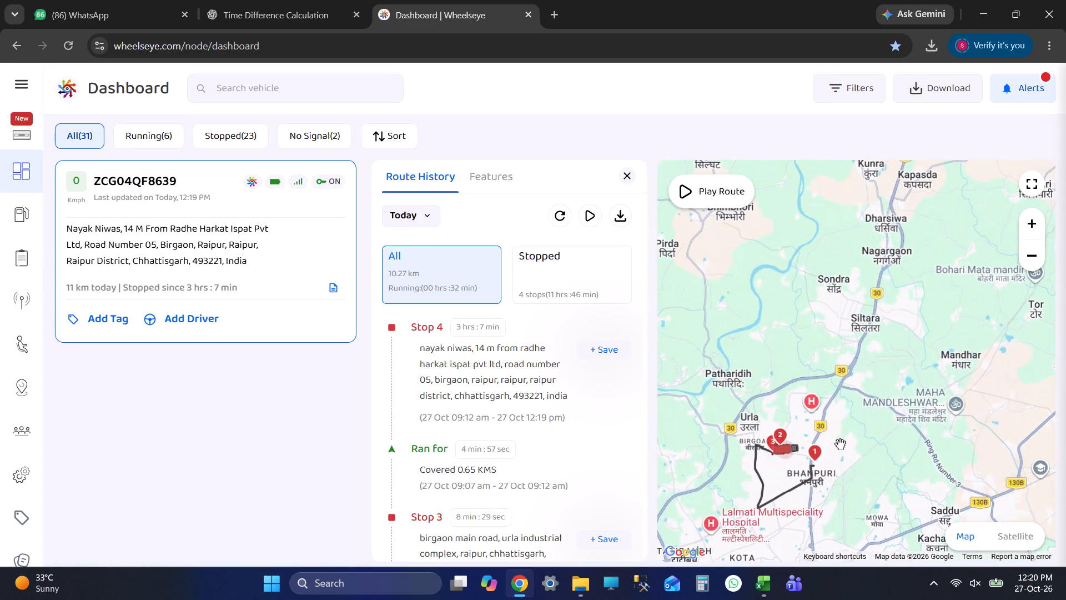
{"action": "scroll", "coordinate": [840, 444], "scroll_direction": "down", "scroll_amount": 5}
Enter RAIPUR as lorry 8639's current location in the 27.10.2026 workbook and save it.
{"action": "key", "text": "alt+Tab"}
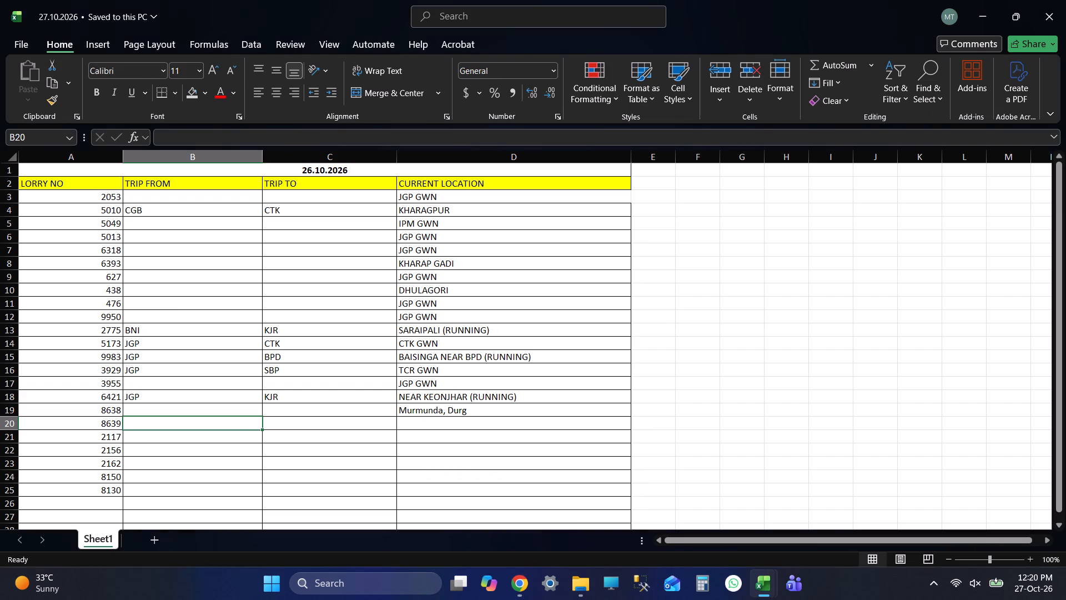
{"action": "key", "text": "alt+Tab"}
{"action": "key", "text": "alt+Tab"}
{"action": "key", "text": "Tab"}
{"action": "key", "text": "Tab"}
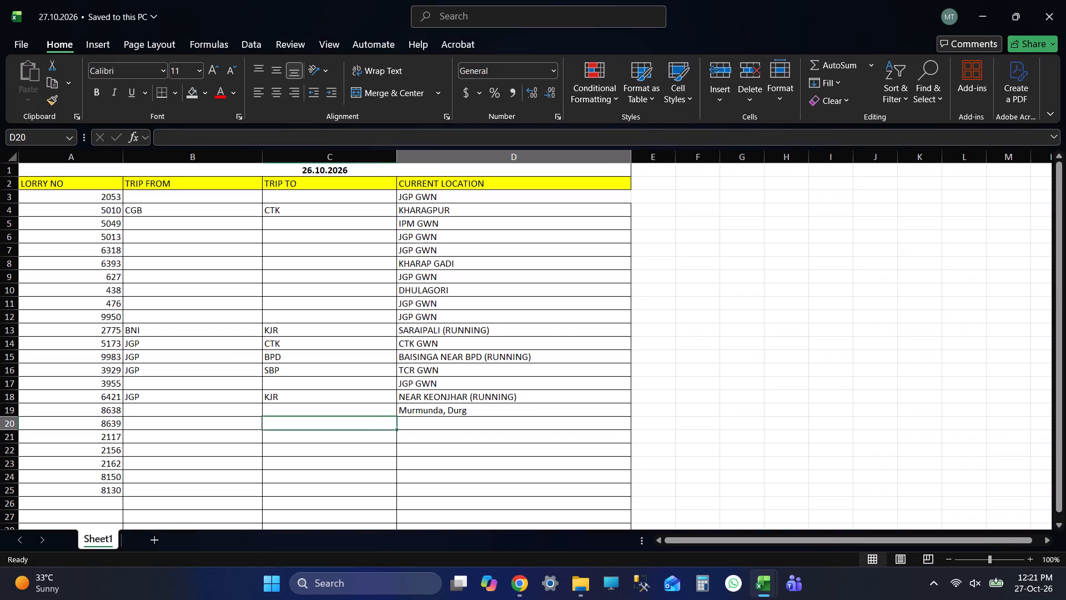
{"action": "type", "text": "RAIPUR"}
{"action": "key", "text": "Return"}
{"action": "key", "text": "ctrl+s"}
Search the Wheelseye dashboard for the next lorry, vehicle 2117.
{"action": "key", "text": "alt+Tab"}
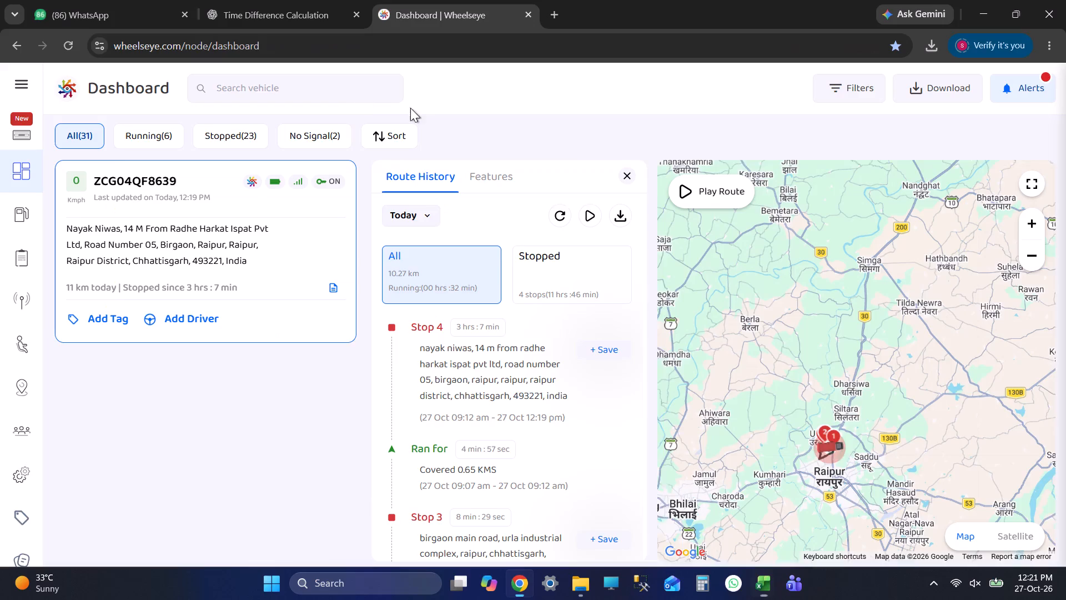
{"action": "left_click", "coordinate": [316, 88]}
{"action": "type", "text": "2117"}
{"action": "key", "text": "Return"}
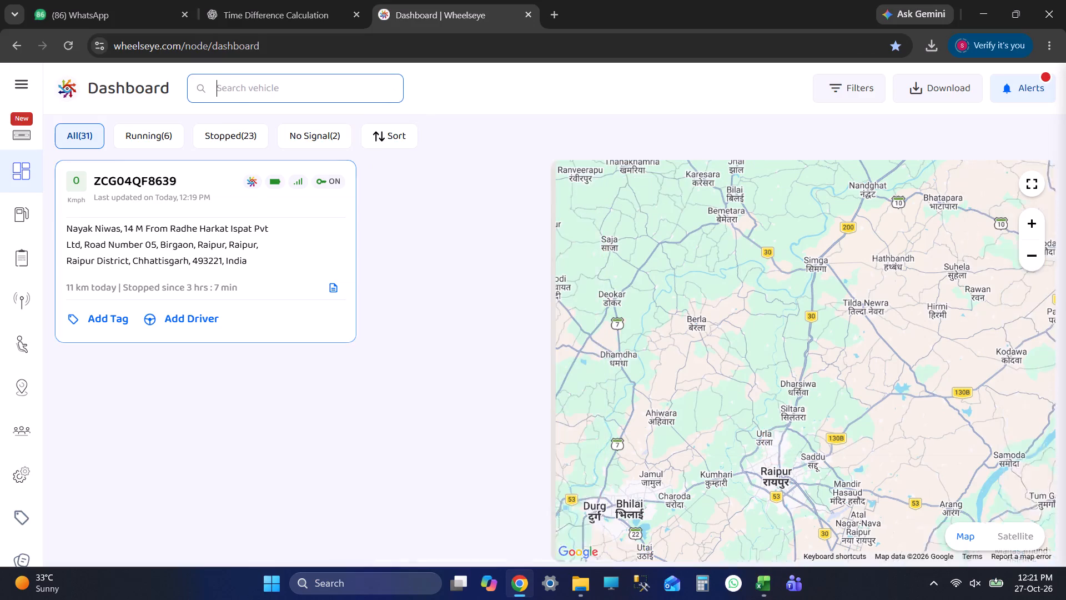
{"action": "left_click", "coordinate": [68, 229]}
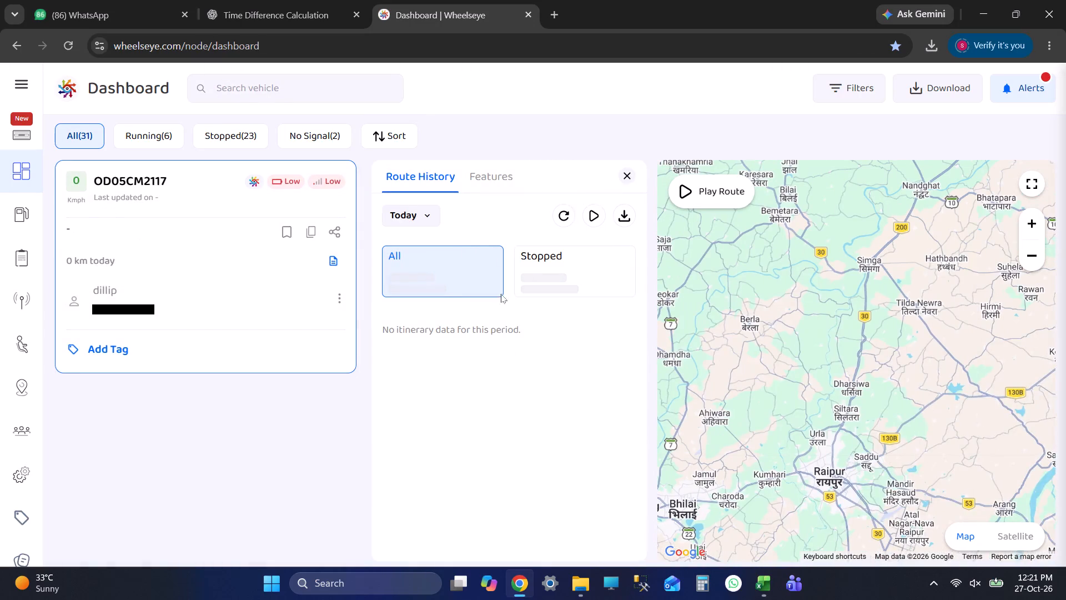
{"action": "left_click", "coordinate": [554, 203]}
{"action": "triple_click", "coordinate": [562, 223]}
{"action": "left_click", "coordinate": [565, 206]}
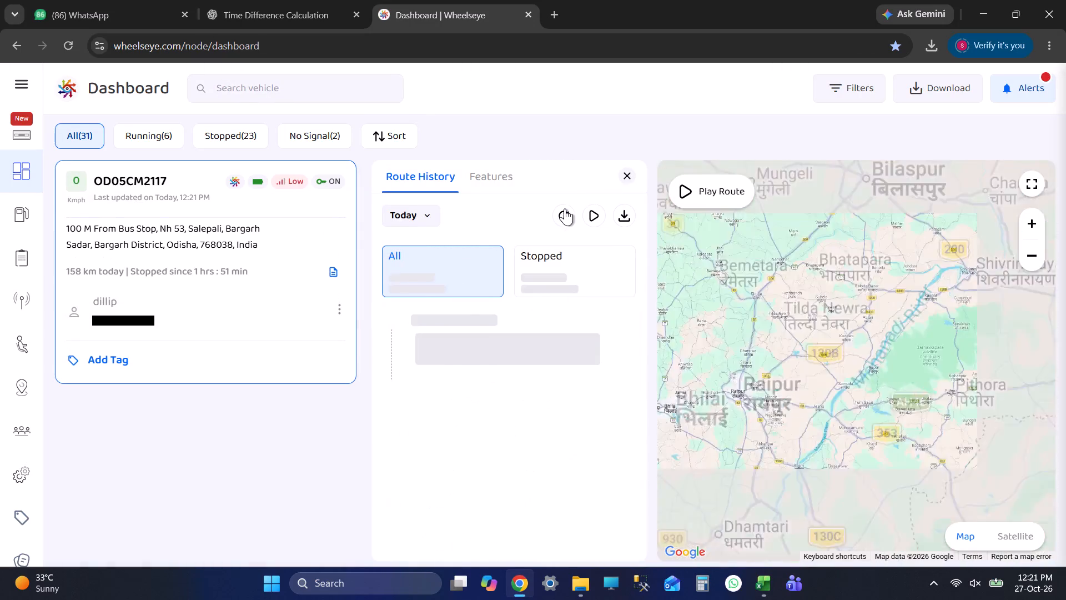
{"action": "scroll", "coordinate": [983, 350], "scroll_direction": "up", "scroll_amount": 4}
{"action": "scroll", "coordinate": [974, 351], "scroll_direction": "down", "scroll_amount": 9}
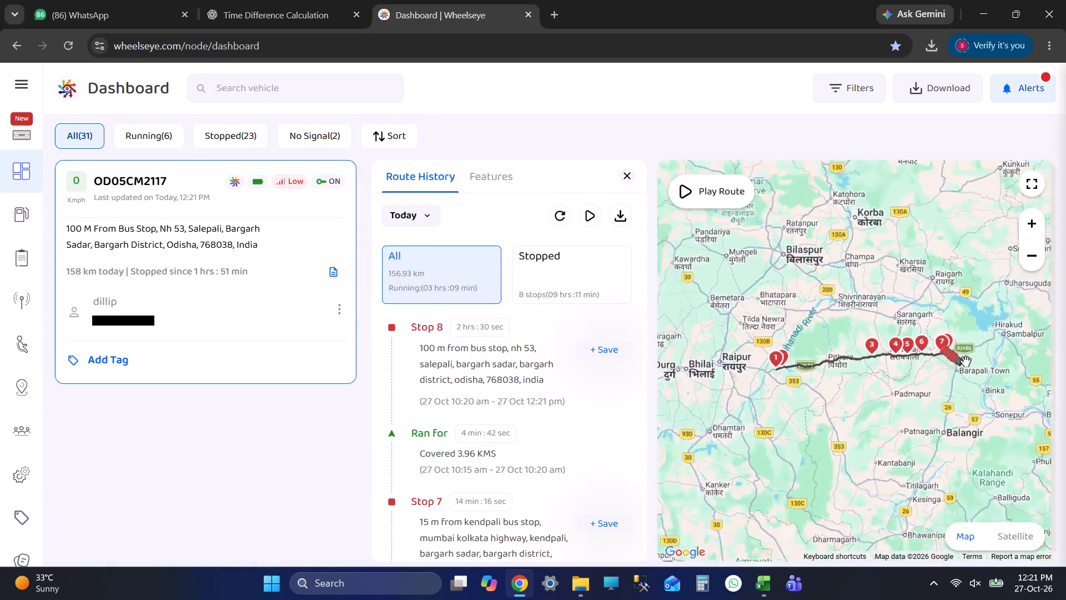
{"action": "key", "text": "alt+Tab"}
{"action": "key", "text": "alt+Tab"}
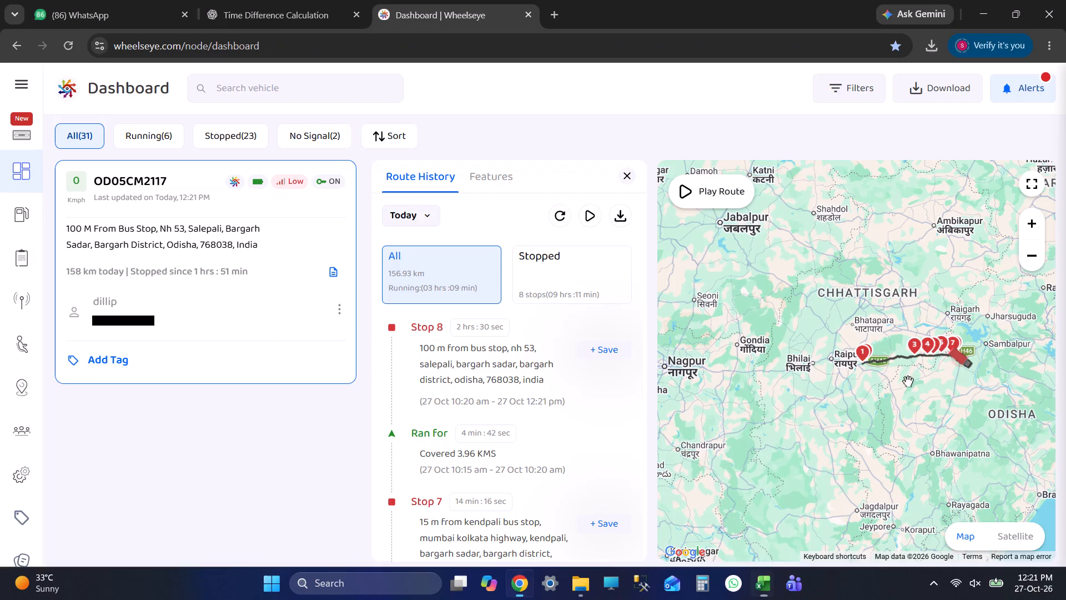
{"action": "scroll", "coordinate": [945, 368], "scroll_direction": "up", "scroll_amount": 12}
{"action": "scroll", "coordinate": [972, 350], "scroll_direction": "down", "scroll_amount": 2}
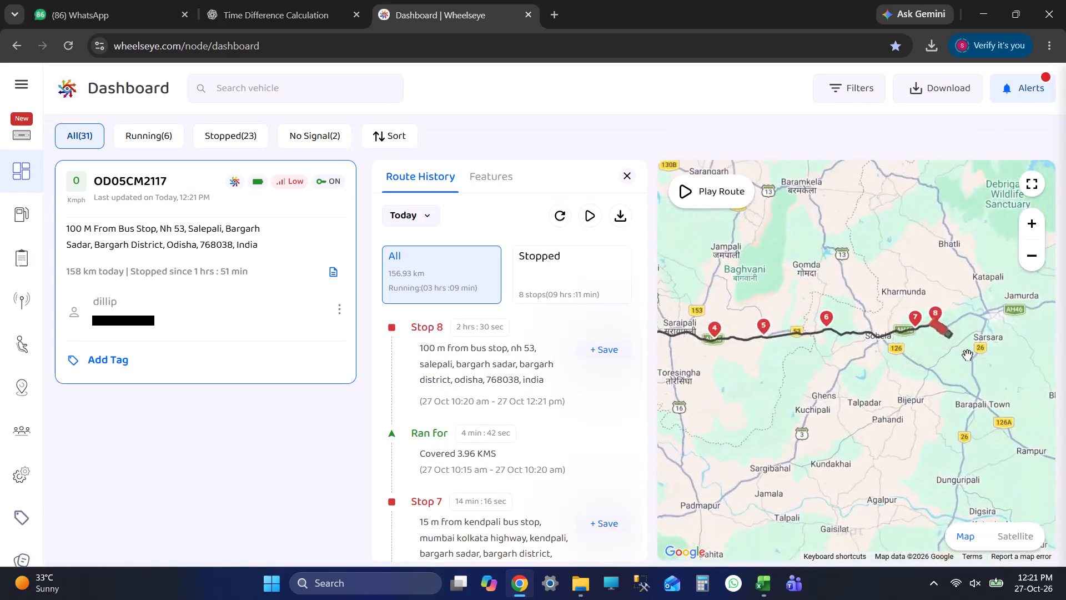
{"action": "scroll", "coordinate": [967, 355], "scroll_direction": "down", "scroll_amount": 9}
Check the CGB and BNI sheets of the 27 OCT manifest workbook for lorry 2117's latest trip.
{"action": "key", "text": "alt+Tab"}
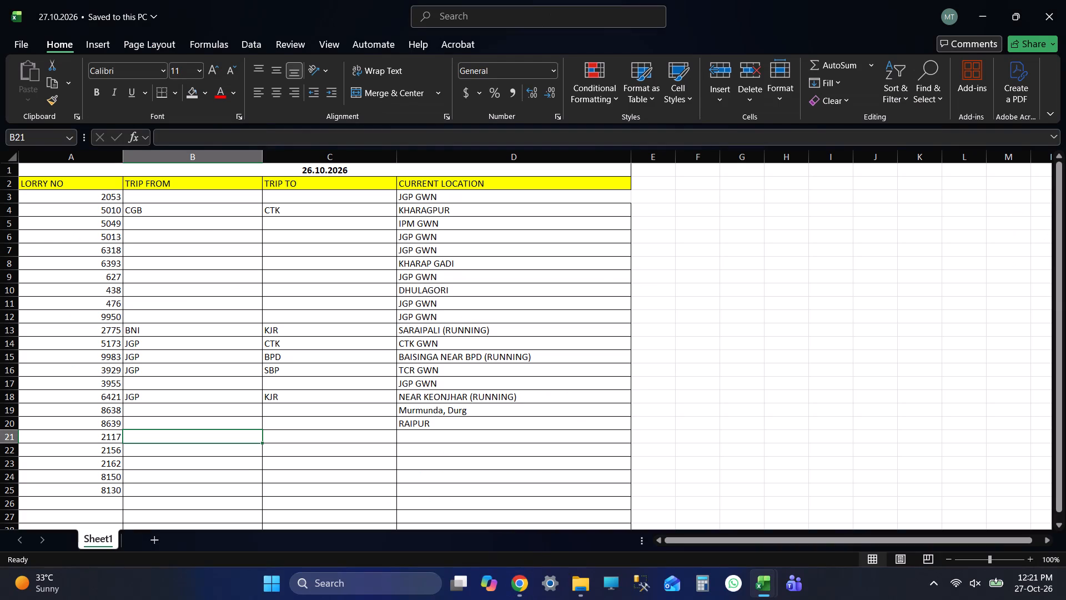
{"action": "key", "text": "alt+Tab"}
{"action": "key", "text": "alt+Tab"}
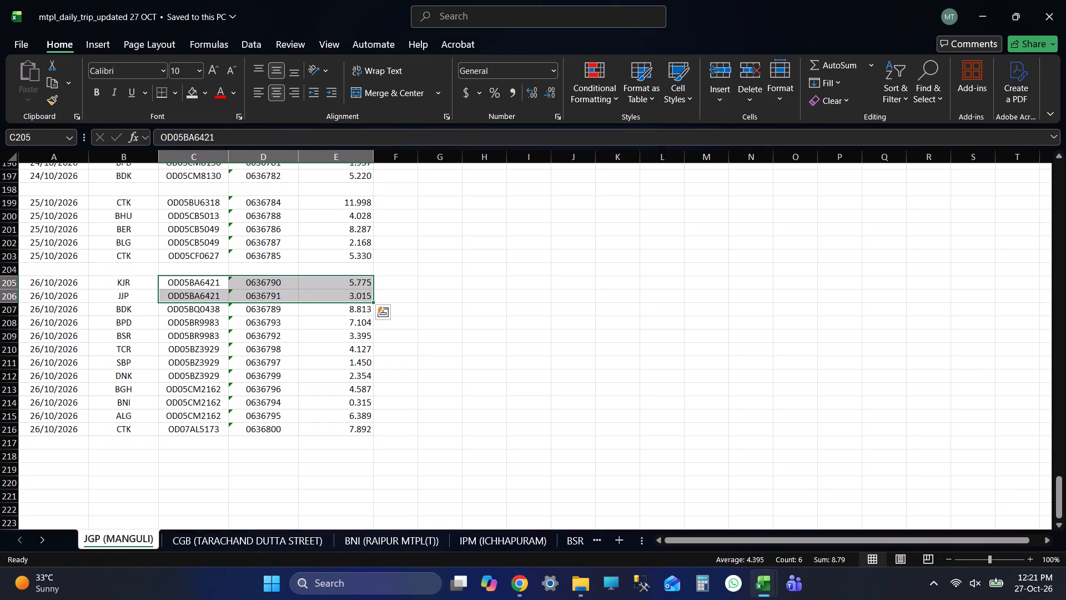
{"action": "left_click", "coordinate": [238, 539]}
{"action": "scroll", "coordinate": [254, 346], "scroll_direction": "up", "scroll_amount": 1}
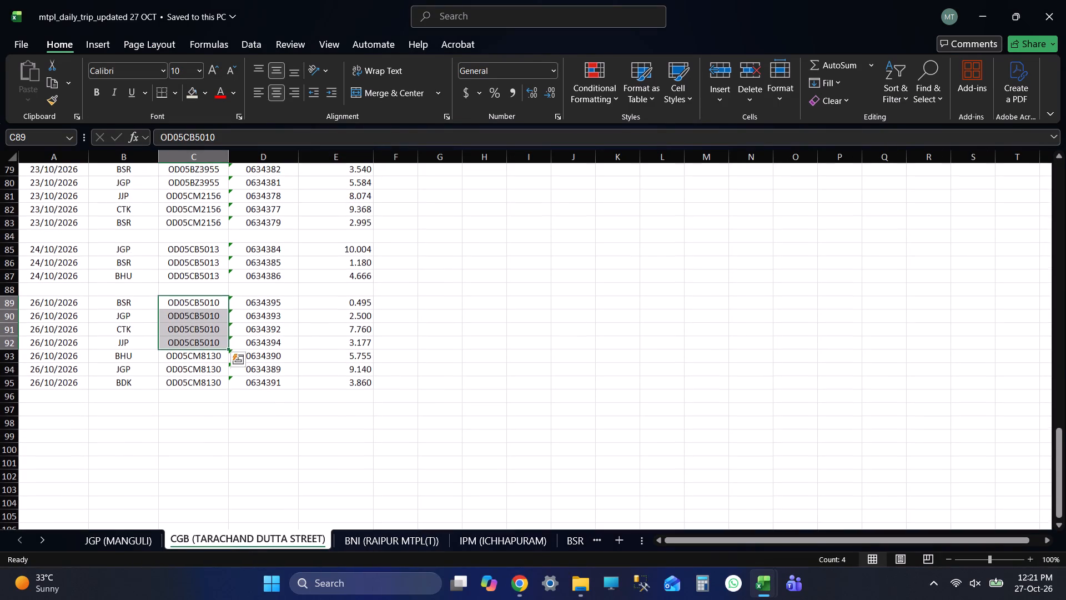
{"action": "key", "text": "alt+Tab"}
{"action": "key", "text": "alt+Tab"}
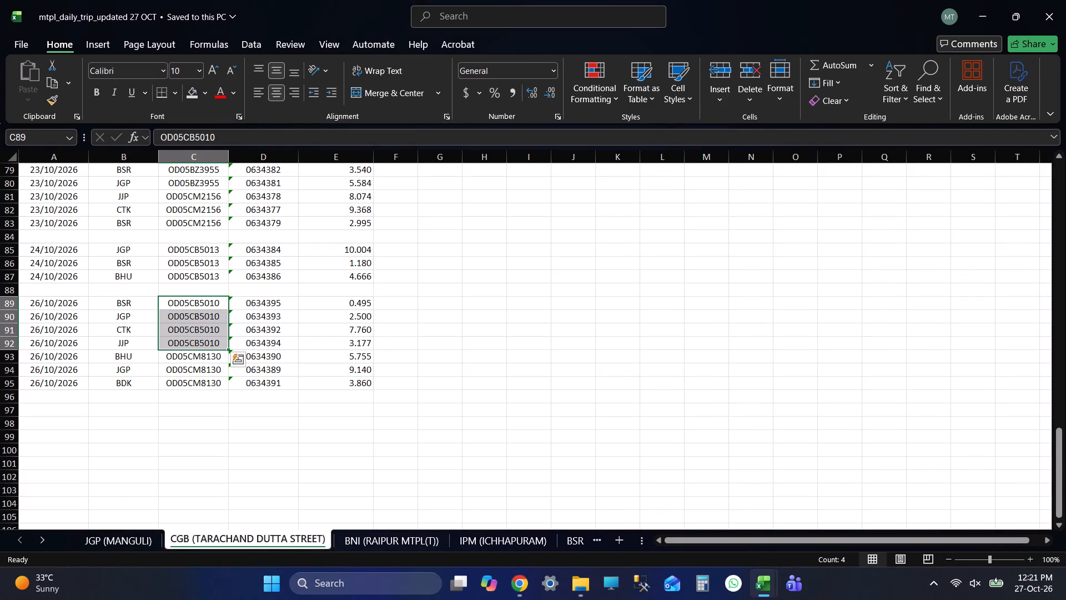
{"action": "left_click", "coordinate": [371, 536]}
{"action": "left_click", "coordinate": [255, 479]}
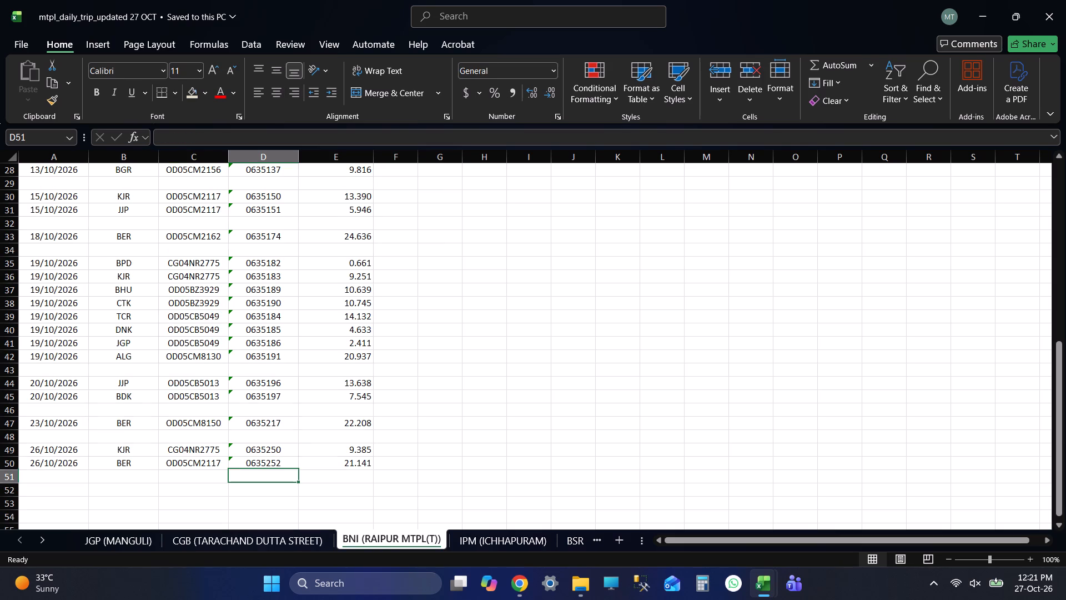
{"action": "left_click_drag", "start_coordinate": [184, 461], "coordinate": [351, 459]}
{"action": "key", "text": "alt+Tab"}
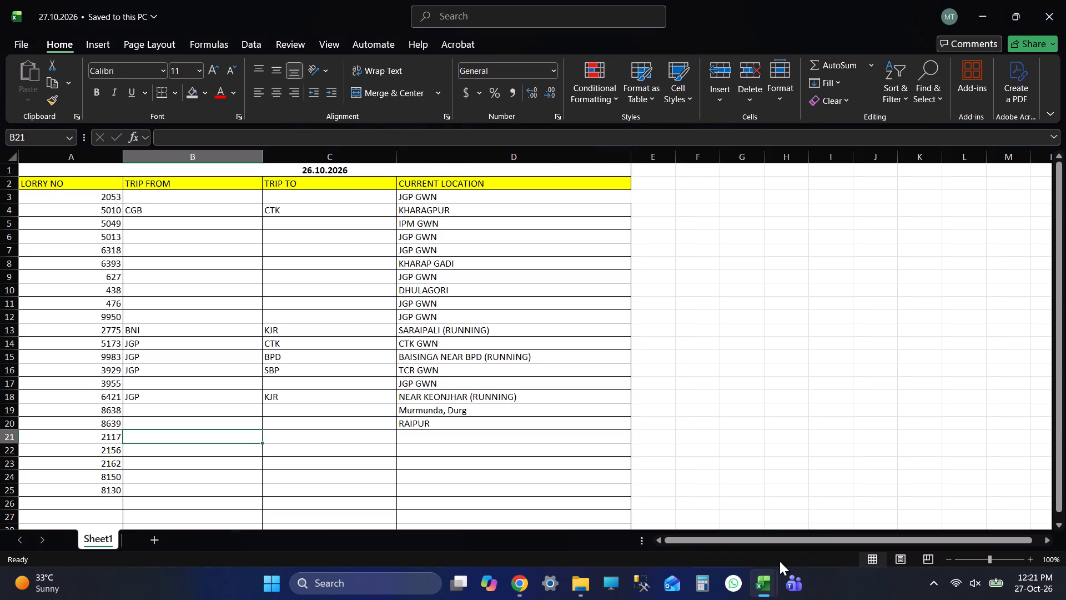
{"action": "key", "text": "alt+Tab"}
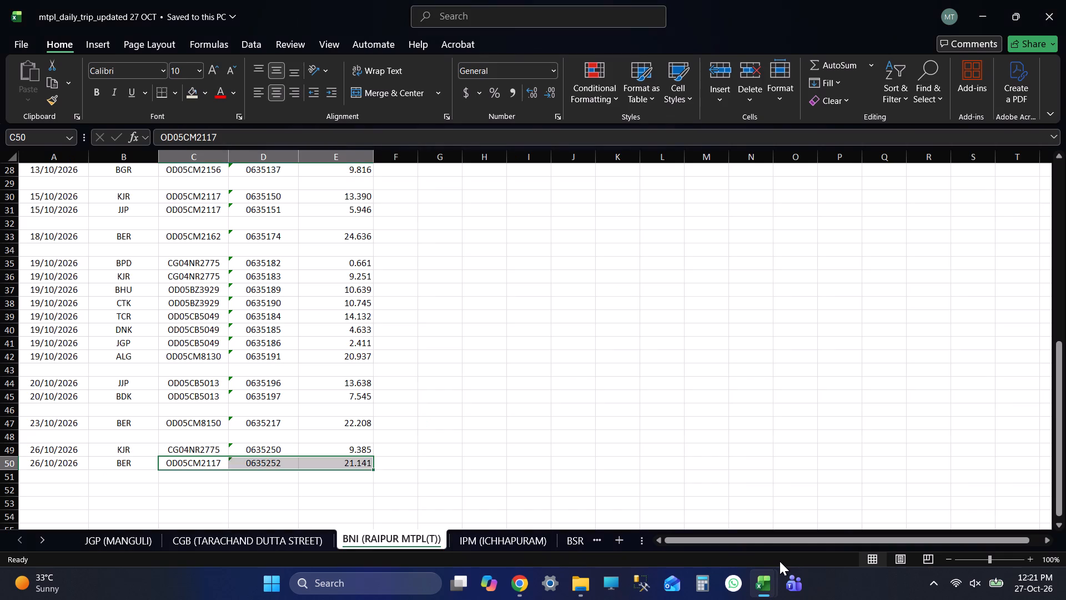
Enter BNI as trip from and BER as trip to for lorry 2117 in the 27.10.2026 workbook, and save it.
{"action": "key", "text": "alt+Tab"}
{"action": "type", "text": "BNI"}
{"action": "key", "text": "Tab"}
{"action": "key", "text": "ctrl+s"}
{"action": "type", "text": "BER"}
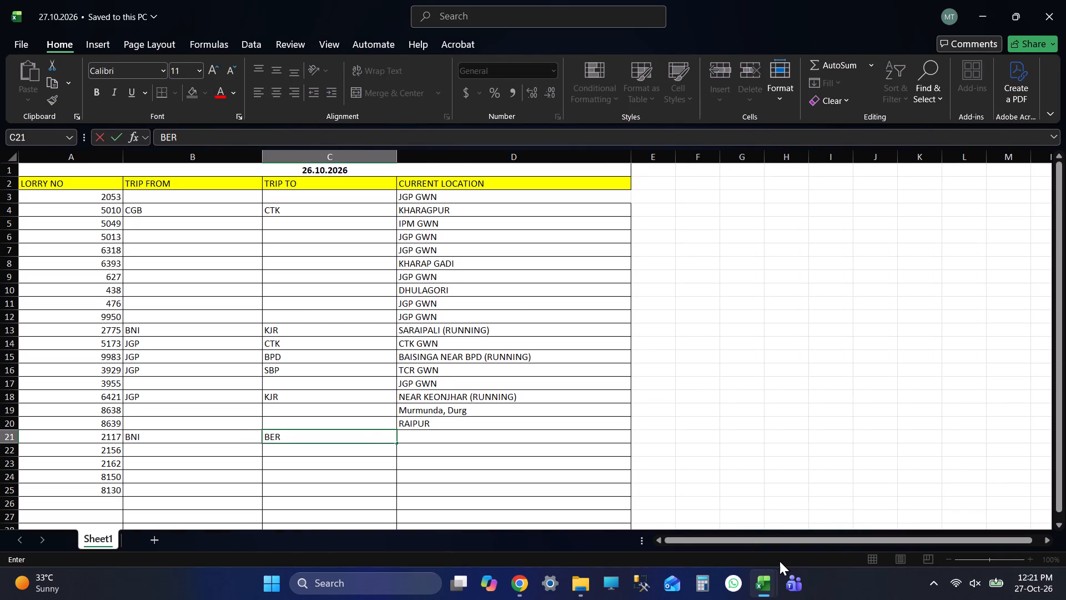
{"action": "key", "text": "Tab"}
{"action": "key", "text": "ctrl+s"}
{"action": "key", "text": "alt+Tab"}
{"action": "key", "text": "alt+Tab"}
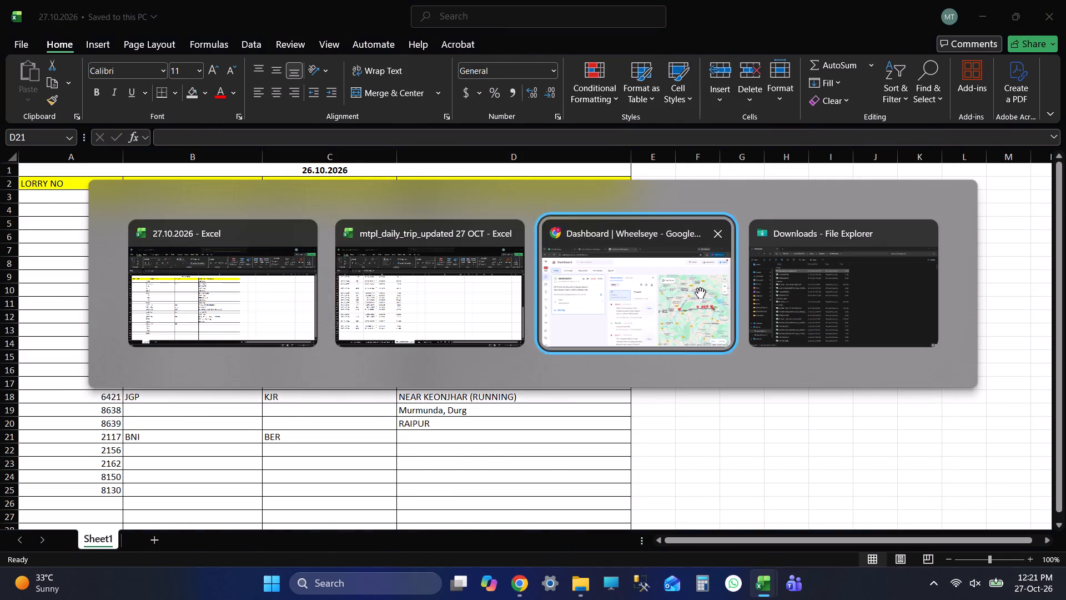
{"action": "scroll", "coordinate": [969, 362], "scroll_direction": "up", "scroll_amount": 15}
{"action": "left_click_drag", "start_coordinate": [953, 329], "coordinate": [917, 414]}
{"action": "scroll", "coordinate": [940, 383], "scroll_direction": "down", "scroll_amount": 1}
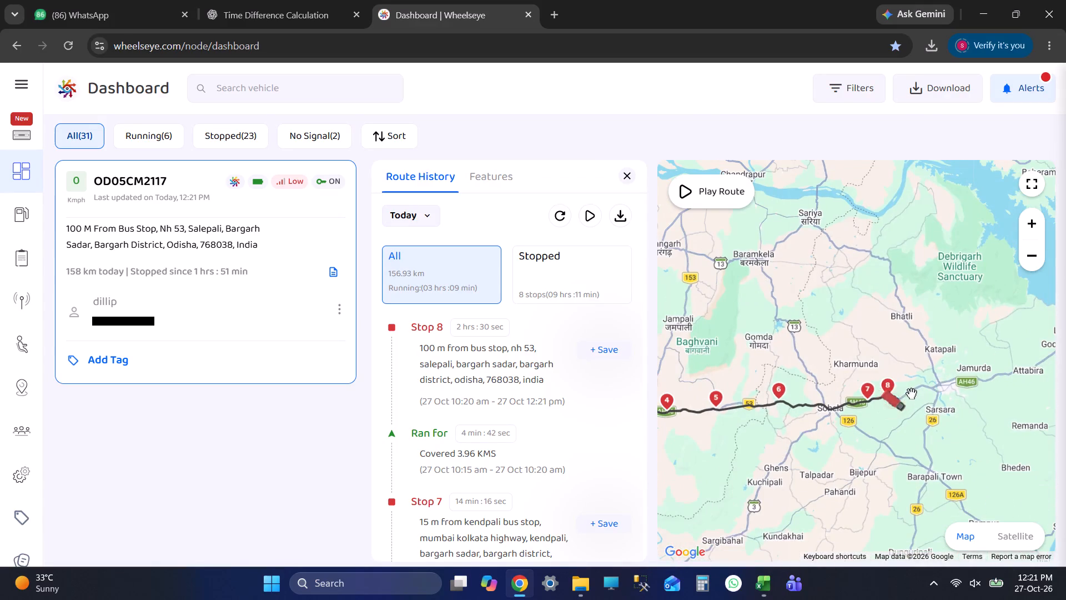
{"action": "scroll", "coordinate": [911, 393], "scroll_direction": "up", "scroll_amount": 2}
{"action": "scroll", "coordinate": [957, 387], "scroll_direction": "down", "scroll_amount": 1}
{"action": "scroll", "coordinate": [957, 387], "scroll_direction": "up", "scroll_amount": 3}
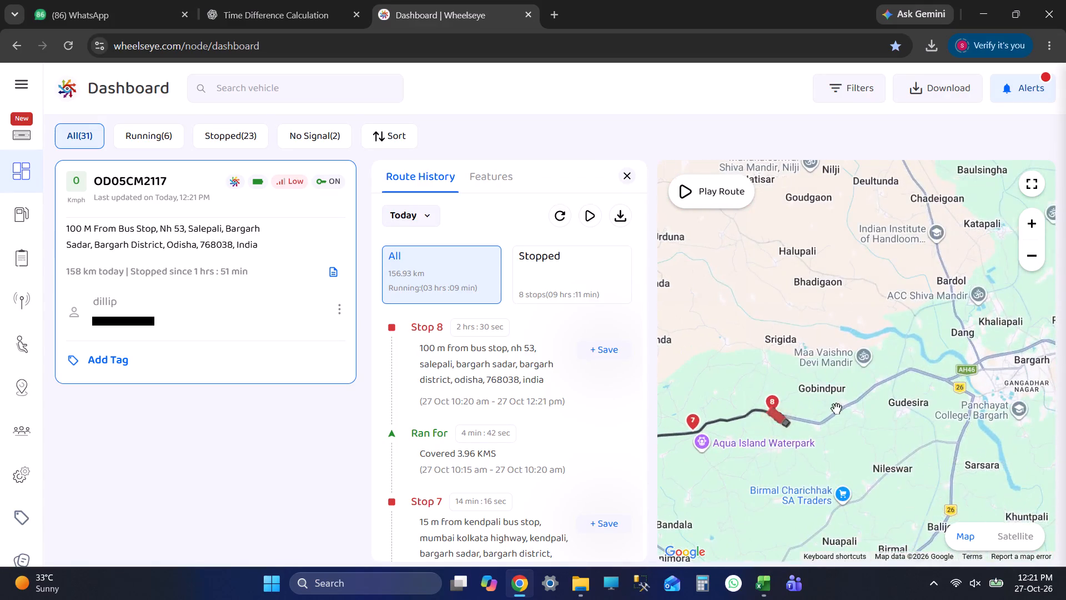
{"action": "scroll", "coordinate": [836, 408], "scroll_direction": "up", "scroll_amount": 3}
{"action": "scroll", "coordinate": [881, 392], "scroll_direction": "down", "scroll_amount": 8}
{"action": "left_click_drag", "start_coordinate": [926, 405], "coordinate": [885, 426]}
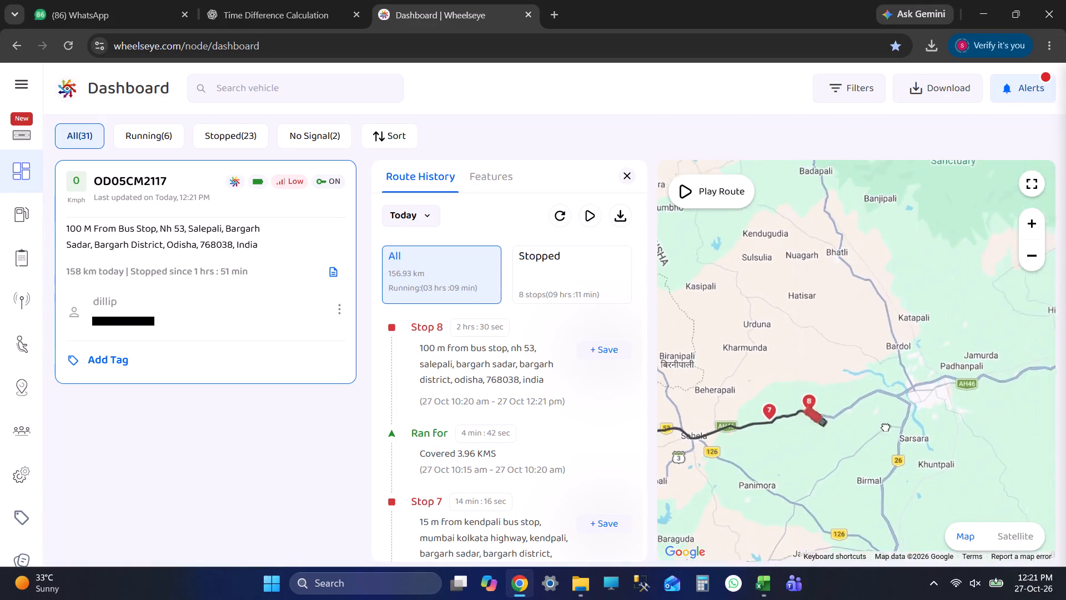
{"action": "left_click_drag", "start_coordinate": [885, 426], "coordinate": [884, 426]}
{"action": "scroll", "coordinate": [928, 387], "scroll_direction": "up", "scroll_amount": 8}
{"action": "scroll", "coordinate": [900, 411], "scroll_direction": "down", "scroll_amount": 8}
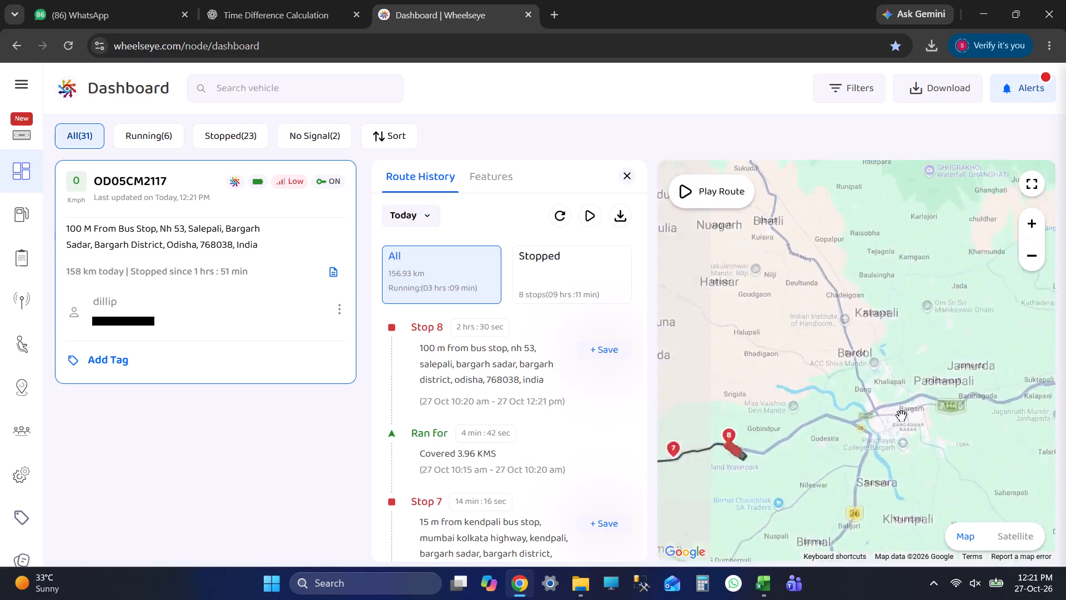
{"action": "scroll", "coordinate": [901, 416], "scroll_direction": "down", "scroll_amount": 5}
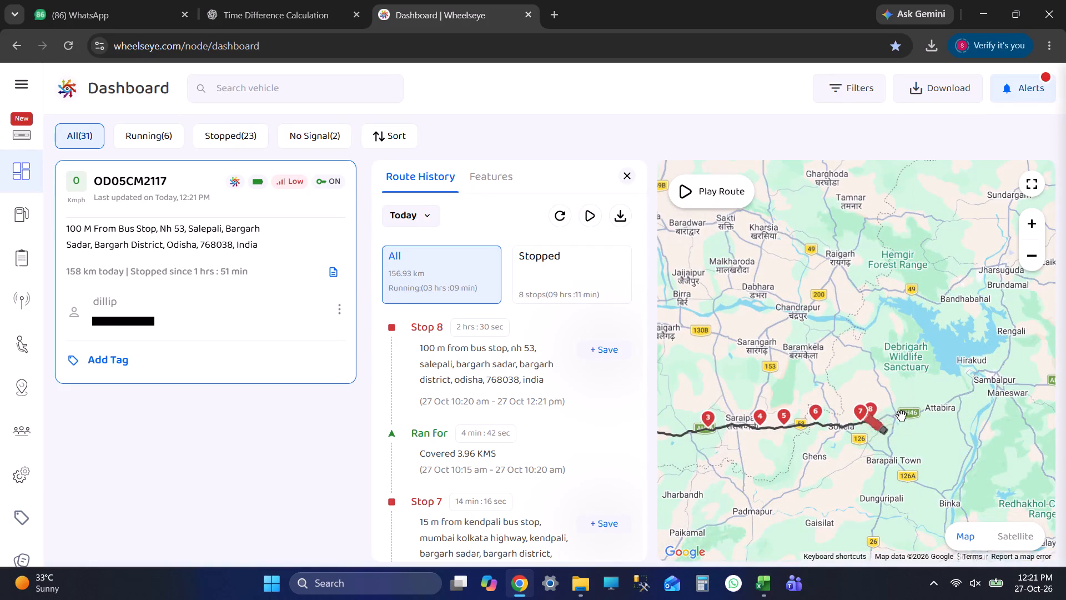
{"action": "scroll", "coordinate": [901, 416], "scroll_direction": "up", "scroll_amount": 4}
{"action": "left_click_drag", "start_coordinate": [871, 429], "coordinate": [952, 427]}
{"action": "scroll", "coordinate": [952, 427], "scroll_direction": "down", "scroll_amount": 3}
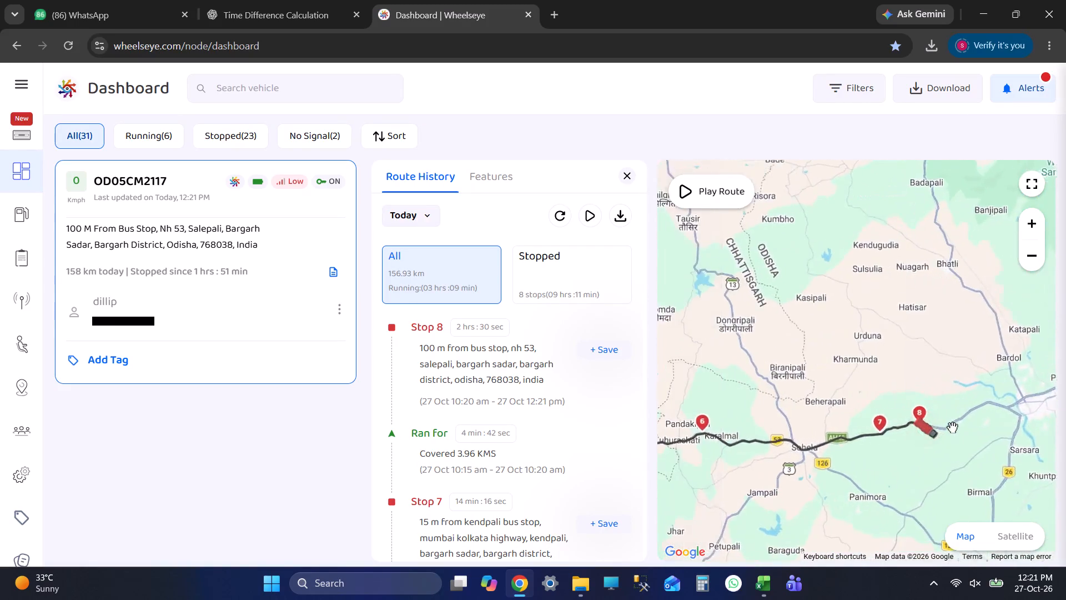
{"action": "left_click_drag", "start_coordinate": [983, 444], "coordinate": [941, 437]}
{"action": "left_click_drag", "start_coordinate": [923, 452], "coordinate": [882, 358]}
{"action": "scroll", "coordinate": [895, 358], "scroll_direction": "down", "scroll_amount": 2}
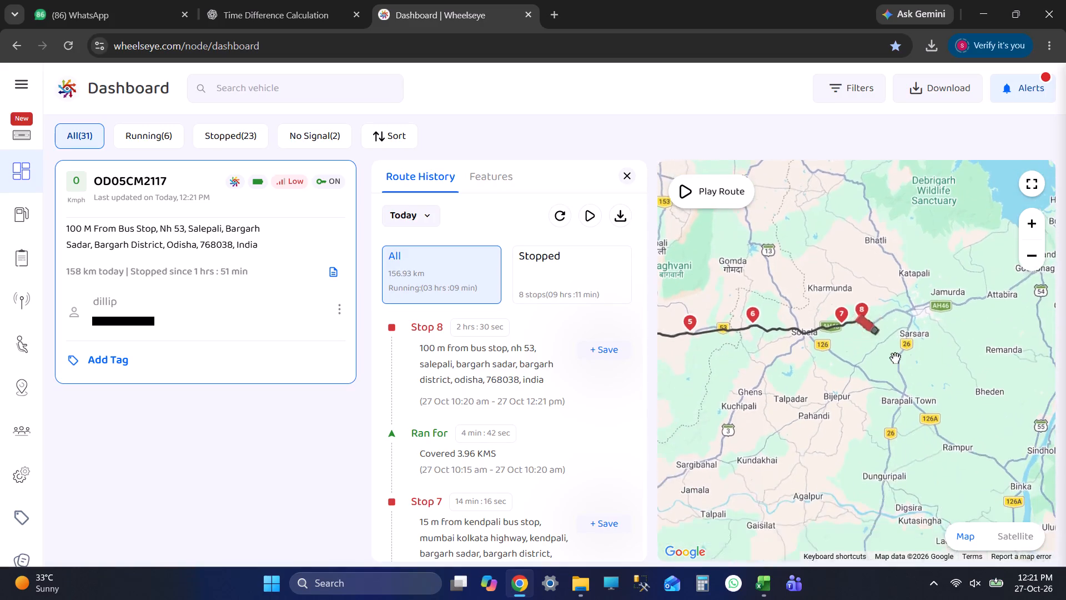
{"action": "scroll", "coordinate": [895, 358], "scroll_direction": "down", "scroll_amount": 1}
{"action": "left_click_drag", "start_coordinate": [920, 398], "coordinate": [902, 374]}
{"action": "scroll", "coordinate": [882, 336], "scroll_direction": "up", "scroll_amount": 4}
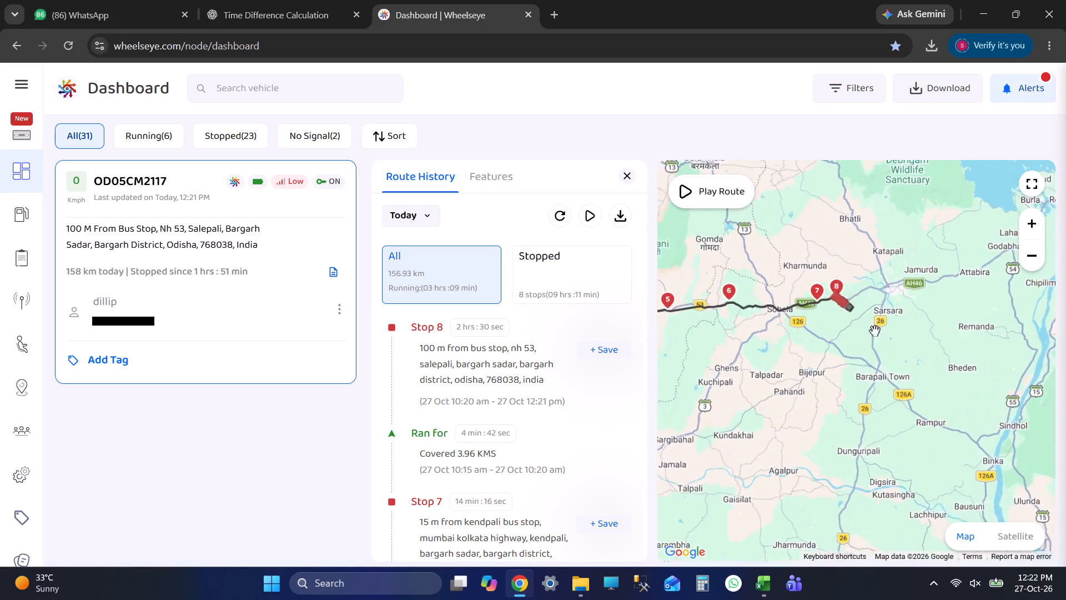
{"action": "scroll", "coordinate": [857, 302], "scroll_direction": "up", "scroll_amount": 3}
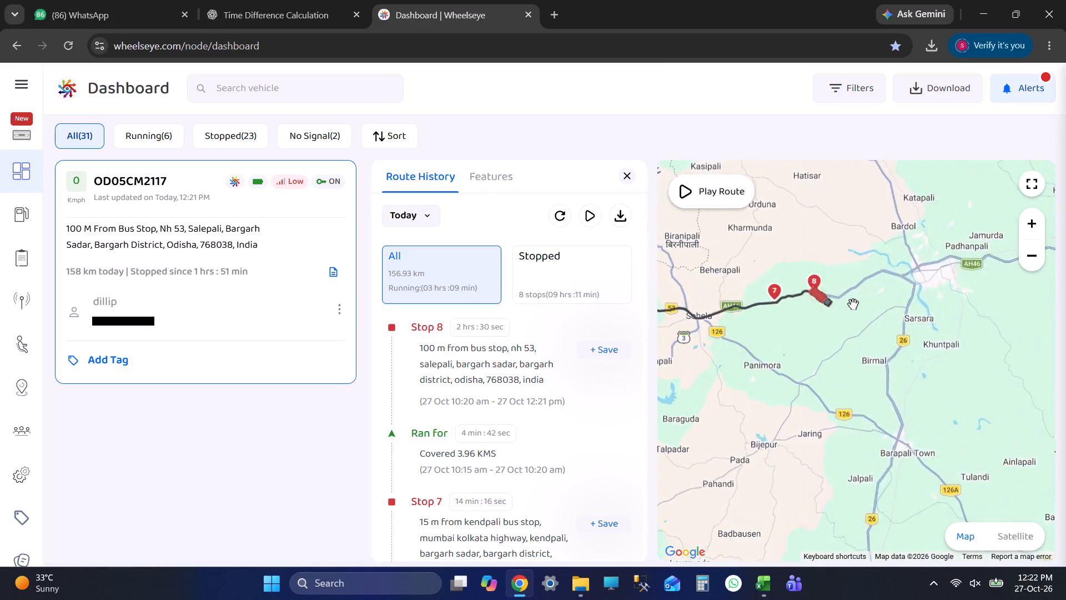
{"action": "left_click_drag", "start_coordinate": [859, 307], "coordinate": [908, 327]}
{"action": "left_click_drag", "start_coordinate": [966, 456], "coordinate": [951, 249]}
{"action": "scroll", "coordinate": [959, 284], "scroll_direction": "down", "scroll_amount": 3}
{"action": "left_click_drag", "start_coordinate": [956, 289], "coordinate": [933, 378]}
{"action": "scroll", "coordinate": [943, 370], "scroll_direction": "down", "scroll_amount": 1}
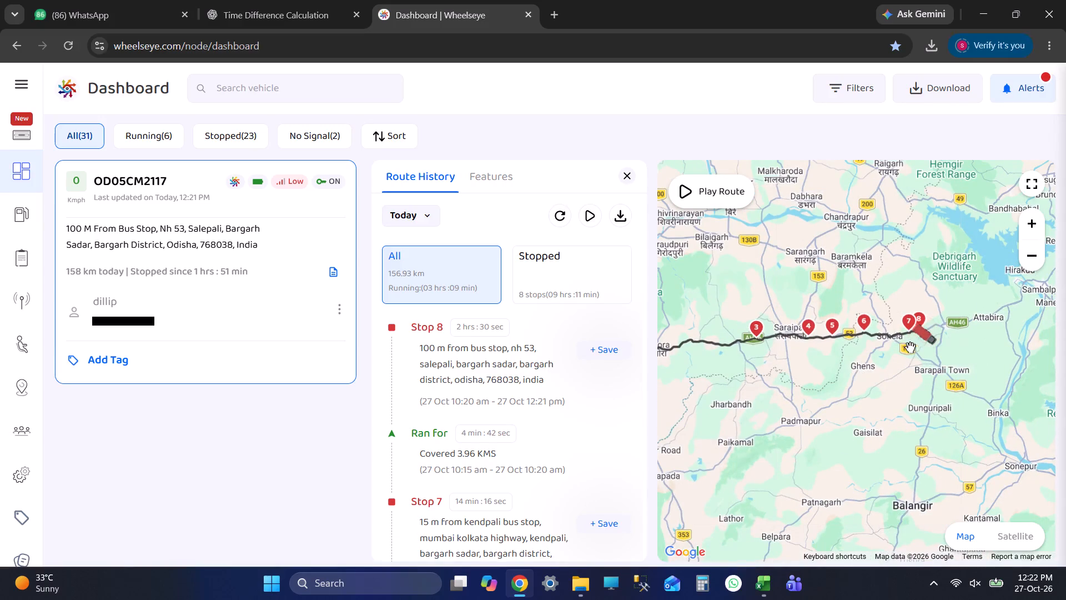
{"action": "scroll", "coordinate": [908, 345], "scroll_direction": "up", "scroll_amount": 2}
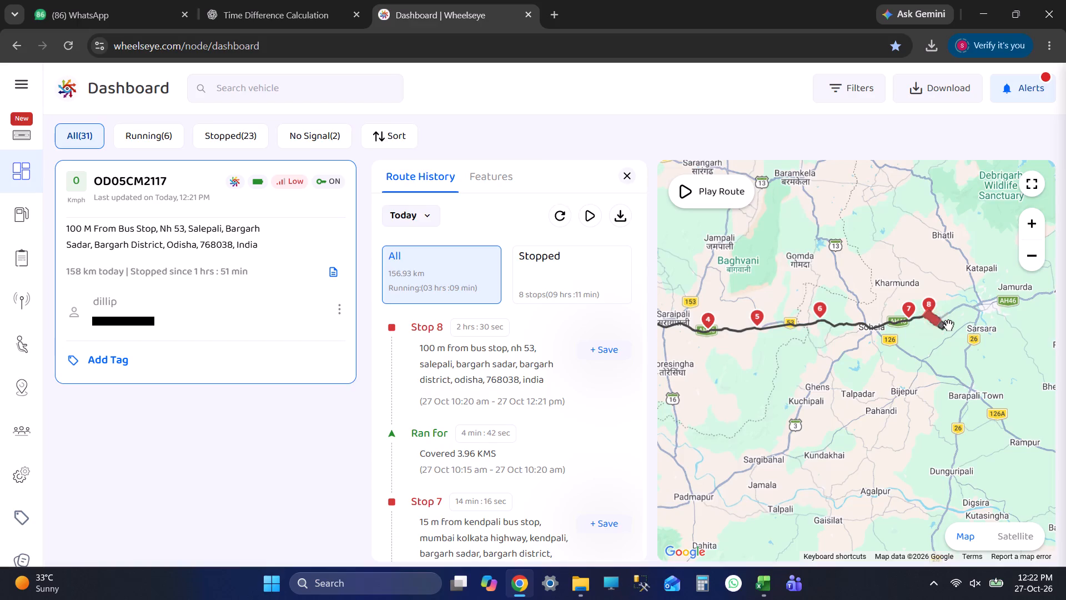
{"action": "left_click_drag", "start_coordinate": [996, 322], "coordinate": [977, 334]}
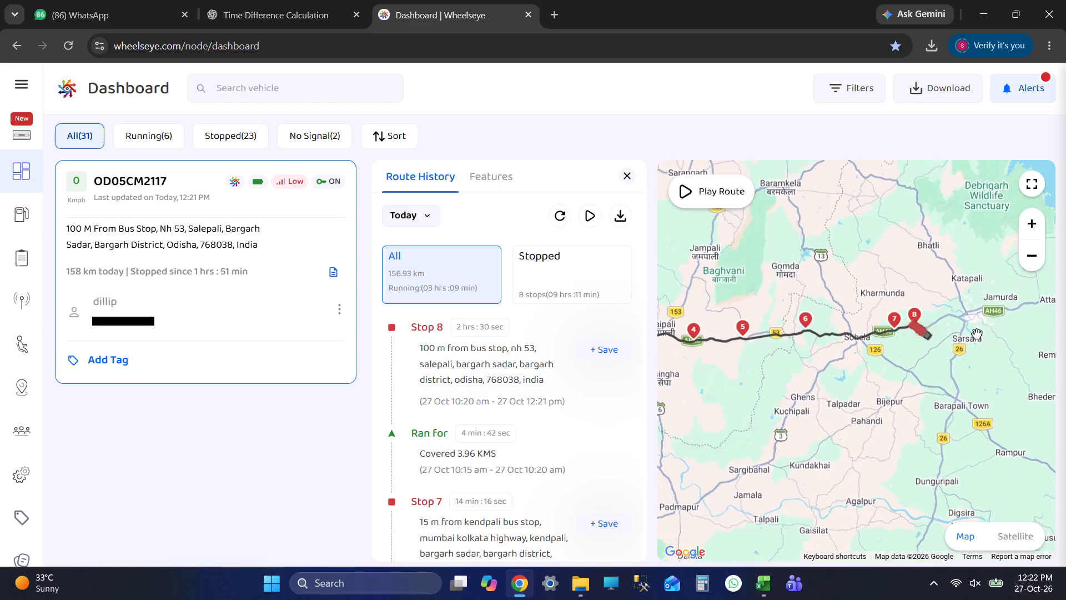
{"action": "left_click_drag", "start_coordinate": [963, 334], "coordinate": [908, 353]}
{"action": "scroll", "coordinate": [913, 353], "scroll_direction": "up", "scroll_amount": 3}
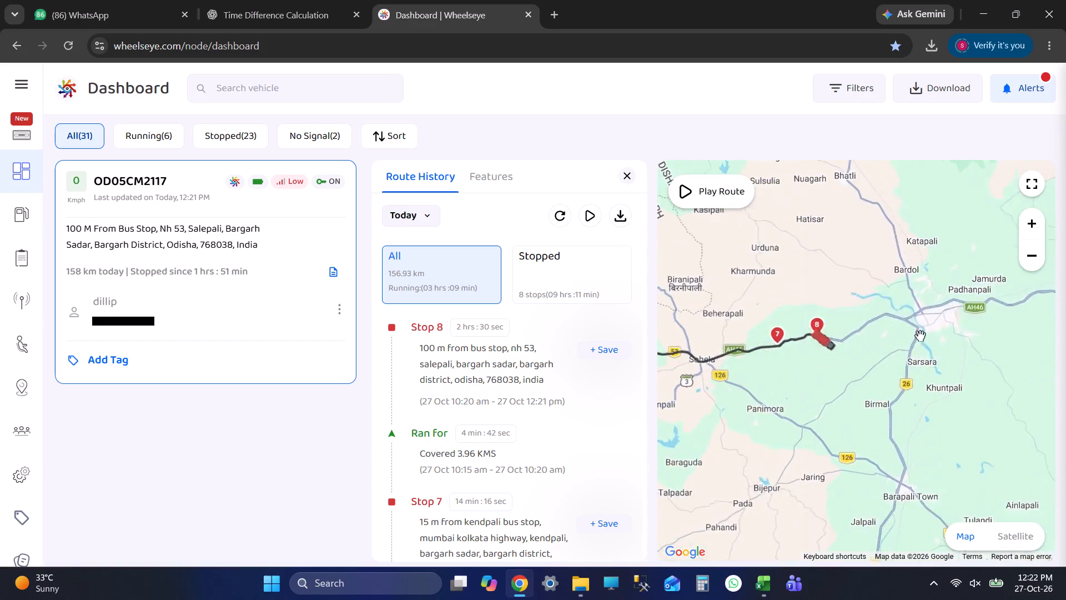
{"action": "left_click_drag", "start_coordinate": [920, 336], "coordinate": [879, 379]}
{"action": "scroll", "coordinate": [888, 367], "scroll_direction": "up", "scroll_amount": 2}
{"action": "scroll", "coordinate": [888, 367], "scroll_direction": "down", "scroll_amount": 3}
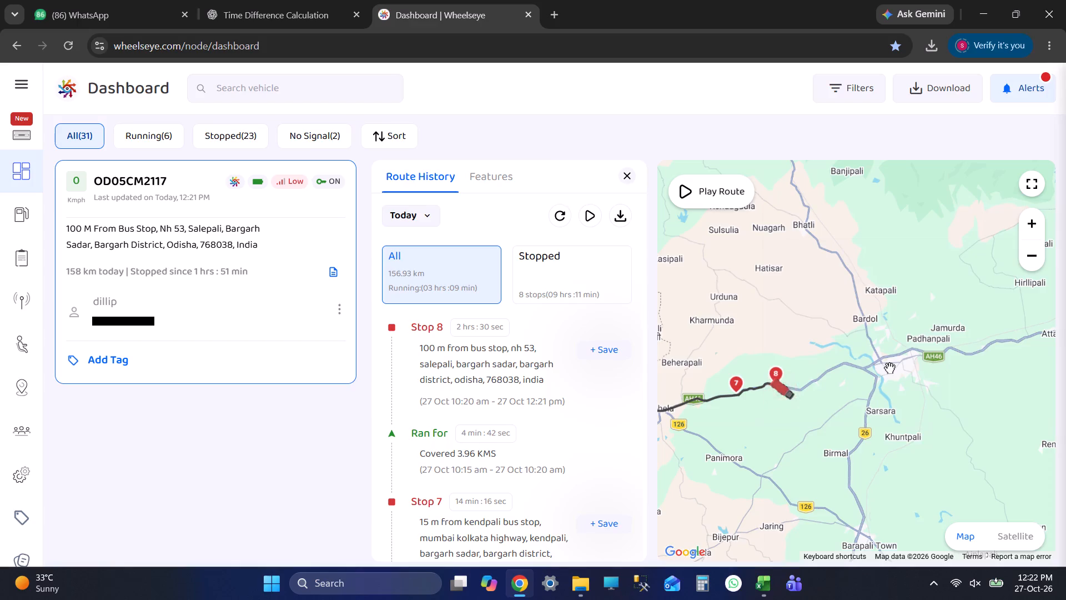
{"action": "scroll", "coordinate": [818, 371], "scroll_direction": "up", "scroll_amount": 1}
{"action": "scroll", "coordinate": [818, 371], "scroll_direction": "down", "scroll_amount": 1}
{"action": "scroll", "coordinate": [818, 371], "scroll_direction": "up", "scroll_amount": 2}
{"action": "scroll", "coordinate": [818, 371], "scroll_direction": "down", "scroll_amount": 9}
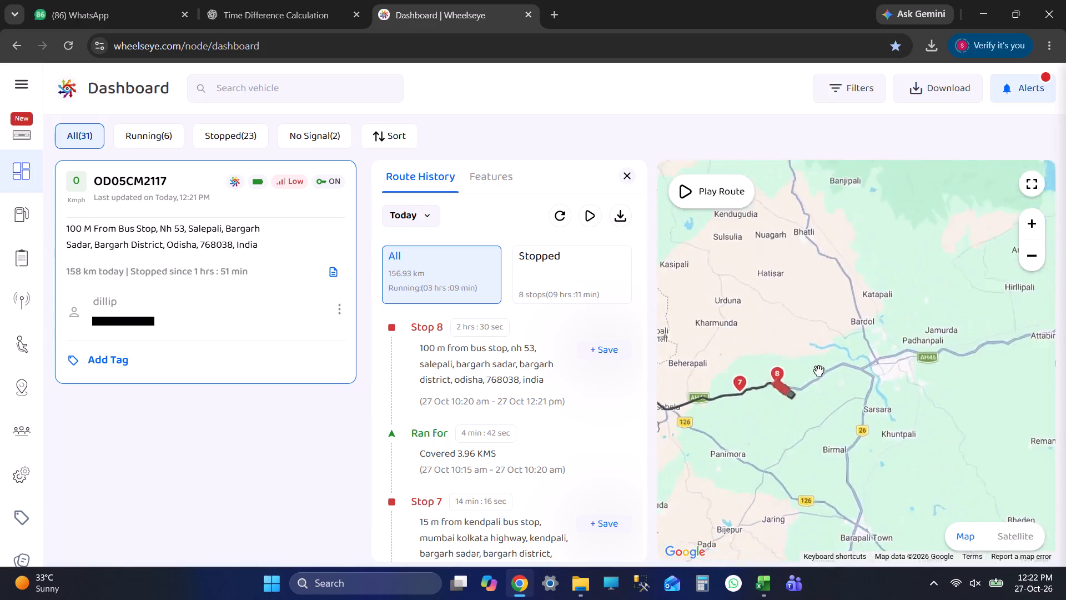
{"action": "left_click_drag", "start_coordinate": [821, 374], "coordinate": [864, 385]}
{"action": "scroll", "coordinate": [864, 385], "scroll_direction": "up", "scroll_amount": 2}
{"action": "left_click_drag", "start_coordinate": [861, 392], "coordinate": [889, 276]}
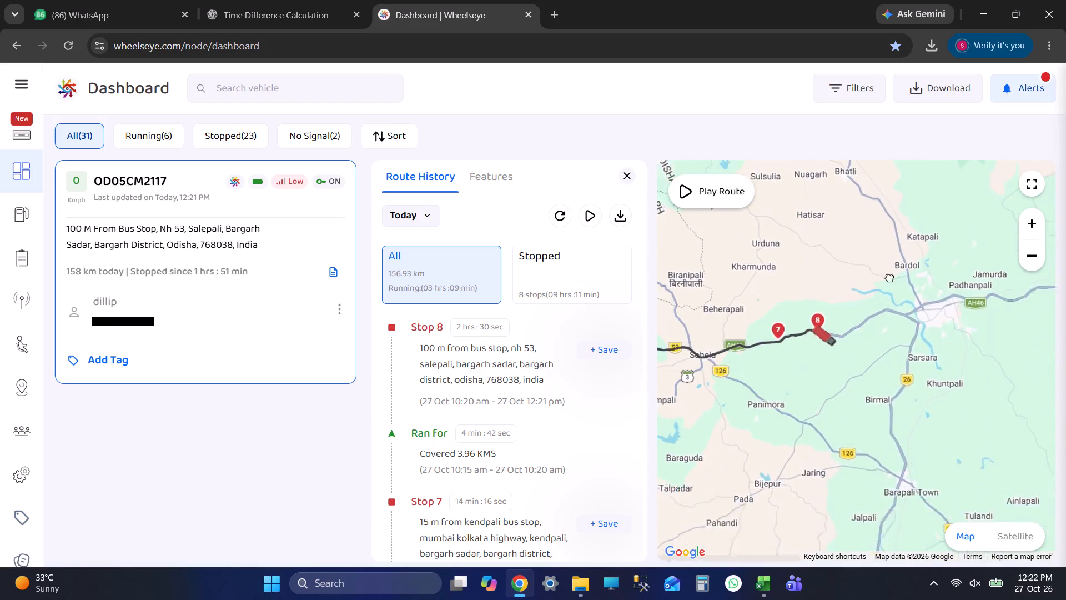
{"action": "left_click_drag", "start_coordinate": [889, 276], "coordinate": [889, 273]}
{"action": "scroll", "coordinate": [890, 301], "scroll_direction": "down", "scroll_amount": 1}
{"action": "scroll", "coordinate": [924, 355], "scroll_direction": "down", "scroll_amount": 3}
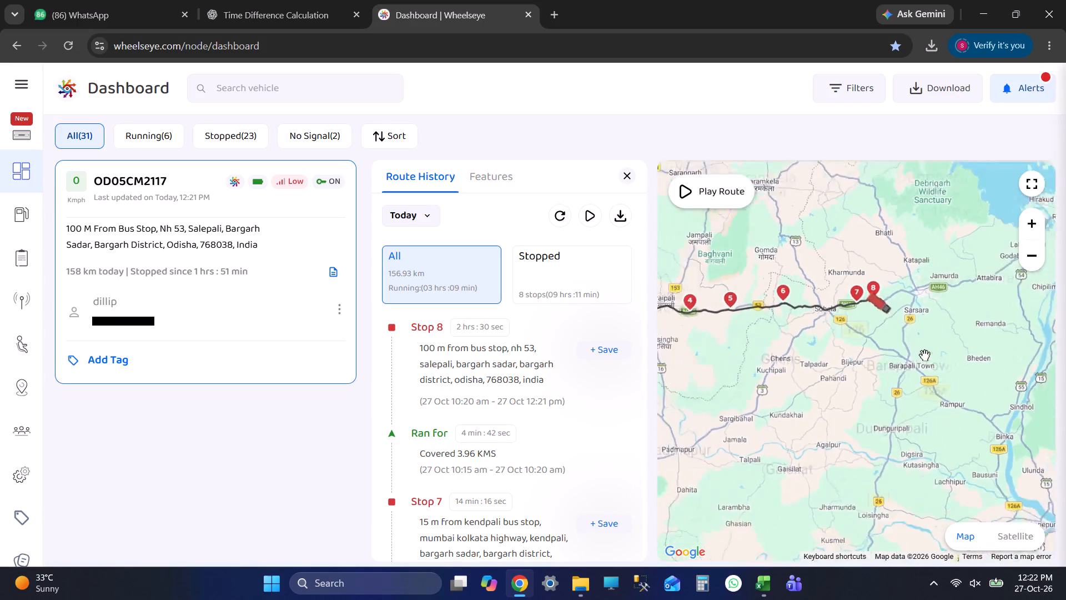
{"action": "scroll", "coordinate": [919, 327], "scroll_direction": "up", "scroll_amount": 7}
{"action": "left_click_drag", "start_coordinate": [882, 309], "coordinate": [924, 337]}
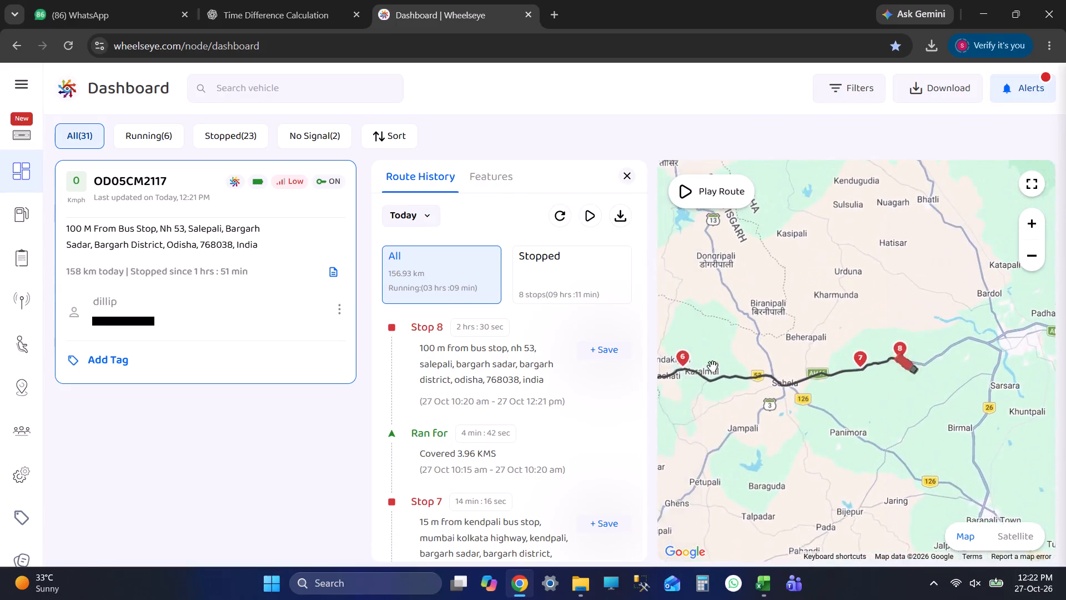
{"action": "left_click", "coordinate": [542, 344]}
{"action": "scroll", "coordinate": [878, 366], "scroll_direction": "up", "scroll_amount": 3}
{"action": "scroll", "coordinate": [878, 366], "scroll_direction": "down", "scroll_amount": 1}
{"action": "scroll", "coordinate": [878, 366], "scroll_direction": "up", "scroll_amount": 1}
{"action": "scroll", "coordinate": [878, 366], "scroll_direction": "down", "scroll_amount": 7}
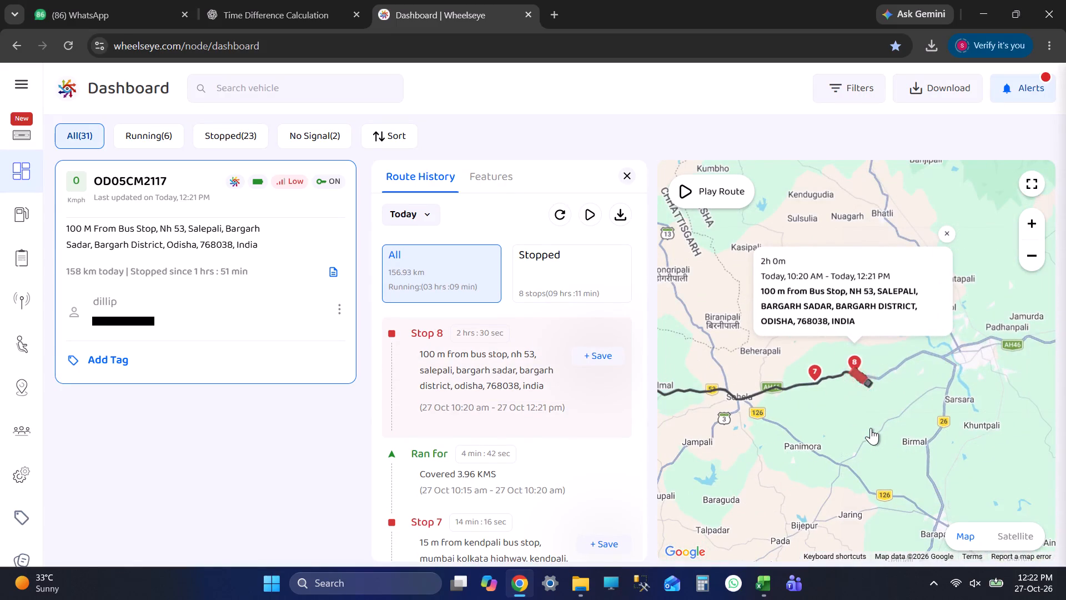
{"action": "scroll", "coordinate": [892, 414], "scroll_direction": "down", "scroll_amount": 6}
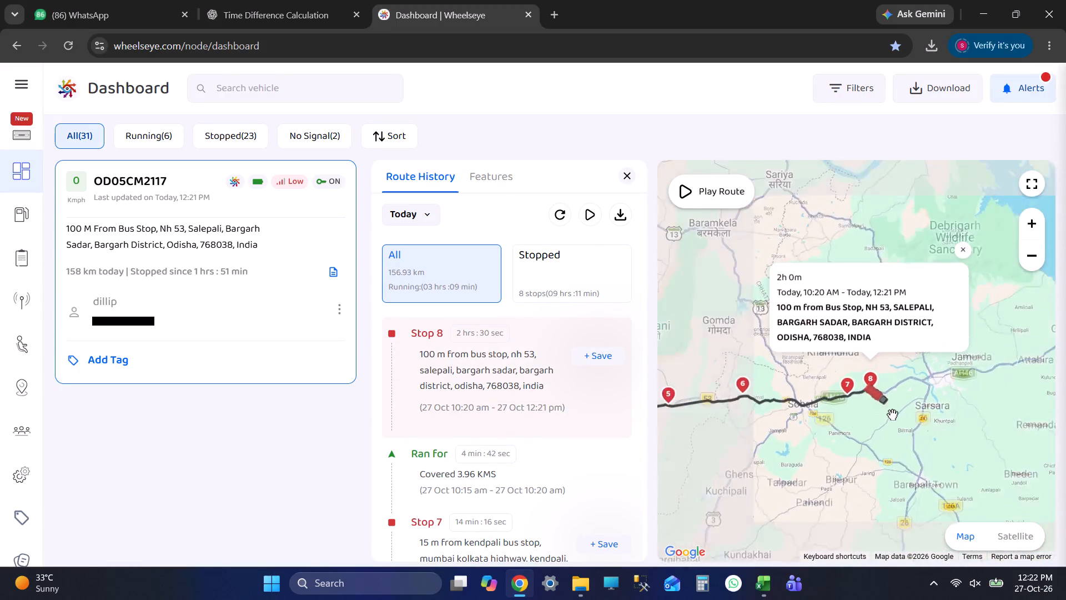
{"action": "scroll", "coordinate": [892, 414], "scroll_direction": "down", "scroll_amount": 6}
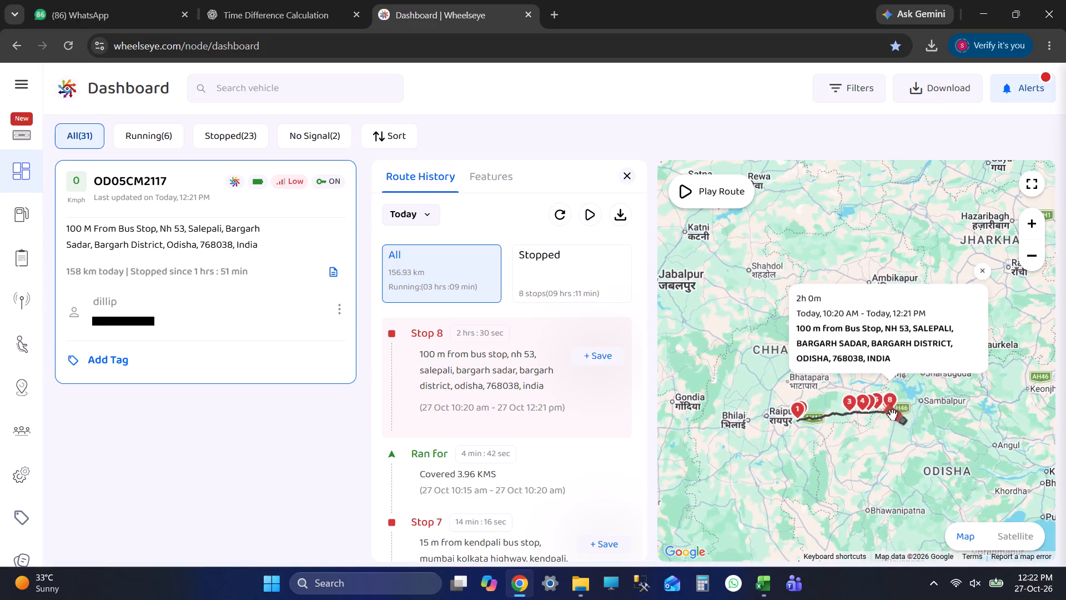
{"action": "scroll", "coordinate": [906, 418], "scroll_direction": "up", "scroll_amount": 4}
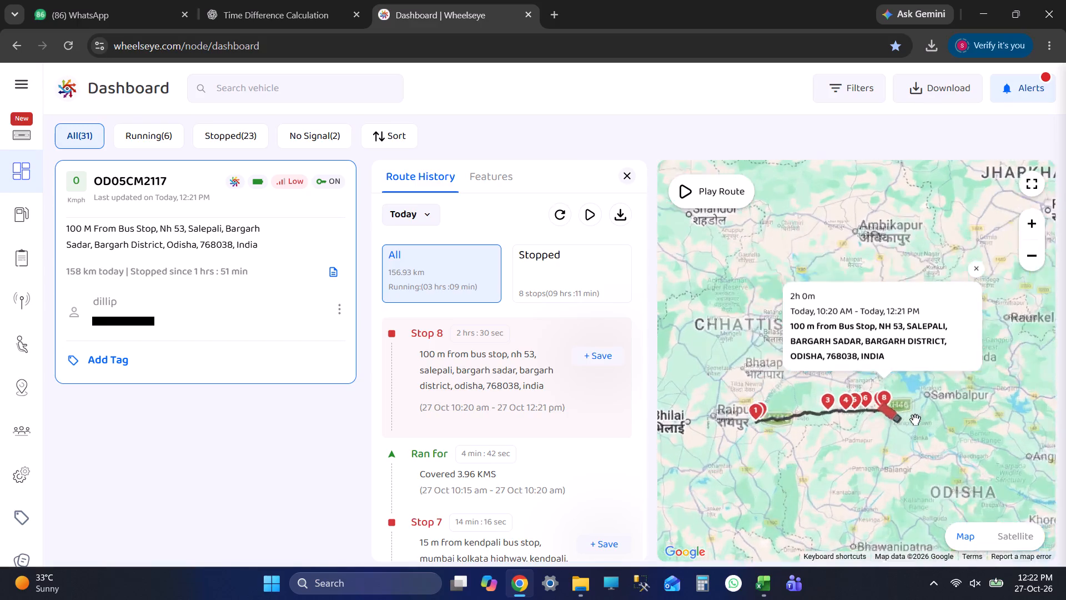
{"action": "scroll", "coordinate": [915, 419], "scroll_direction": "up", "scroll_amount": 18}
{"action": "left_click_drag", "start_coordinate": [878, 361], "coordinate": [848, 404]}
{"action": "scroll", "coordinate": [848, 404], "scroll_direction": "up", "scroll_amount": 9}
{"action": "scroll", "coordinate": [804, 414], "scroll_direction": "up", "scroll_amount": 4}
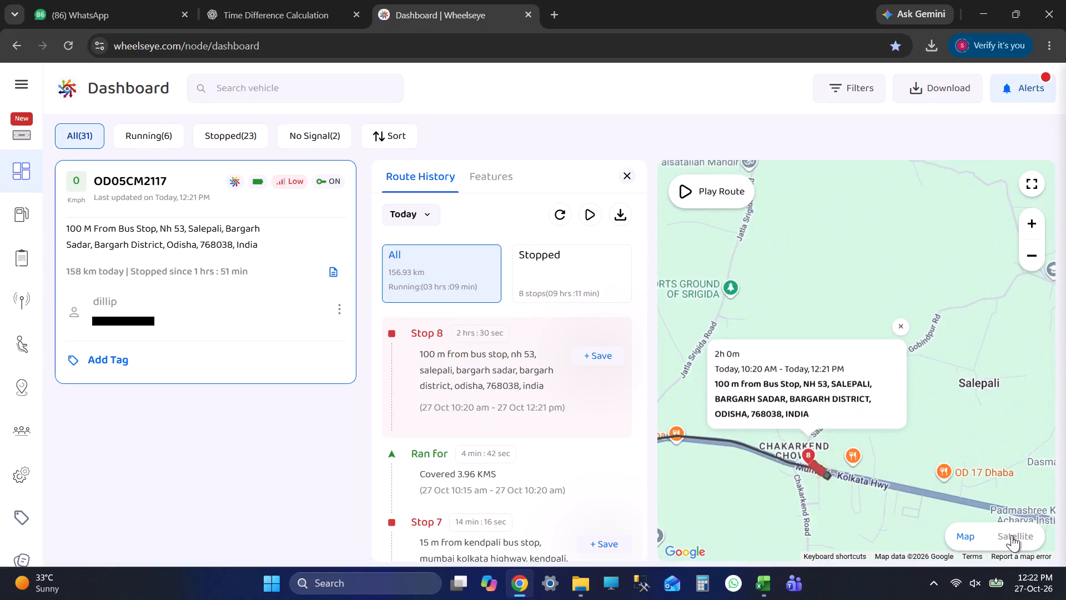
{"action": "left_click", "coordinate": [1012, 535]}
{"action": "scroll", "coordinate": [780, 470], "scroll_direction": "up", "scroll_amount": 7}
{"action": "scroll", "coordinate": [843, 467], "scroll_direction": "up", "scroll_amount": 1}
{"action": "scroll", "coordinate": [843, 467], "scroll_direction": "down", "scroll_amount": 1}
{"action": "scroll", "coordinate": [843, 467], "scroll_direction": "up", "scroll_amount": 2}
{"action": "left_click_drag", "start_coordinate": [827, 474], "coordinate": [888, 493]}
{"action": "left_click", "coordinate": [954, 352]}
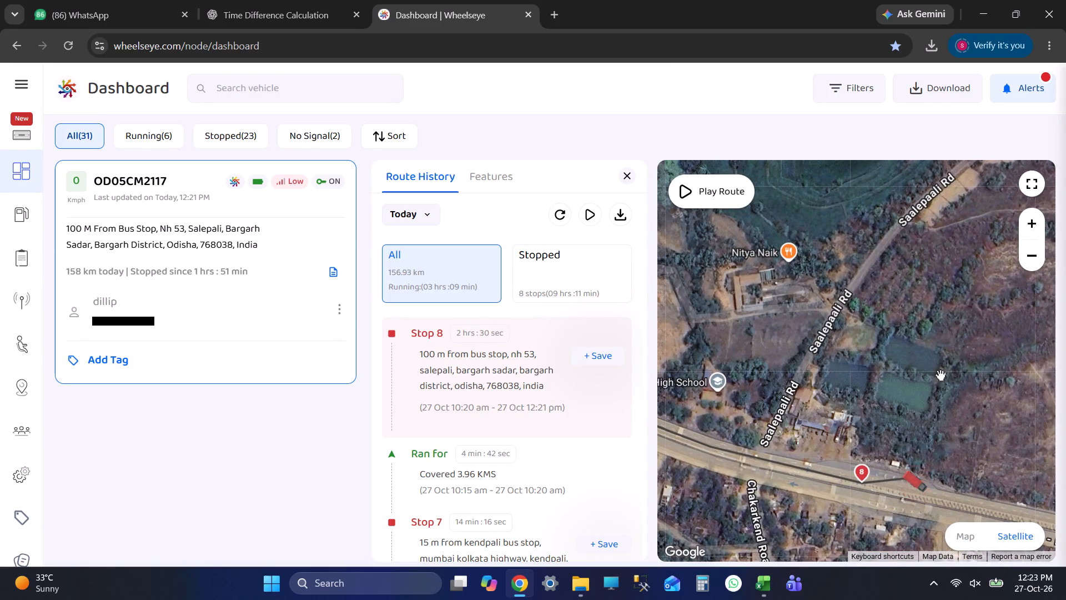
{"action": "scroll", "coordinate": [908, 421], "scroll_direction": "down", "scroll_amount": 11}
{"action": "left_click_drag", "start_coordinate": [930, 464], "coordinate": [864, 441]}
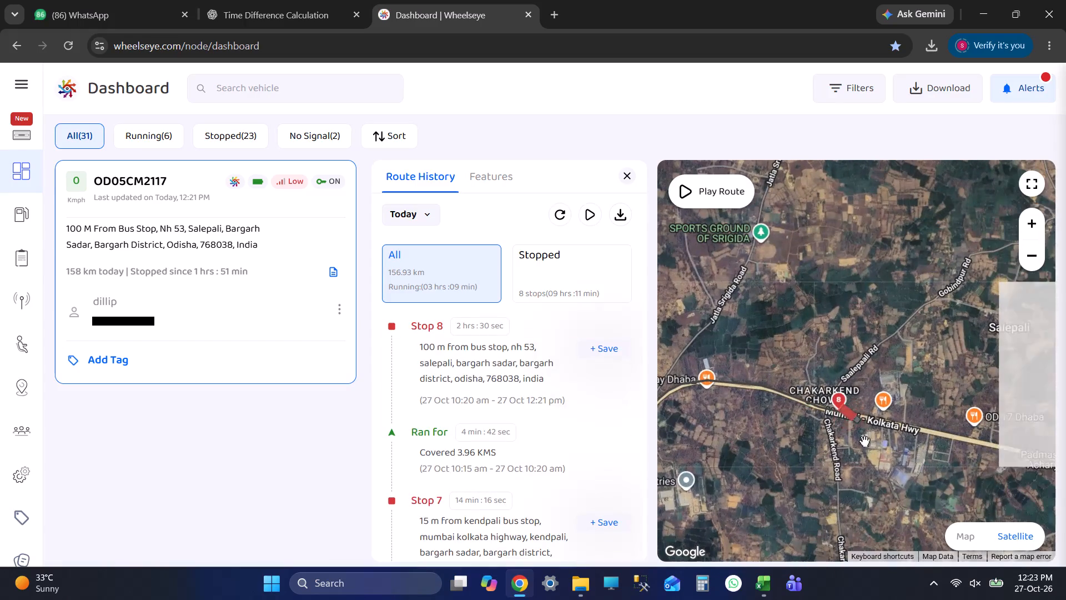
Open Stop 8's details again and examine its position relative to the earlier stops and surrounding towns on the satellite map.
{"action": "left_click", "coordinate": [490, 324]}
{"action": "scroll", "coordinate": [822, 386], "scroll_direction": "down", "scroll_amount": 3}
{"action": "scroll", "coordinate": [822, 394], "scroll_direction": "up", "scroll_amount": 1}
{"action": "scroll", "coordinate": [822, 394], "scroll_direction": "down", "scroll_amount": 4}
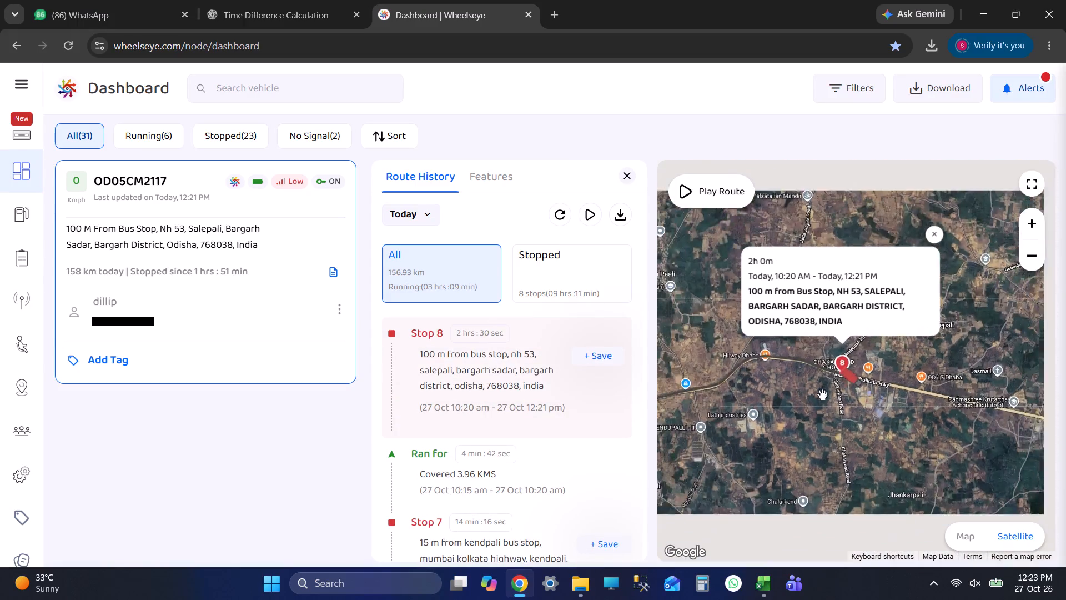
{"action": "scroll", "coordinate": [822, 394], "scroll_direction": "down", "scroll_amount": 1}
{"action": "scroll", "coordinate": [822, 394], "scroll_direction": "up", "scroll_amount": 1}
{"action": "scroll", "coordinate": [822, 394], "scroll_direction": "down", "scroll_amount": 3}
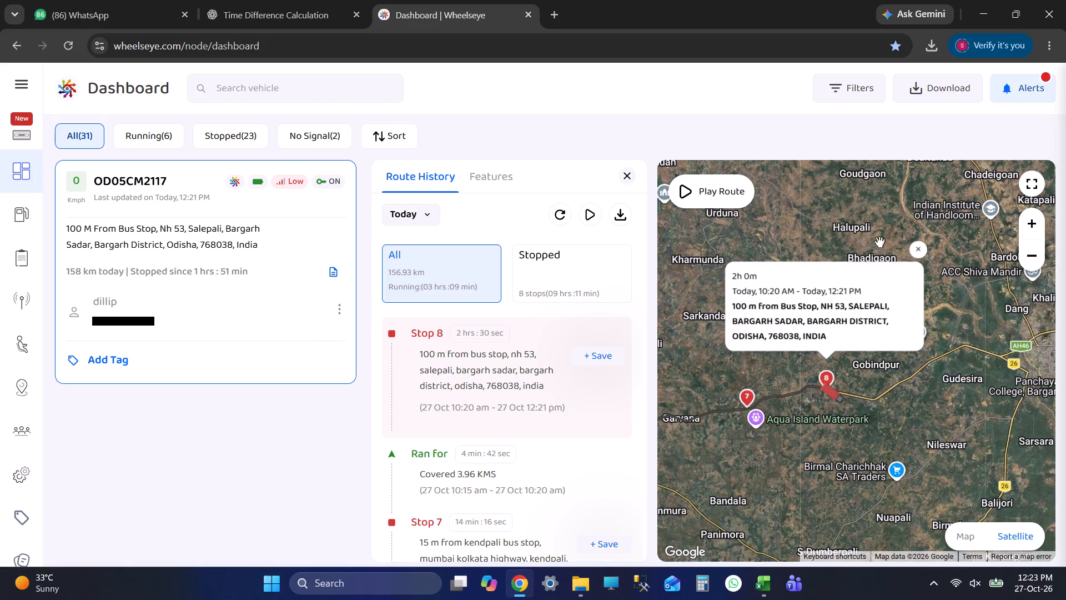
{"action": "scroll", "coordinate": [833, 397], "scroll_direction": "down", "scroll_amount": 10}
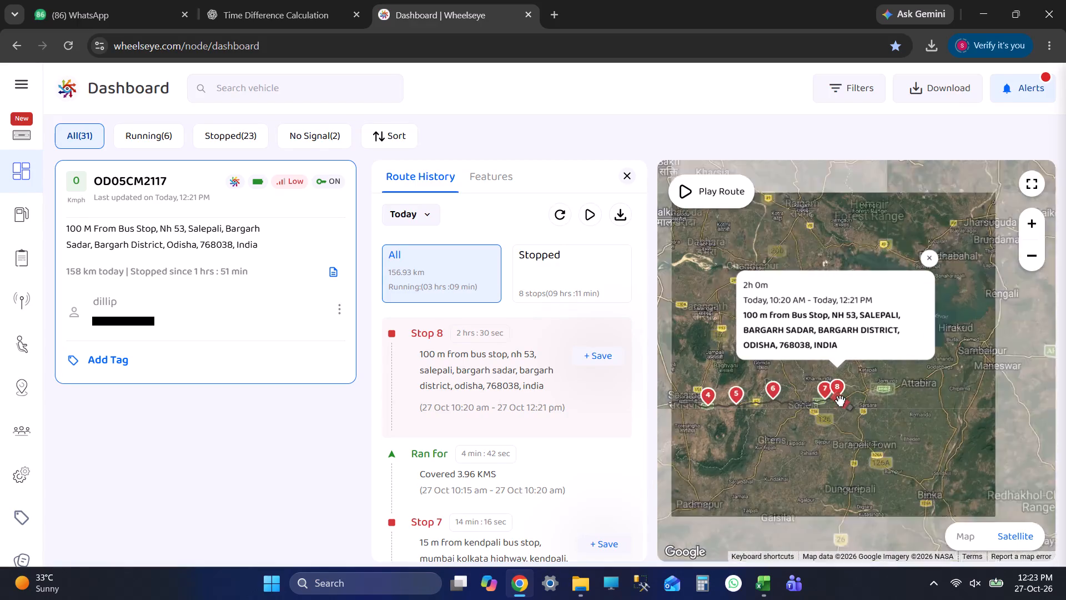
{"action": "left_click_drag", "start_coordinate": [847, 432], "coordinate": [826, 346]}
{"action": "scroll", "coordinate": [826, 346], "scroll_direction": "down", "scroll_amount": 2}
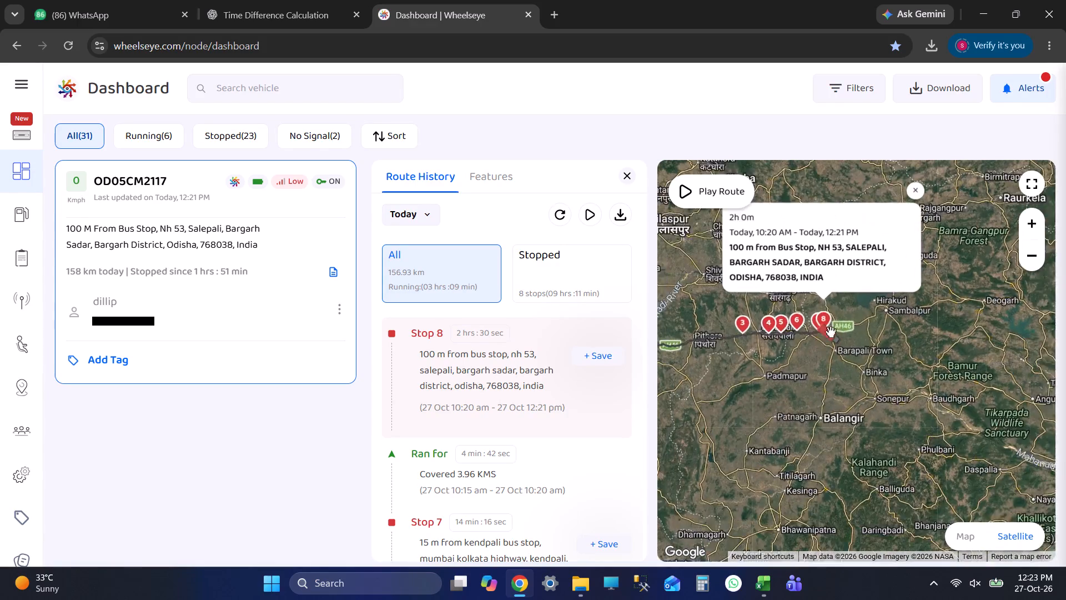
{"action": "scroll", "coordinate": [833, 321], "scroll_direction": "up", "scroll_amount": 11}
{"action": "scroll", "coordinate": [833, 379], "scroll_direction": "down", "scroll_amount": 1}
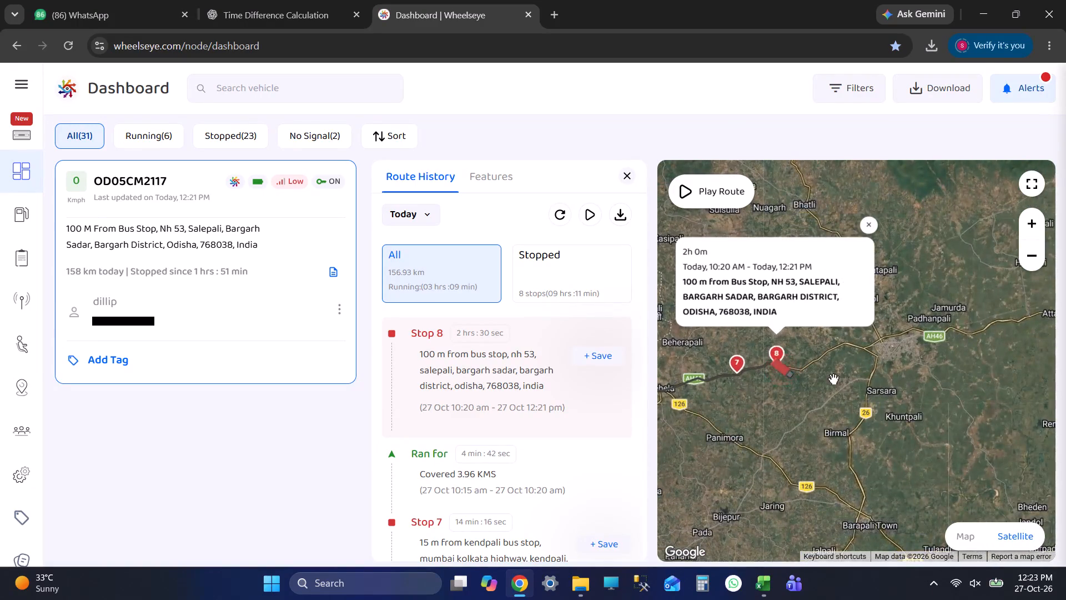
{"action": "scroll", "coordinate": [833, 379], "scroll_direction": "down", "scroll_amount": 2}
{"action": "scroll", "coordinate": [827, 347], "scroll_direction": "up", "scroll_amount": 2}
{"action": "left_click", "coordinate": [548, 358]}
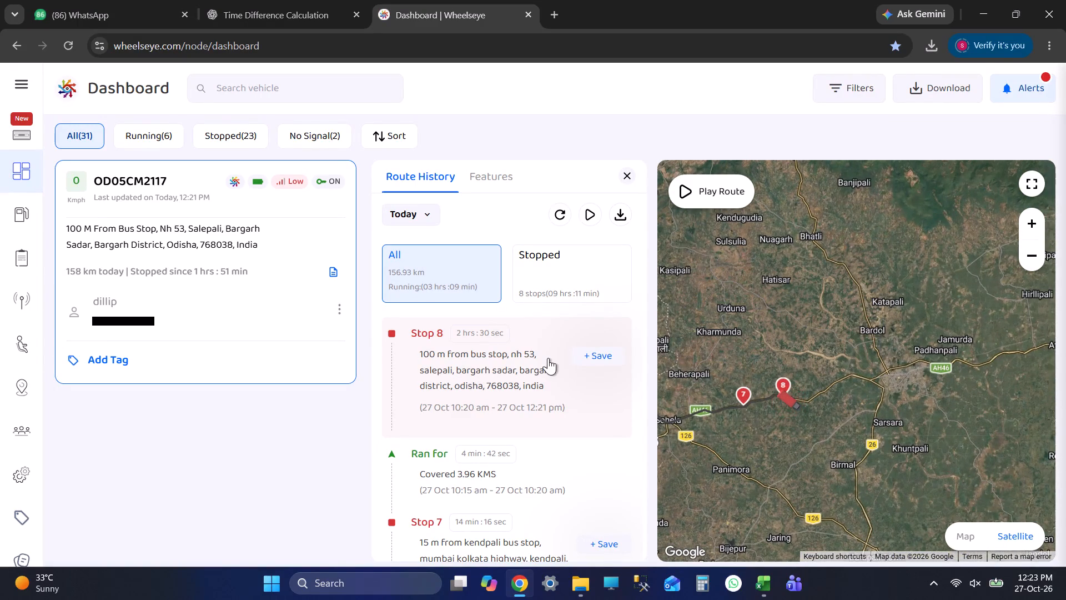
{"action": "scroll", "coordinate": [824, 401], "scroll_direction": "down", "scroll_amount": 3}
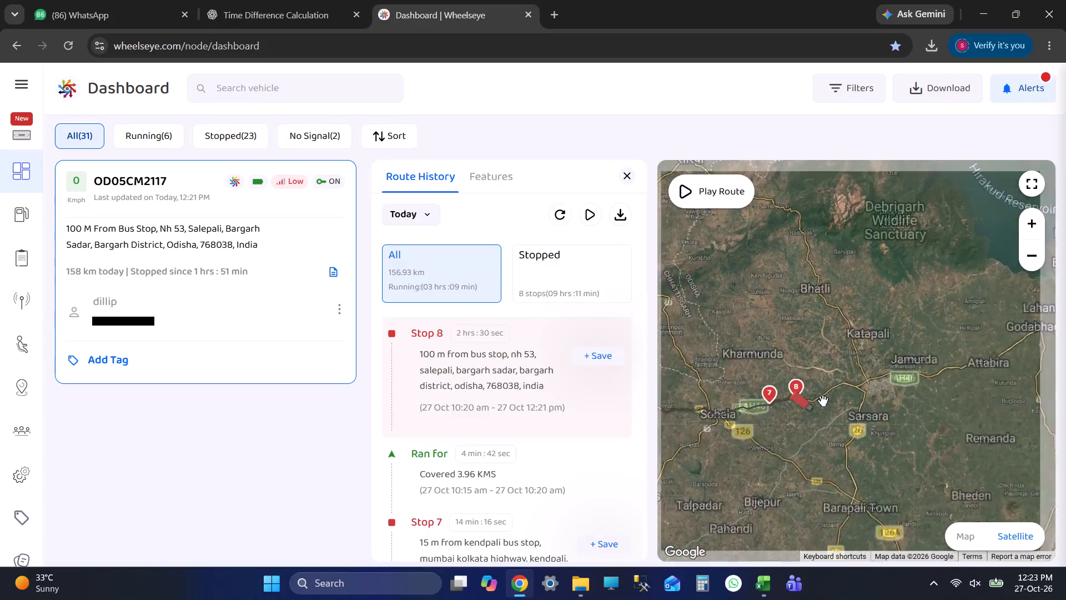
{"action": "left_click_drag", "start_coordinate": [821, 404], "coordinate": [862, 350]}
{"action": "scroll", "coordinate": [862, 350], "scroll_direction": "down", "scroll_amount": 2}
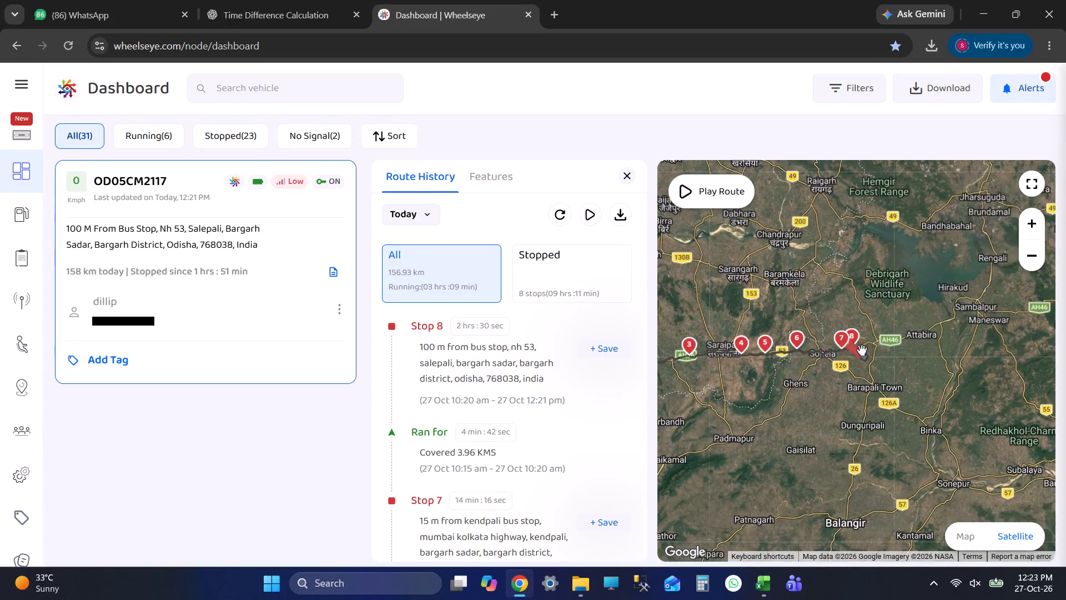
{"action": "scroll", "coordinate": [860, 351], "scroll_direction": "down", "scroll_amount": 3}
{"action": "scroll", "coordinate": [860, 360], "scroll_direction": "up", "scroll_amount": 6}
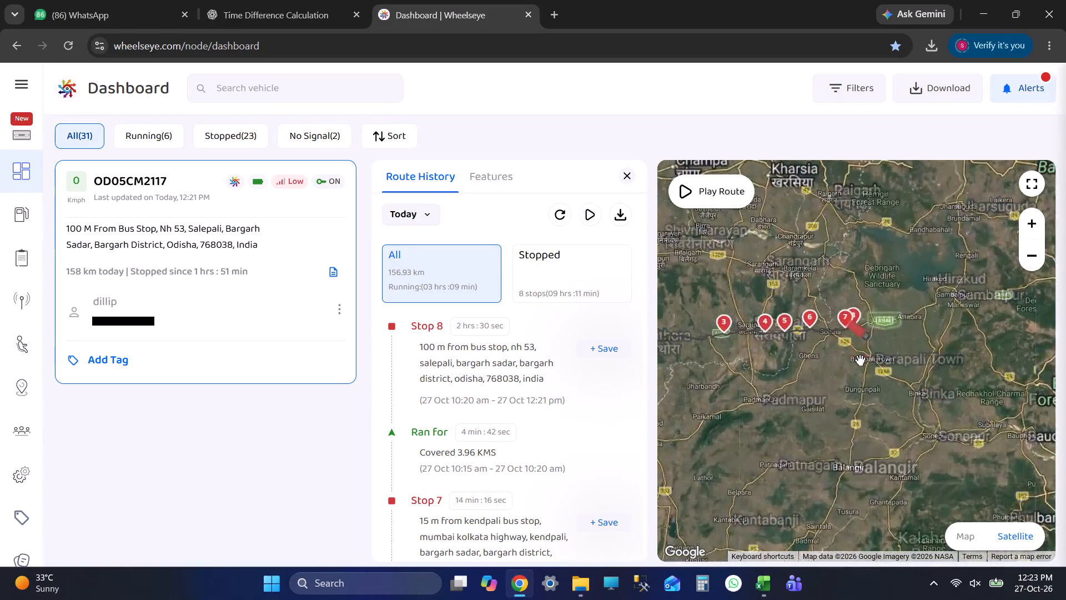
{"action": "scroll", "coordinate": [858, 337], "scroll_direction": "up", "scroll_amount": 3}
{"action": "left_click_drag", "start_coordinate": [855, 326], "coordinate": [853, 366]}
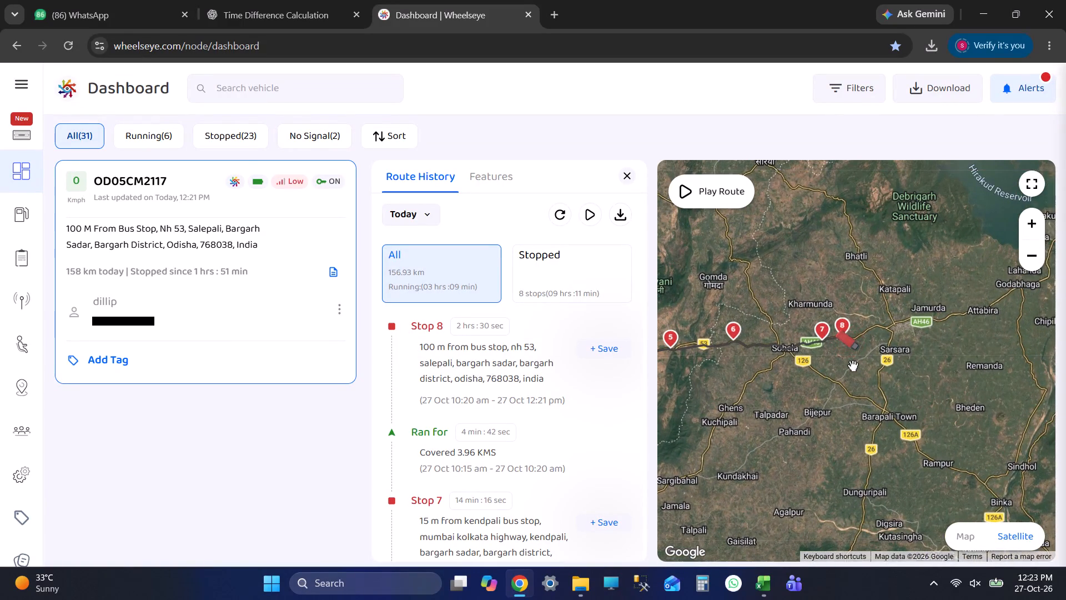
{"action": "scroll", "coordinate": [898, 336], "scroll_direction": "down", "scroll_amount": 1}
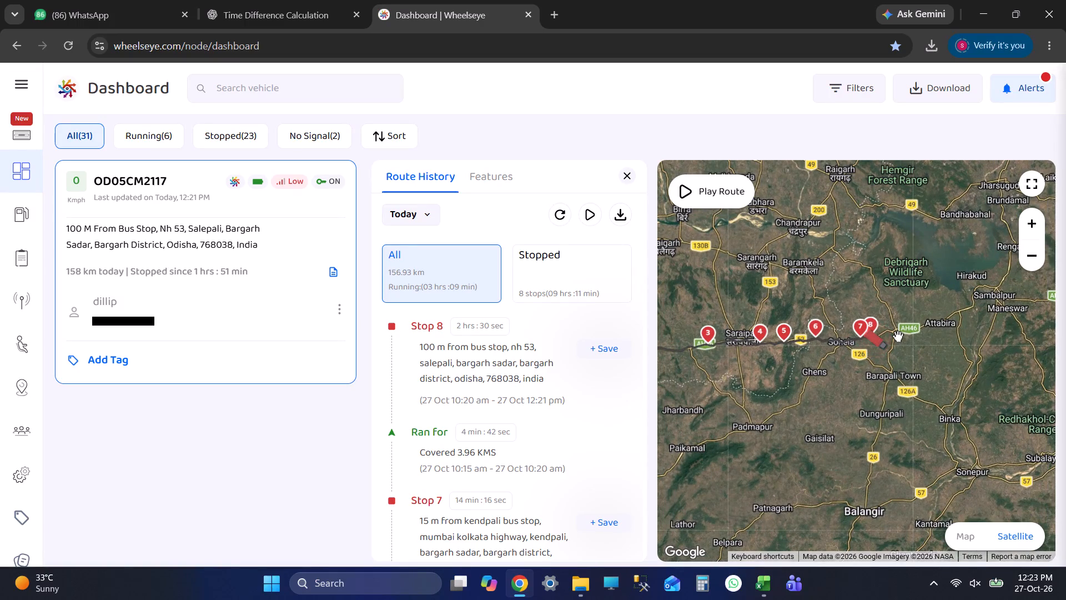
Show Stop 8's details again and examine its location from the wider route down to the surroundings of Chakarkend Chowk.
{"action": "left_click", "coordinate": [519, 358]}
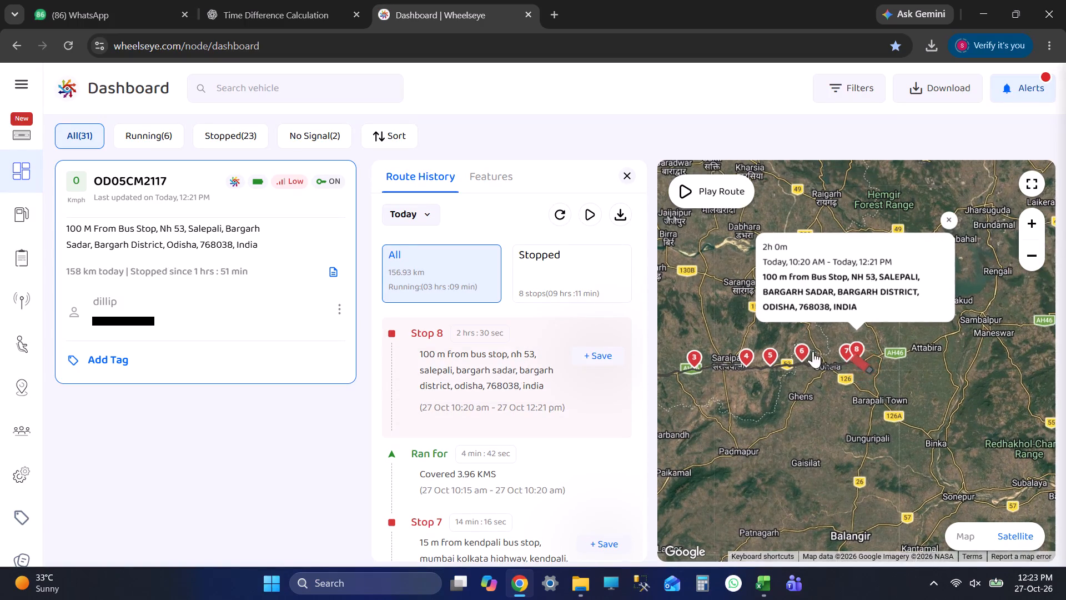
{"action": "scroll", "coordinate": [837, 346], "scroll_direction": "up", "scroll_amount": 3}
{"action": "scroll", "coordinate": [897, 364], "scroll_direction": "up", "scroll_amount": 5}
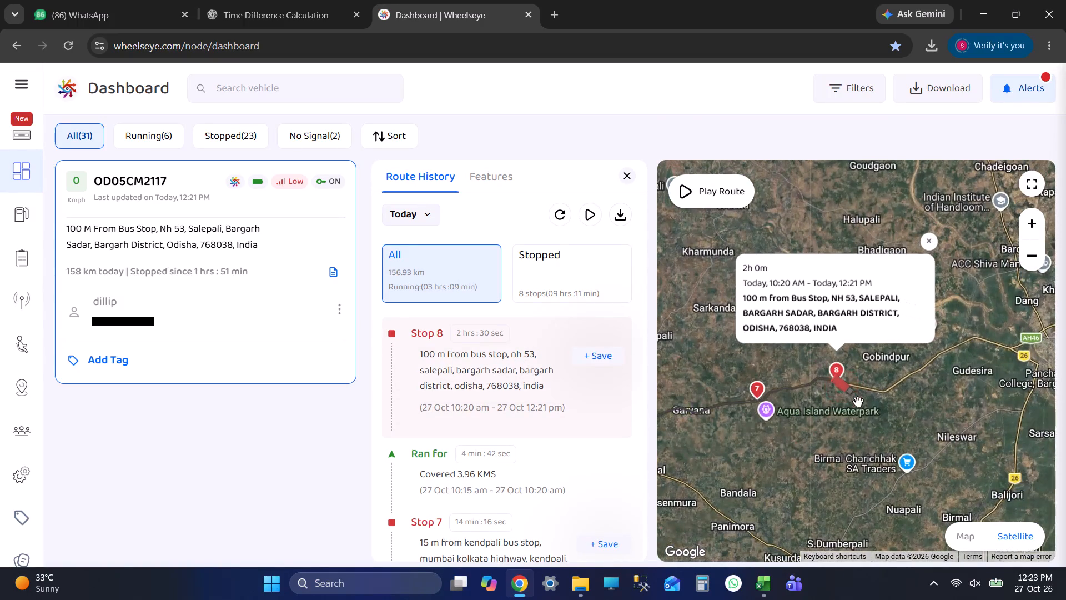
{"action": "scroll", "coordinate": [872, 359], "scroll_direction": "up", "scroll_amount": 3}
{"action": "left_click_drag", "start_coordinate": [856, 408], "coordinate": [917, 394]}
{"action": "scroll", "coordinate": [877, 392], "scroll_direction": "up", "scroll_amount": 3}
{"action": "left_click_drag", "start_coordinate": [864, 401], "coordinate": [892, 402]}
{"action": "scroll", "coordinate": [869, 398], "scroll_direction": "up", "scroll_amount": 3}
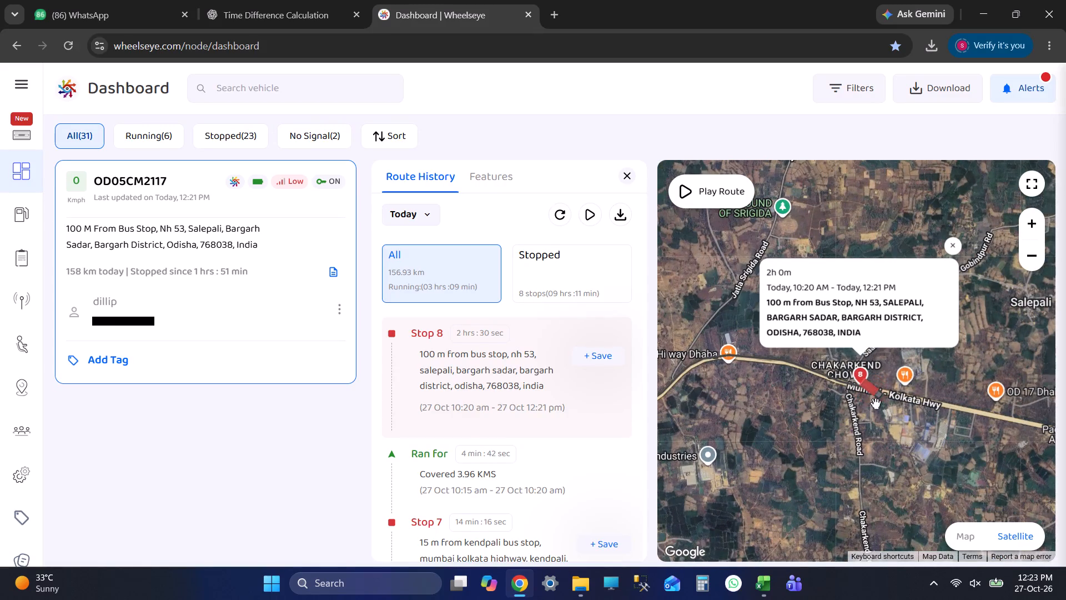
{"action": "scroll", "coordinate": [884, 376], "scroll_direction": "down", "scroll_amount": 7}
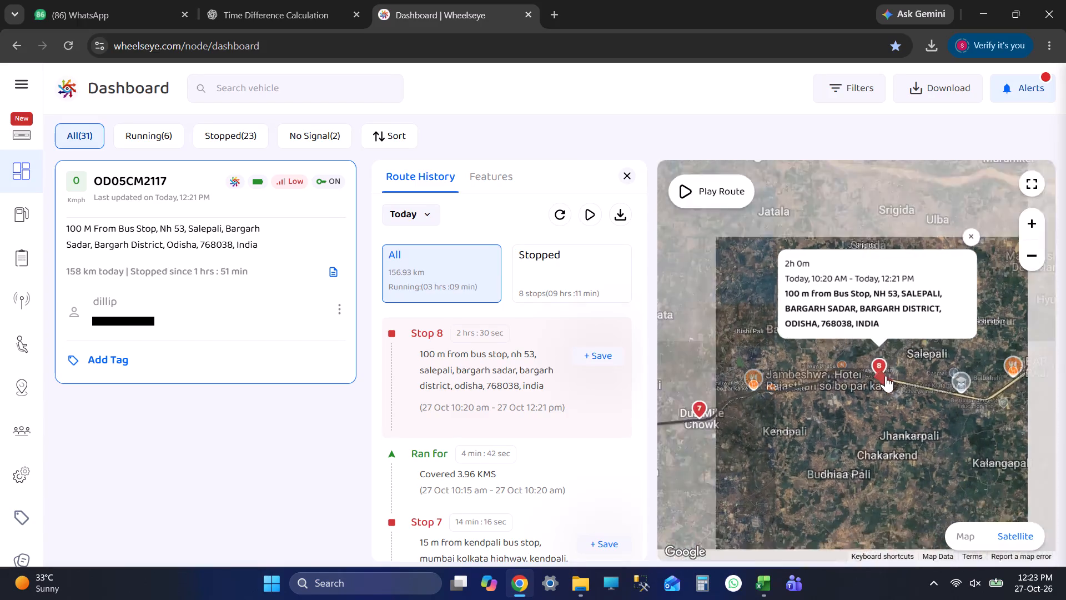
{"action": "left_click_drag", "start_coordinate": [871, 419], "coordinate": [832, 408]}
{"action": "scroll", "coordinate": [832, 408], "scroll_direction": "down", "scroll_amount": 11}
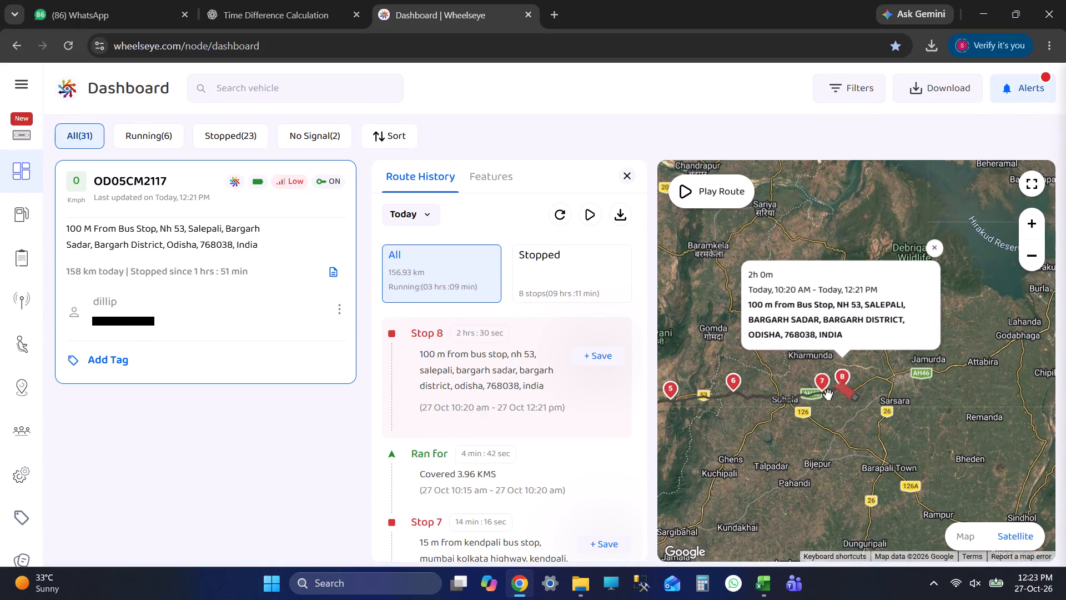
Hide Stop 8's details and examine the lorry's exact position on the Mumbai - Kolkata Hwy.
{"action": "left_click", "coordinate": [464, 338]}
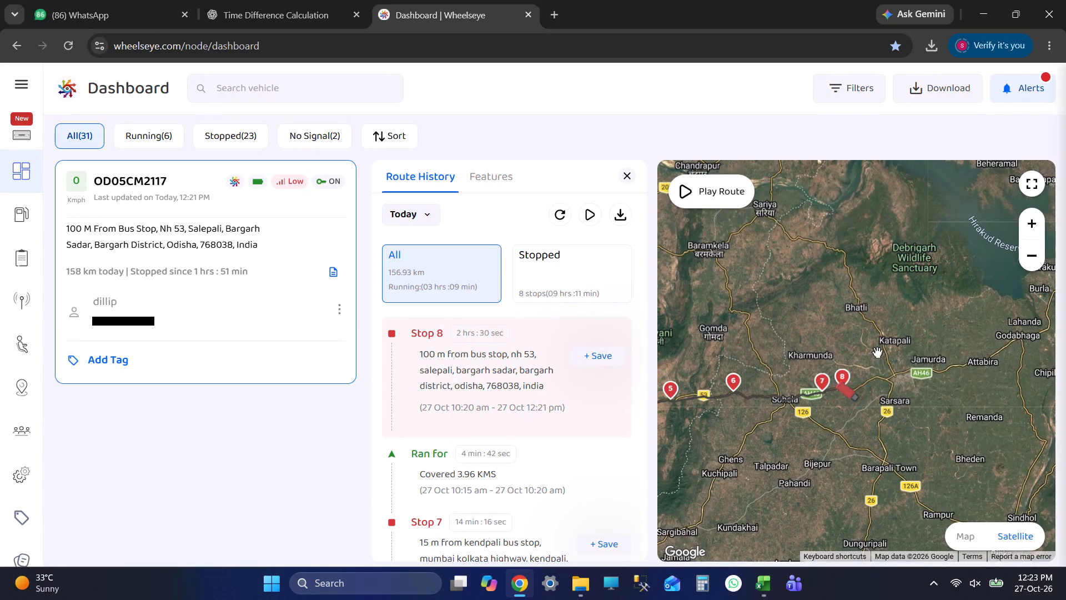
{"action": "scroll", "coordinate": [852, 388], "scroll_direction": "up", "scroll_amount": 14}
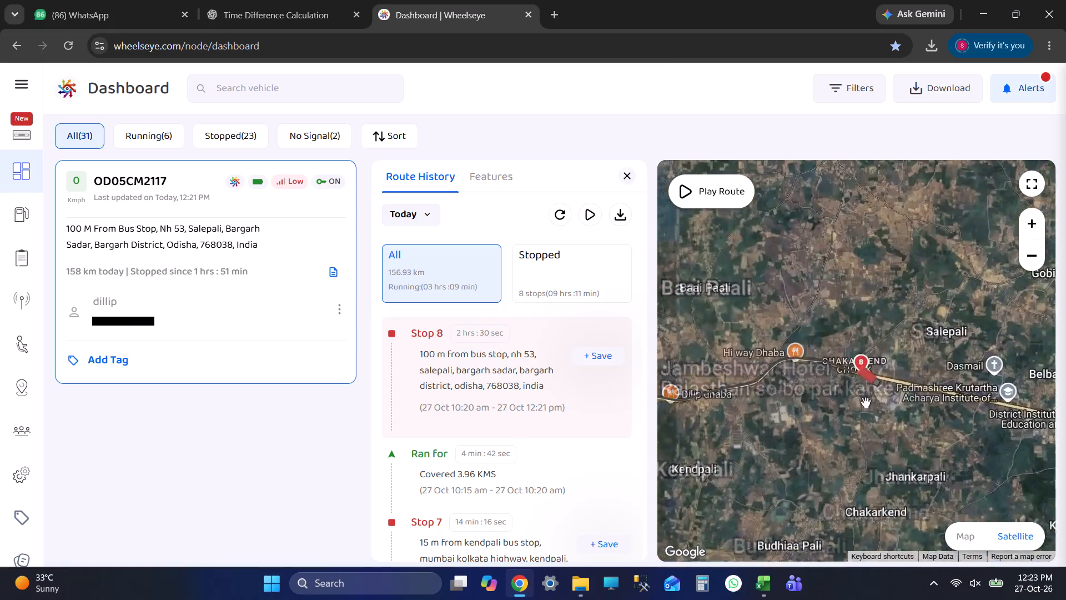
{"action": "left_click_drag", "start_coordinate": [874, 403], "coordinate": [847, 402]}
{"action": "scroll", "coordinate": [858, 389], "scroll_direction": "up", "scroll_amount": 8}
{"action": "scroll", "coordinate": [803, 326], "scroll_direction": "up", "scroll_amount": 9}
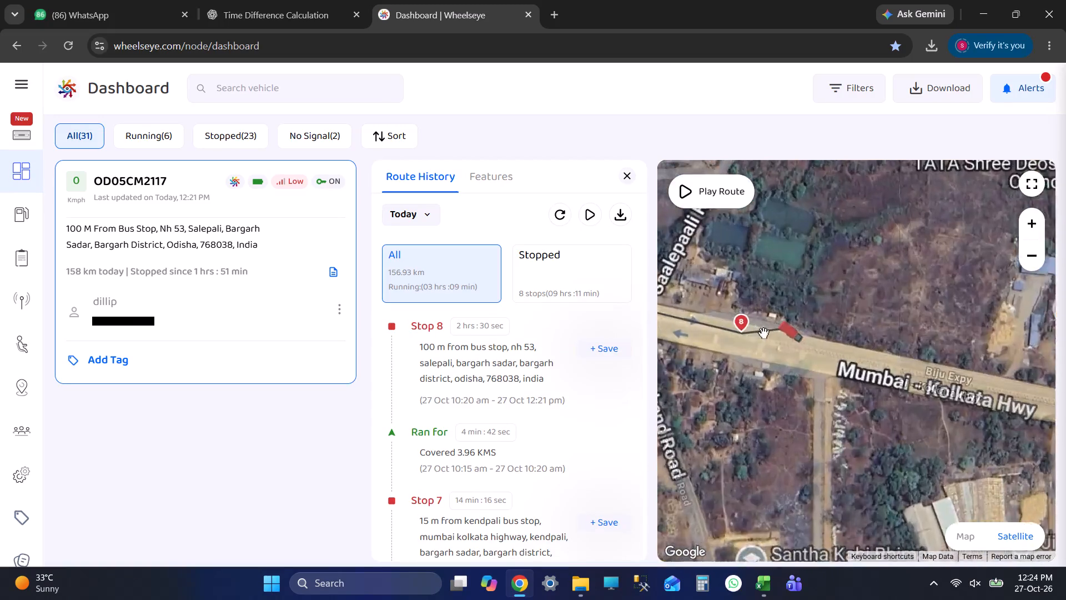
{"action": "scroll", "coordinate": [763, 333], "scroll_direction": "up", "scroll_amount": 2}
{"action": "scroll", "coordinate": [827, 330], "scroll_direction": "down", "scroll_amount": 3}
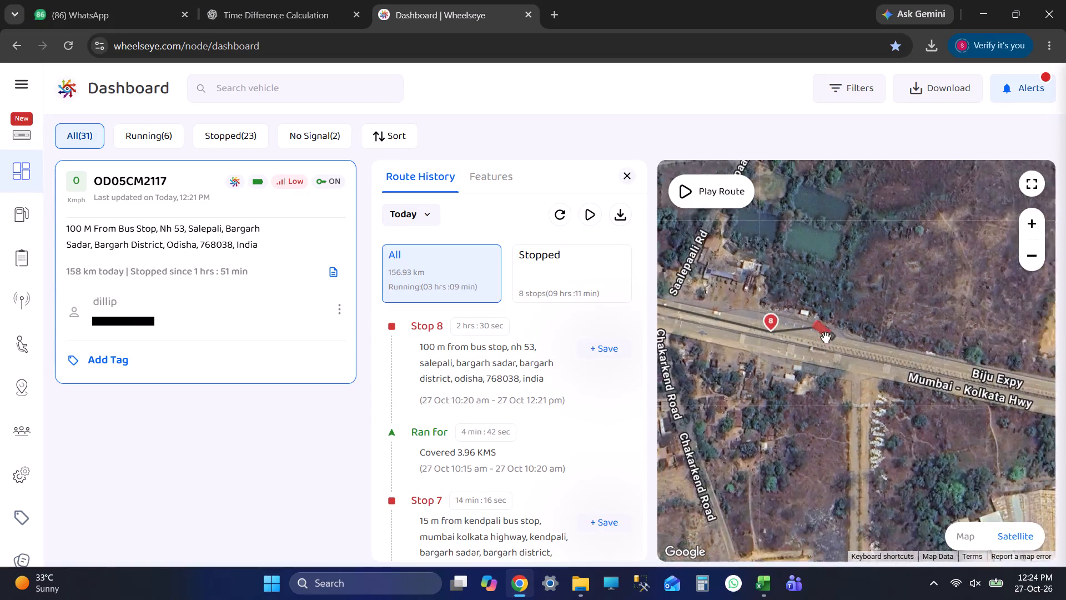
{"action": "scroll", "coordinate": [824, 344], "scroll_direction": "down", "scroll_amount": 4}
{"action": "scroll", "coordinate": [823, 350], "scroll_direction": "up", "scroll_amount": 1}
{"action": "scroll", "coordinate": [823, 350], "scroll_direction": "down", "scroll_amount": 5}
{"action": "scroll", "coordinate": [823, 360], "scroll_direction": "up", "scroll_amount": 1}
{"action": "scroll", "coordinate": [823, 360], "scroll_direction": "down", "scroll_amount": 10}
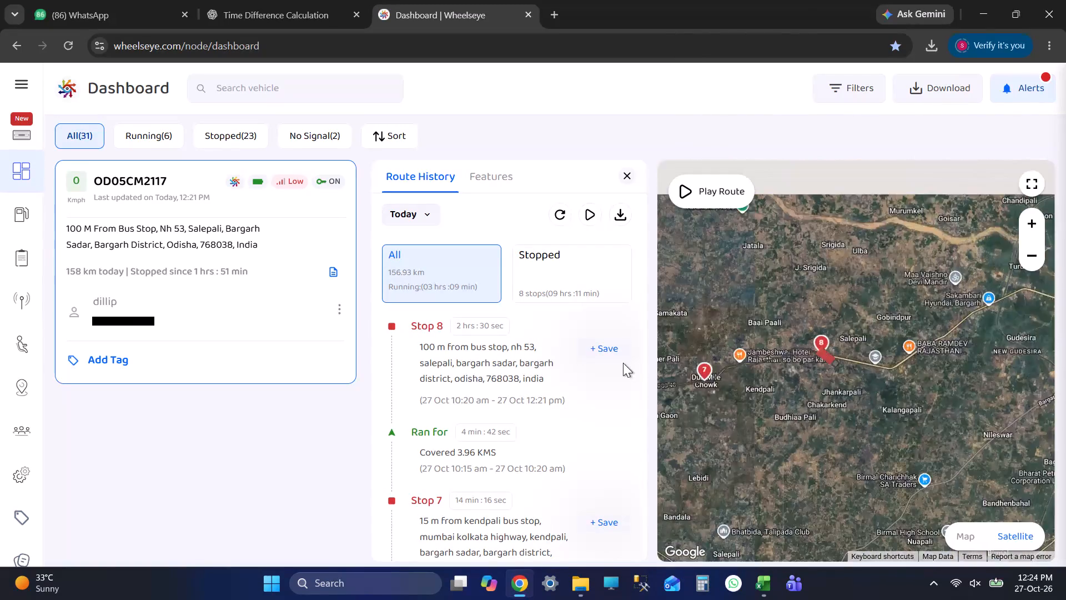
Open Stop 8's details and examine the lorry's location against the wider region around Sambalpur and Balangir.
{"action": "left_click", "coordinate": [483, 367]}
{"action": "scroll", "coordinate": [845, 388], "scroll_direction": "down", "scroll_amount": 4}
{"action": "scroll", "coordinate": [892, 398], "scroll_direction": "down", "scroll_amount": 1}
{"action": "scroll", "coordinate": [892, 398], "scroll_direction": "up", "scroll_amount": 1}
{"action": "scroll", "coordinate": [892, 399], "scroll_direction": "down", "scroll_amount": 2}
{"action": "left_click_drag", "start_coordinate": [872, 404], "coordinate": [818, 362]}
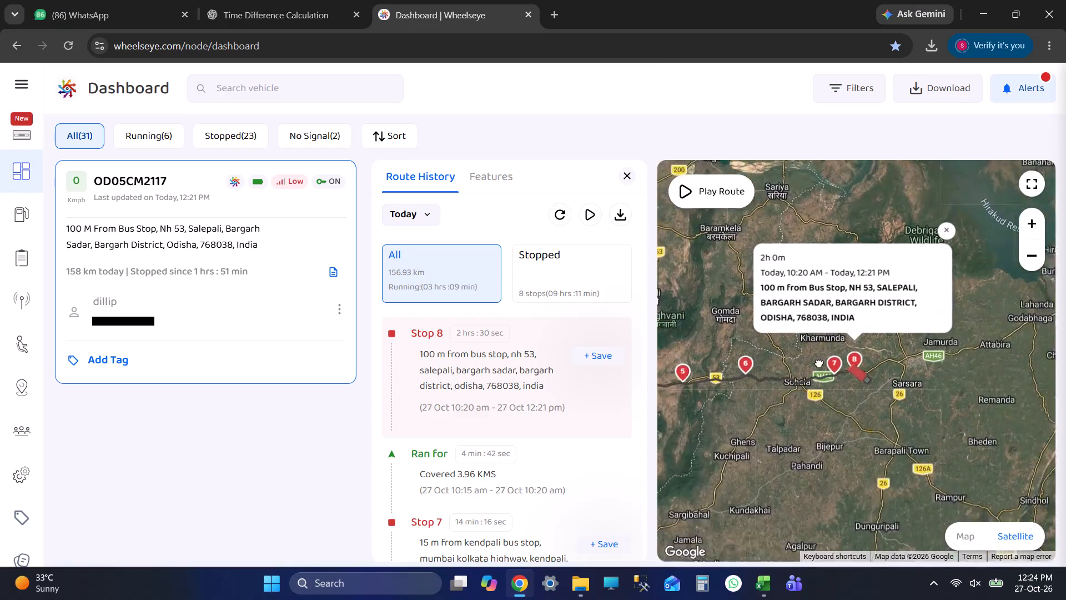
{"action": "left_click_drag", "start_coordinate": [818, 362], "coordinate": [801, 328]}
{"action": "scroll", "coordinate": [799, 317], "scroll_direction": "down", "scroll_amount": 3}
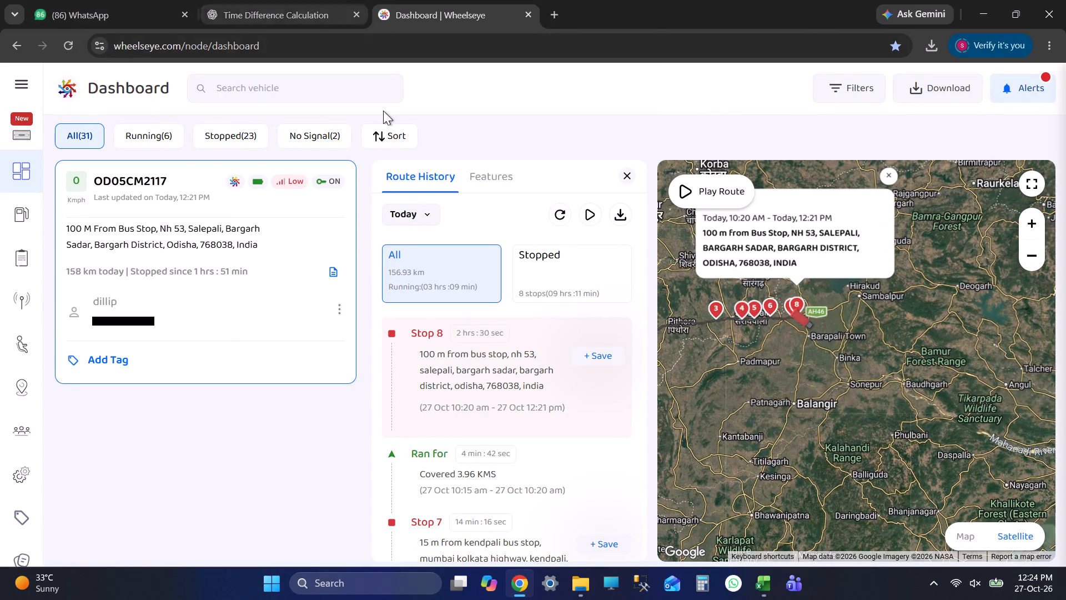
Check lorry 2117's row in the 27.10.2026 workbook, and compare its Stop 8 location in Wheelseye with nearby towns again.
{"action": "key", "text": "alt+Tab"}
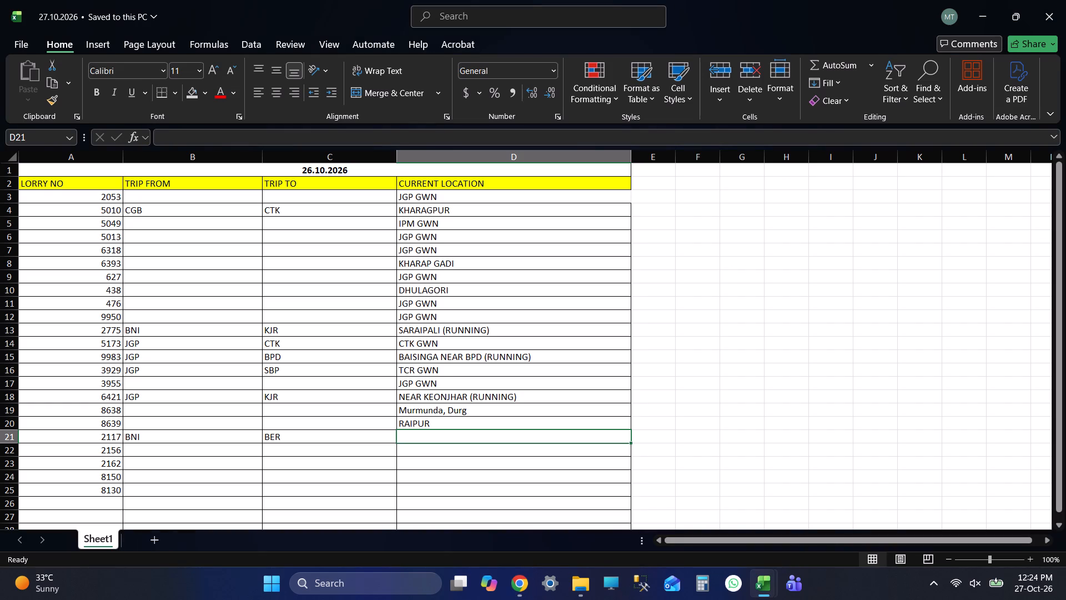
{"action": "key", "text": "alt+Tab"}
{"action": "scroll", "coordinate": [837, 334], "scroll_direction": "up", "scroll_amount": 5}
{"action": "scroll", "coordinate": [786, 300], "scroll_direction": "up", "scroll_amount": 4}
{"action": "left_click_drag", "start_coordinate": [741, 326], "coordinate": [808, 424]}
{"action": "scroll", "coordinate": [856, 439], "scroll_direction": "down", "scroll_amount": 4}
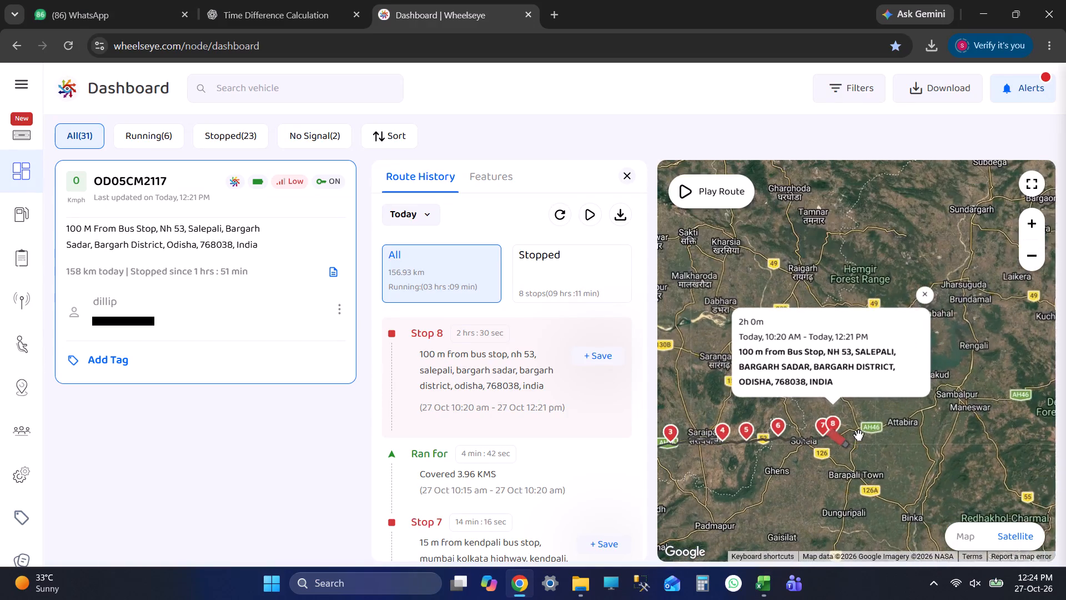
{"action": "scroll", "coordinate": [858, 435], "scroll_direction": "down", "scroll_amount": 1}
{"action": "scroll", "coordinate": [858, 435], "scroll_direction": "up", "scroll_amount": 1}
{"action": "scroll", "coordinate": [858, 435], "scroll_direction": "down", "scroll_amount": 1}
{"action": "scroll", "coordinate": [858, 435], "scroll_direction": "up", "scroll_amount": 3}
{"action": "scroll", "coordinate": [858, 435], "scroll_direction": "down", "scroll_amount": 1}
{"action": "scroll", "coordinate": [858, 435], "scroll_direction": "up", "scroll_amount": 2}
{"action": "scroll", "coordinate": [858, 435], "scroll_direction": "down", "scroll_amount": 8}
{"action": "scroll", "coordinate": [858, 435], "scroll_direction": "up", "scroll_amount": 1}
{"action": "scroll", "coordinate": [858, 435], "scroll_direction": "down", "scroll_amount": 1}
{"action": "scroll", "coordinate": [858, 435], "scroll_direction": "up", "scroll_amount": 1}
{"action": "scroll", "coordinate": [858, 435], "scroll_direction": "down", "scroll_amount": 2}
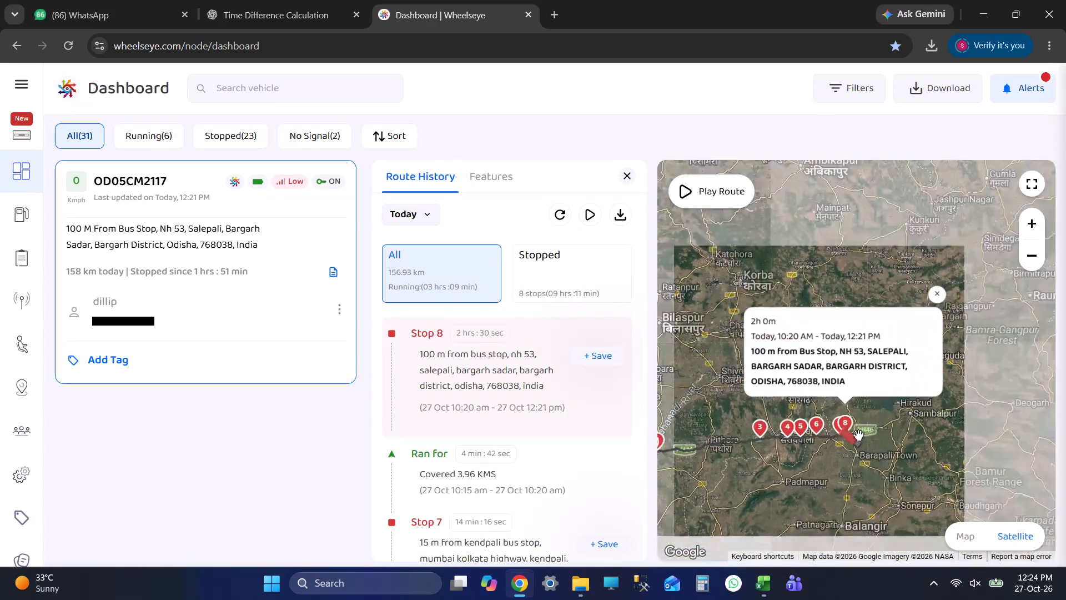
Enter NEAR BARGARH as lorry 2117's current location in the 27.10.2026 workbook and save it.
{"action": "key", "text": "alt+Tab"}
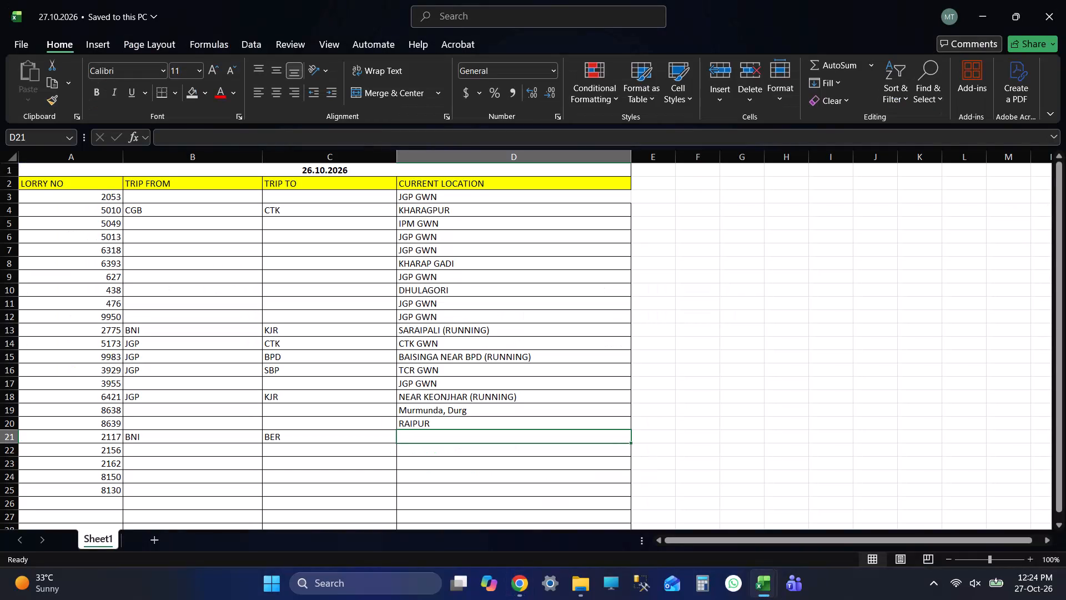
{"action": "key", "text": "alt+Tab"}
{"action": "key", "text": "alt+Tab"}
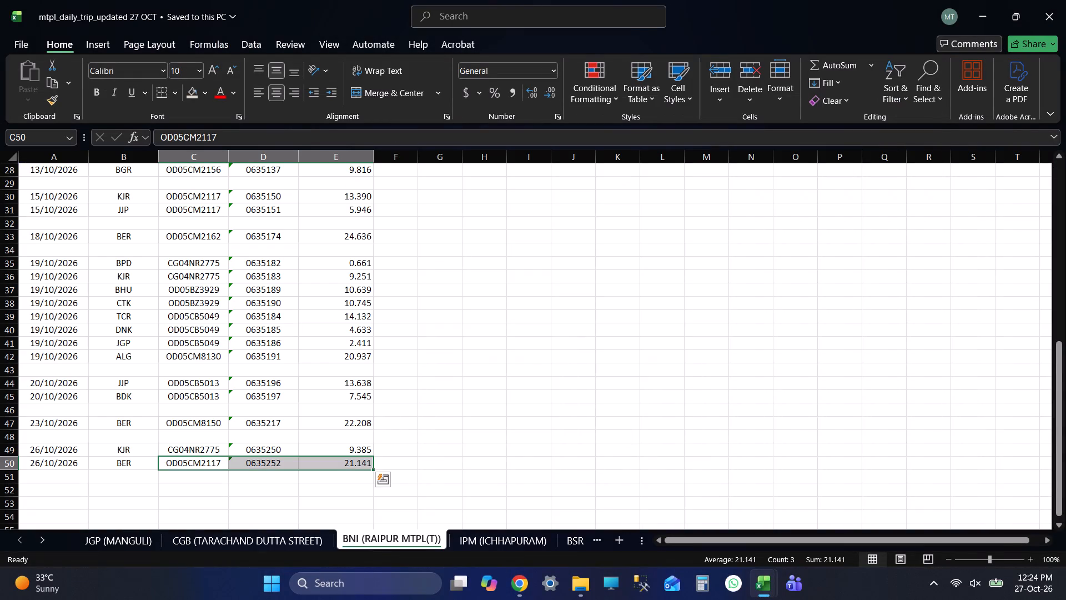
{"action": "key", "text": "alt+Tab"}
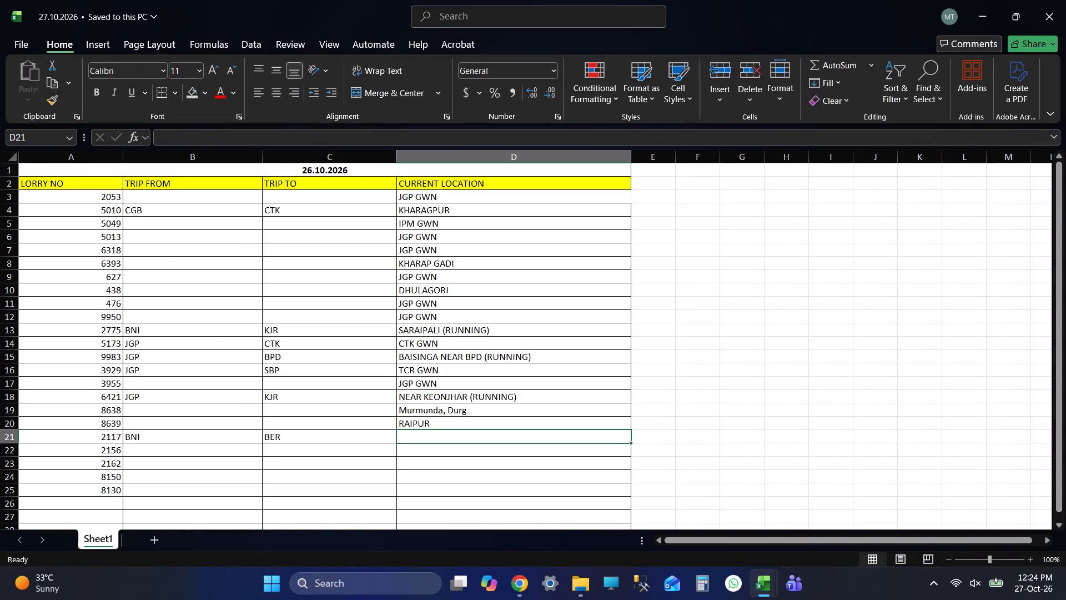
{"action": "type", "text": "NEAR GA"}
{"action": "key", "text": "BackSpace"}
{"action": "key", "text": "BackSpace"}
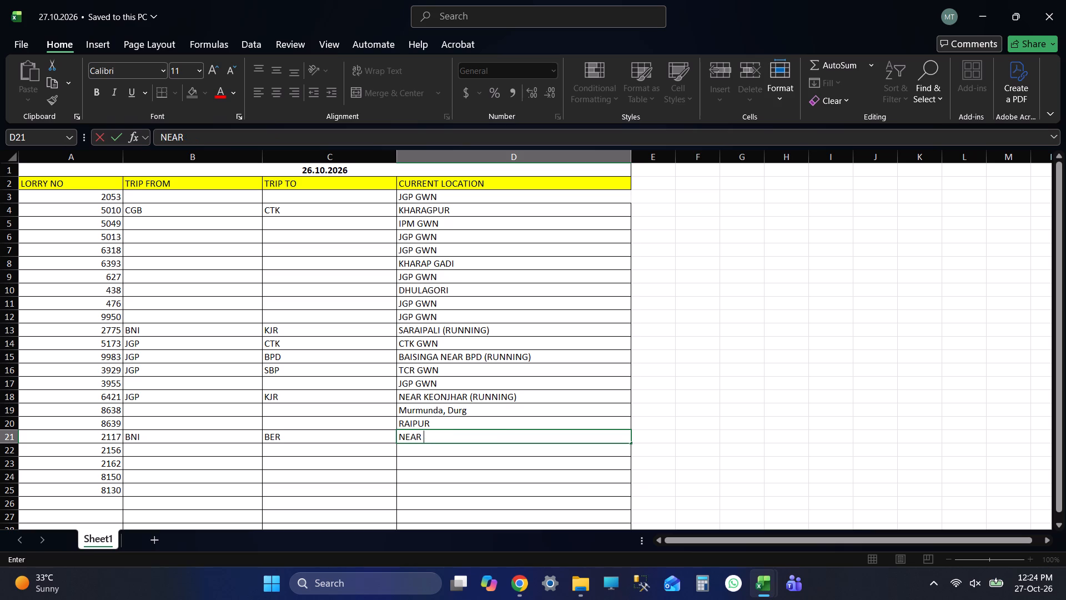
{"action": "type", "text": "BARAGRH"}
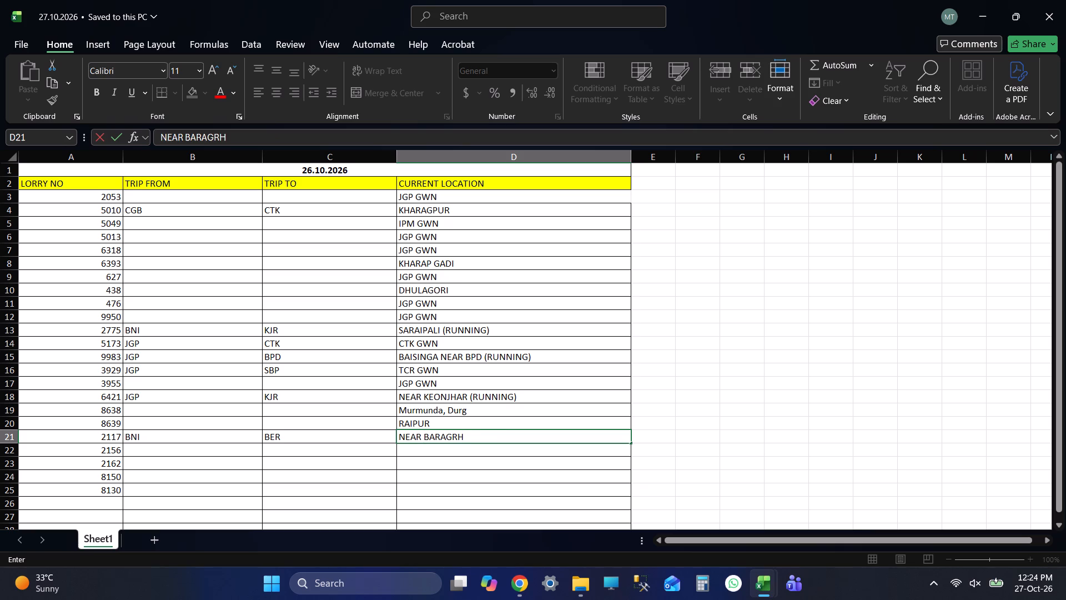
{"action": "key", "text": "BackSpace"}
{"action": "key", "text": "BackSpace"}
{"action": "key", "text": "BackSpace"}
{"action": "key", "text": "BackSpace"}
{"action": "type", "text": "GARH"}
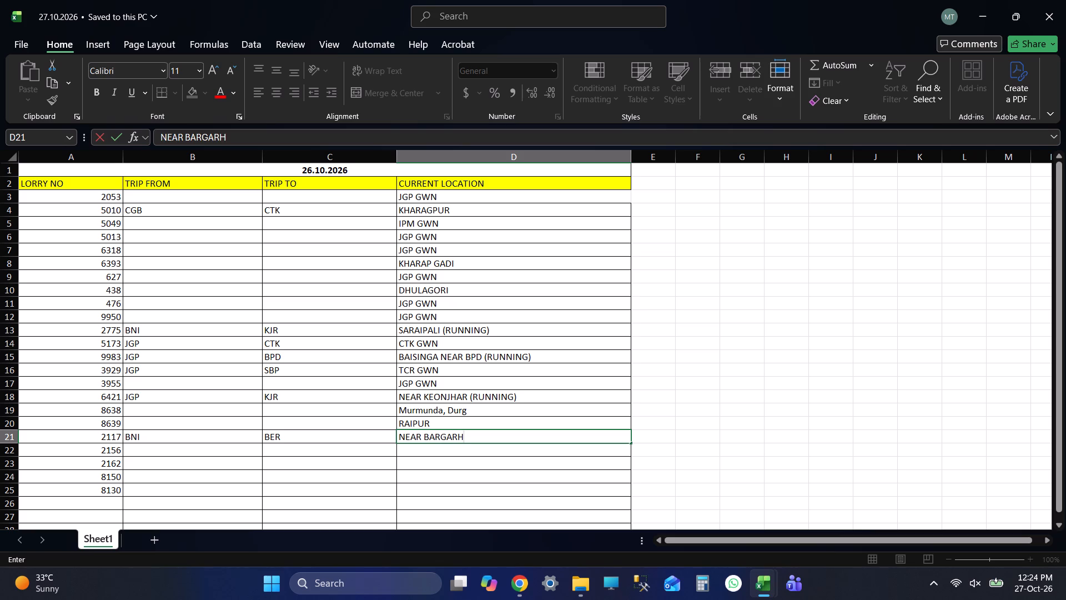
{"action": "key", "text": "Return"}
{"action": "key", "text": "ctrl+s"}
Search Wheelseye for vehicle 2156, refresh its route history for today and examine Stop 1's location on the map.
{"action": "key", "text": "shift+Tab"}
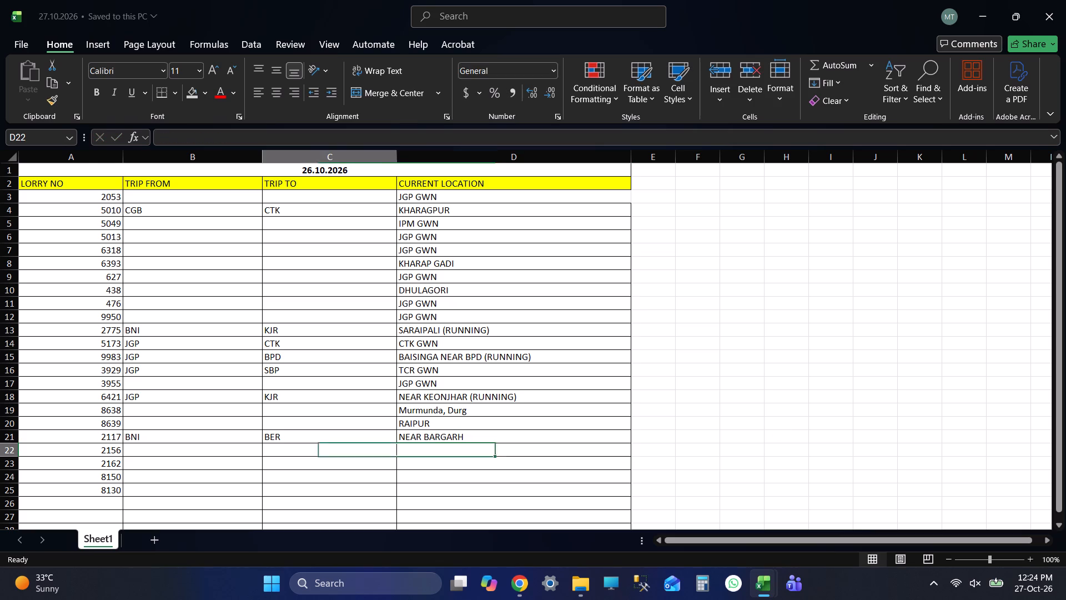
{"action": "key", "text": "shift+Tab"}
{"action": "key", "text": "alt+Tab"}
{"action": "key", "text": "alt+Tab"}
{"action": "key", "text": "alt+Tab"}
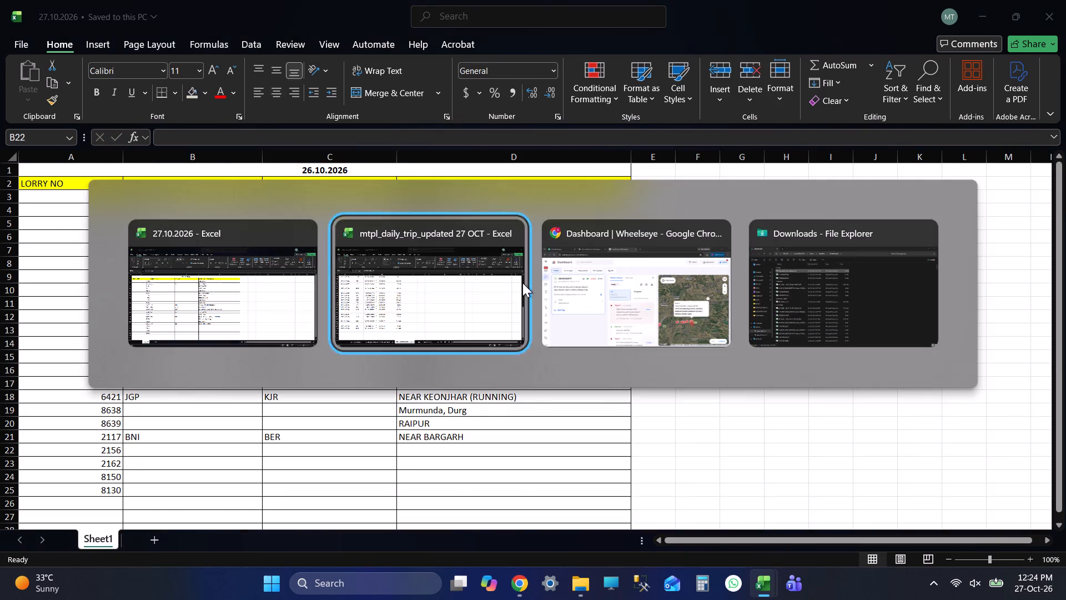
{"action": "key", "text": "alt+Tab"}
{"action": "left_click", "coordinate": [295, 86]}
{"action": "key", "text": "alt+Tab"}
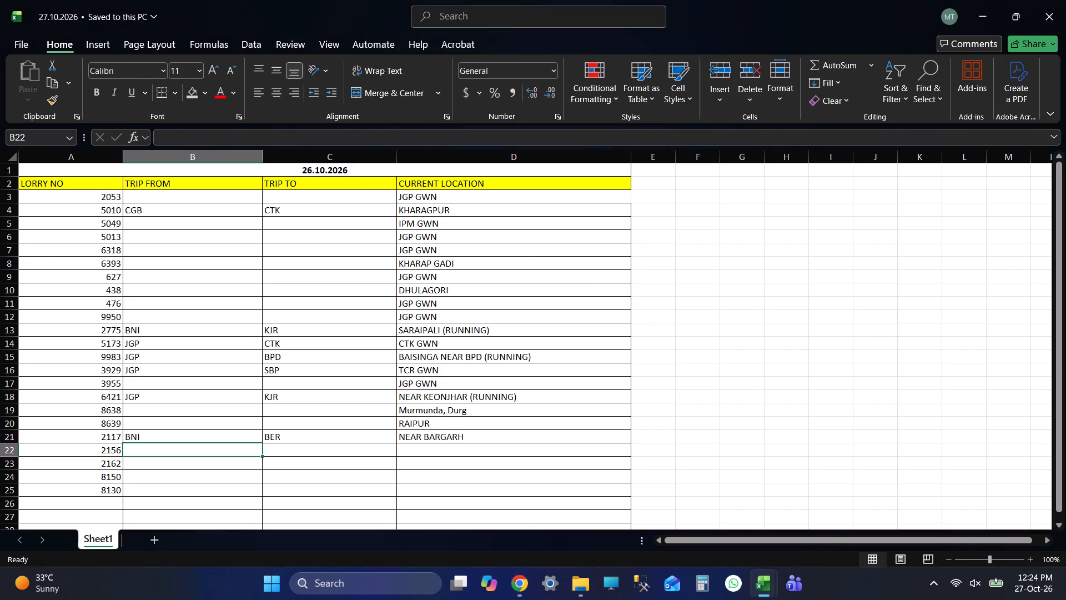
{"action": "key", "text": "alt+Tab"}
{"action": "type", "text": "2156"}
{"action": "key", "text": "Return"}
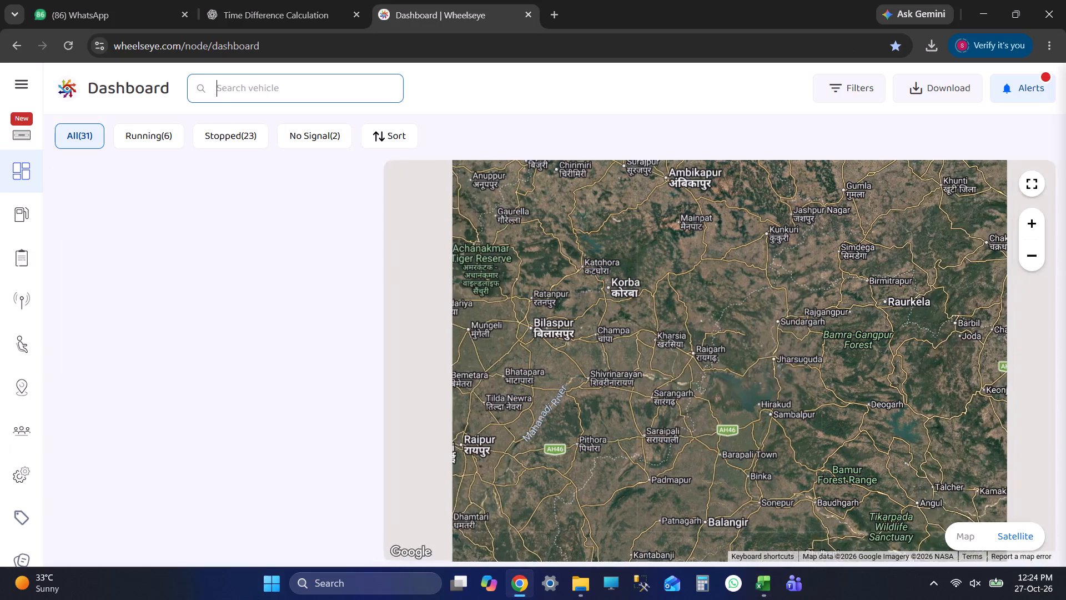
{"action": "left_click", "coordinate": [207, 187]}
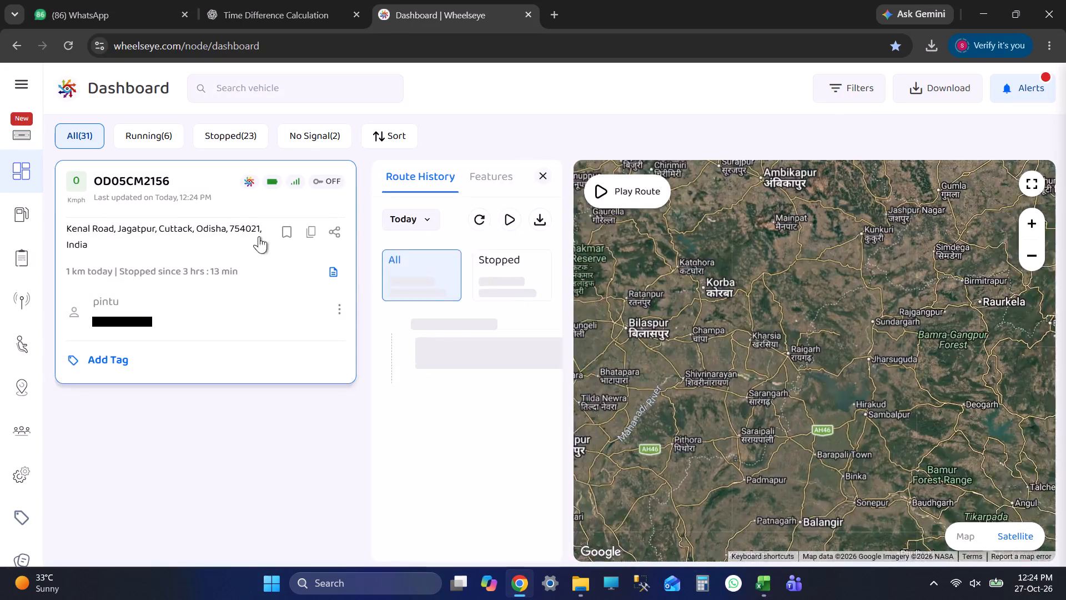
{"action": "scroll", "coordinate": [861, 371], "scroll_direction": "down", "scroll_amount": 9}
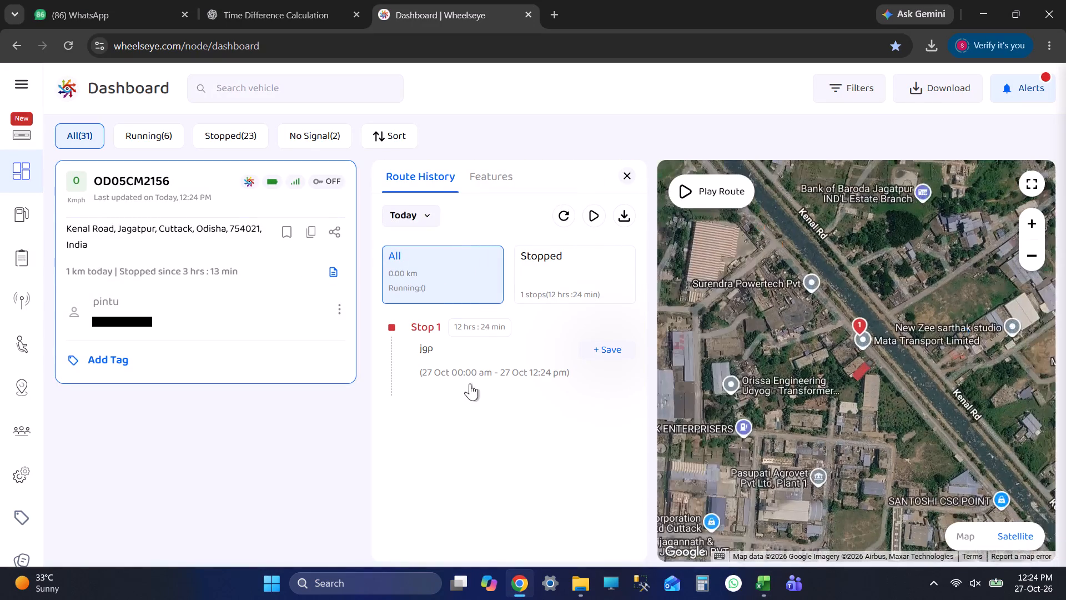
{"action": "triple_click", "coordinate": [566, 211]}
{"action": "left_click", "coordinate": [566, 211]}
{"action": "left_click", "coordinate": [516, 358]}
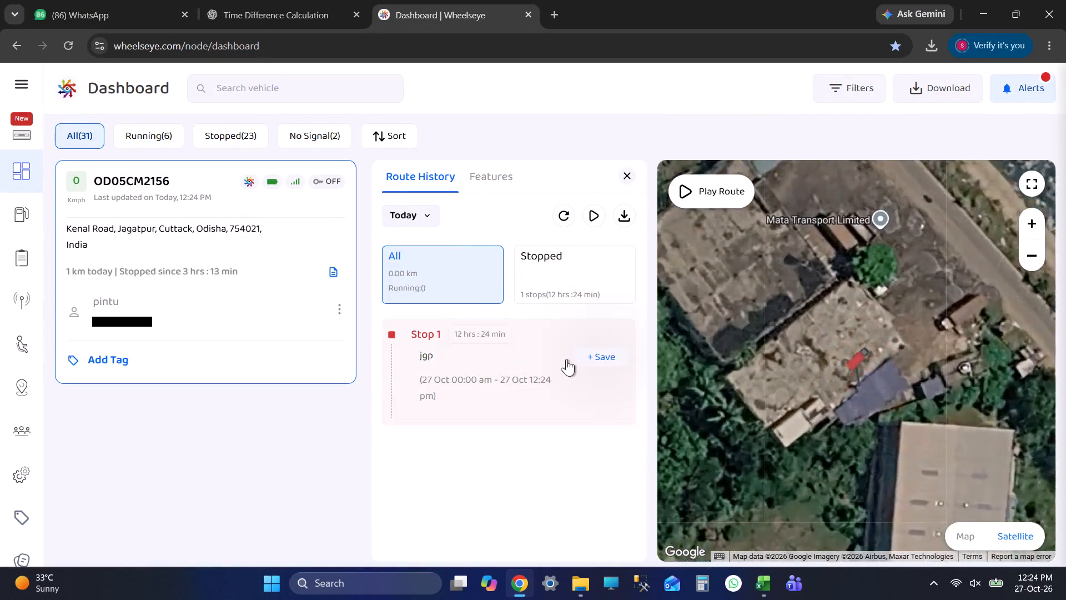
{"action": "scroll", "coordinate": [853, 395], "scroll_direction": "down", "scroll_amount": 10}
{"action": "scroll", "coordinate": [857, 407], "scroll_direction": "up", "scroll_amount": 1}
{"action": "scroll", "coordinate": [857, 407], "scroll_direction": "down", "scroll_amount": 1}
{"action": "scroll", "coordinate": [857, 407], "scroll_direction": "up", "scroll_amount": 1}
{"action": "scroll", "coordinate": [857, 407], "scroll_direction": "down", "scroll_amount": 14}
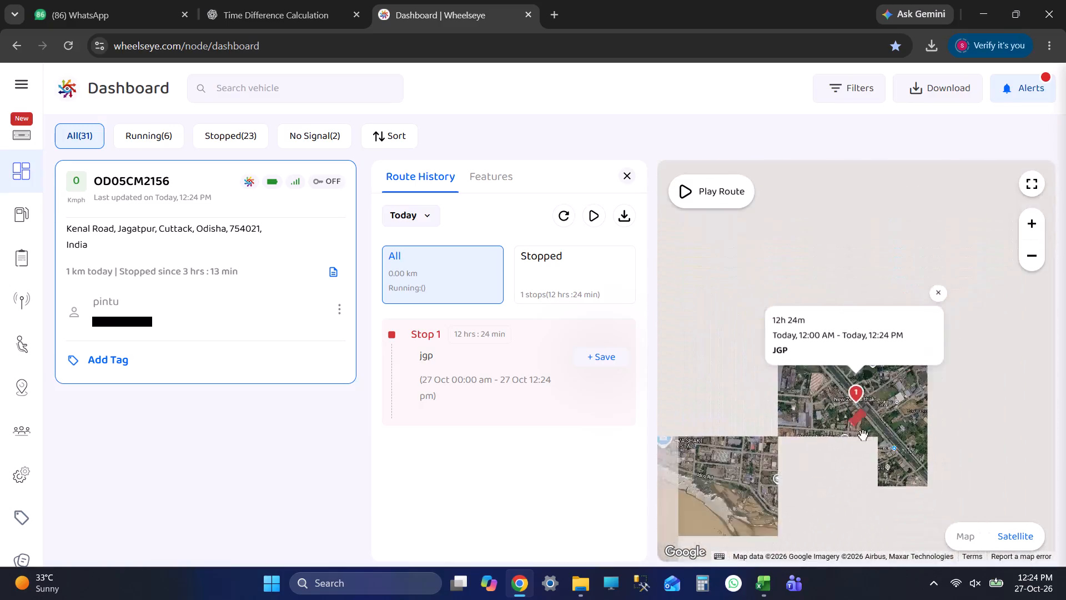
{"action": "scroll", "coordinate": [863, 435], "scroll_direction": "down", "scroll_amount": 5}
Enter JGP GWN as lorry 2156's current location in the 27.10.2026 workbook and save it.
{"action": "key", "text": "alt+Tab"}
{"action": "key", "text": "Tab"}
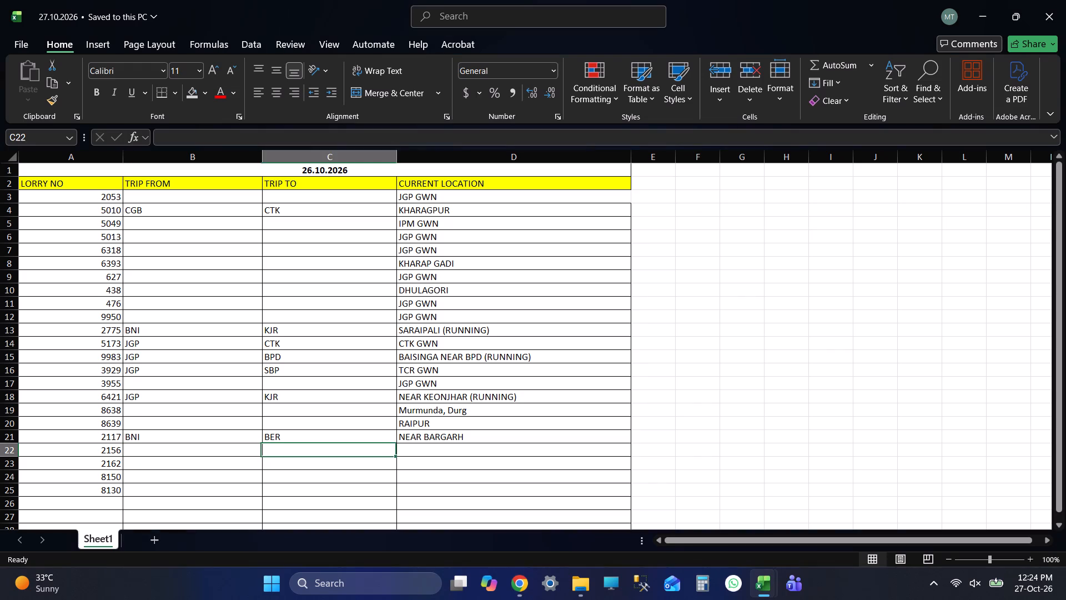
{"action": "key", "text": "Tab"}
{"action": "type", "text": "JGP"}
{"action": "key", "text": "Return"}
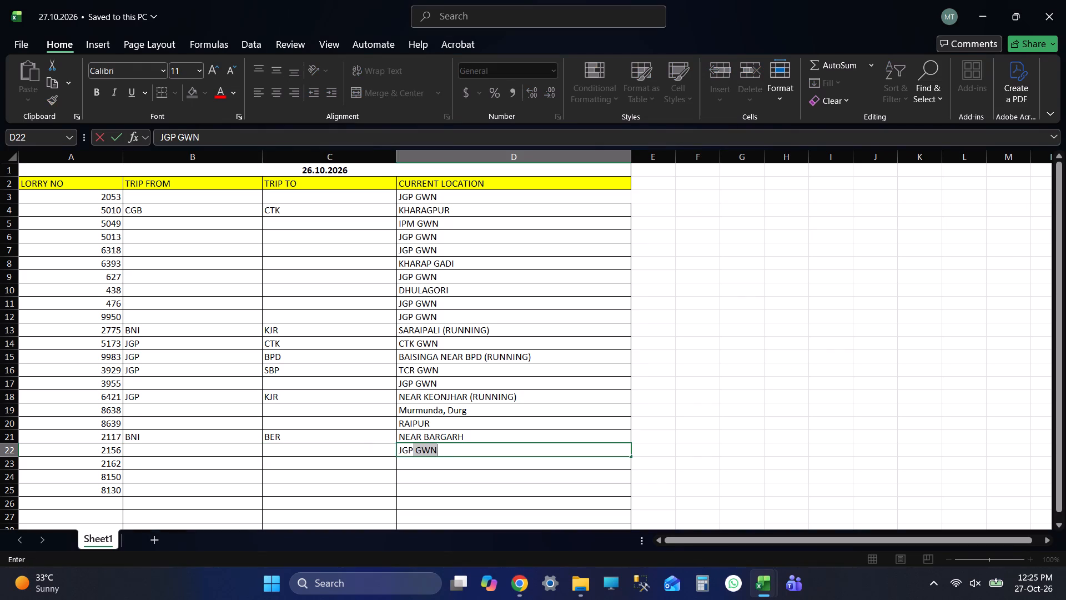
{"action": "key", "text": "ctrl+s"}
Search Wheelseye for vehicle 2162, refresh its route history for today and examine Stop 1's location on the map.
{"action": "key", "text": "alt+Tab"}
{"action": "left_click", "coordinate": [275, 92]}
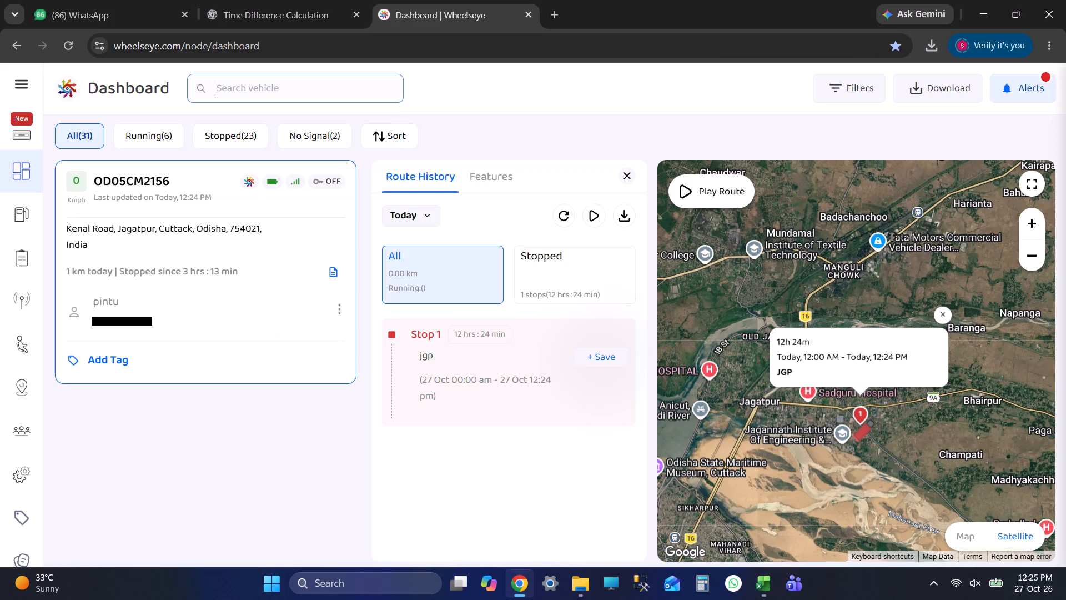
{"action": "type", "text": "2162"}
{"action": "key", "text": "Return"}
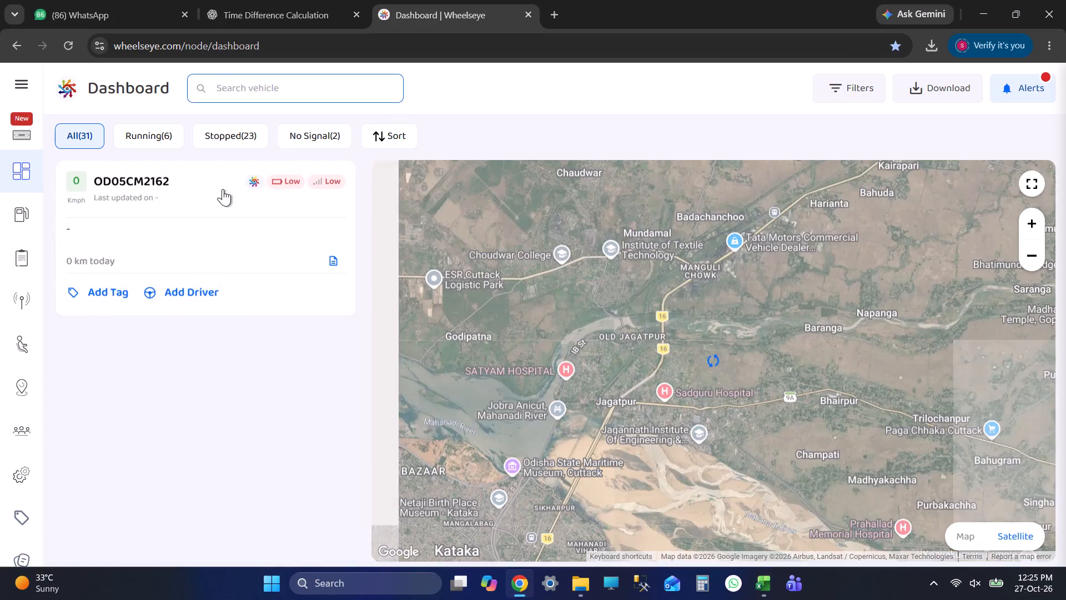
{"action": "left_click", "coordinate": [193, 198]}
{"action": "triple_click", "coordinate": [565, 211]}
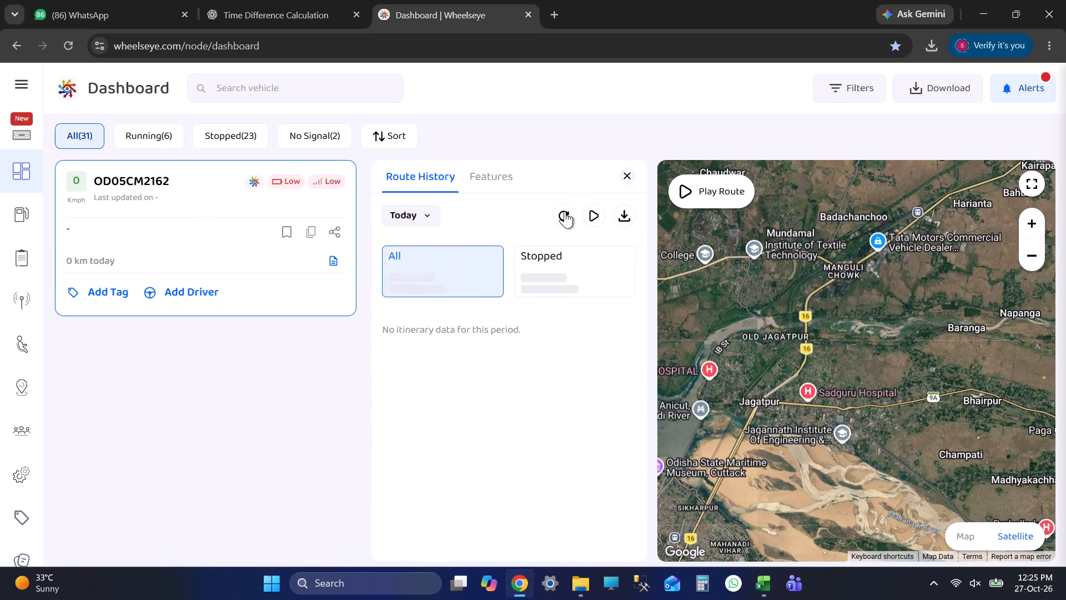
{"action": "triple_click", "coordinate": [565, 211]}
{"action": "triple_click", "coordinate": [565, 211]}
{"action": "double_click", "coordinate": [565, 211]}
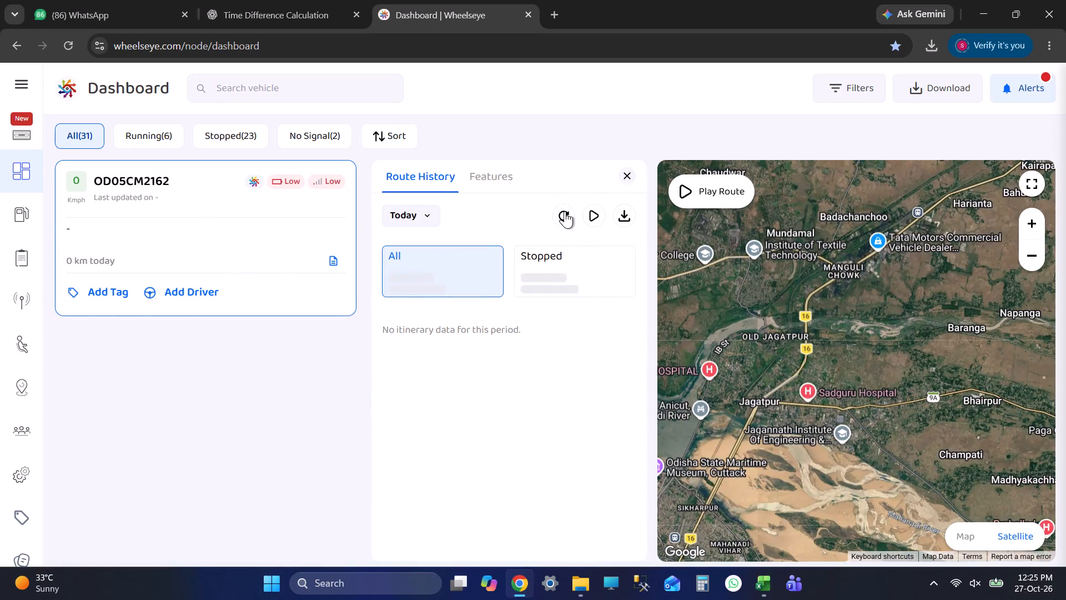
{"action": "left_click", "coordinate": [569, 201]}
{"action": "left_click", "coordinate": [567, 224]}
{"action": "left_click", "coordinate": [478, 356]}
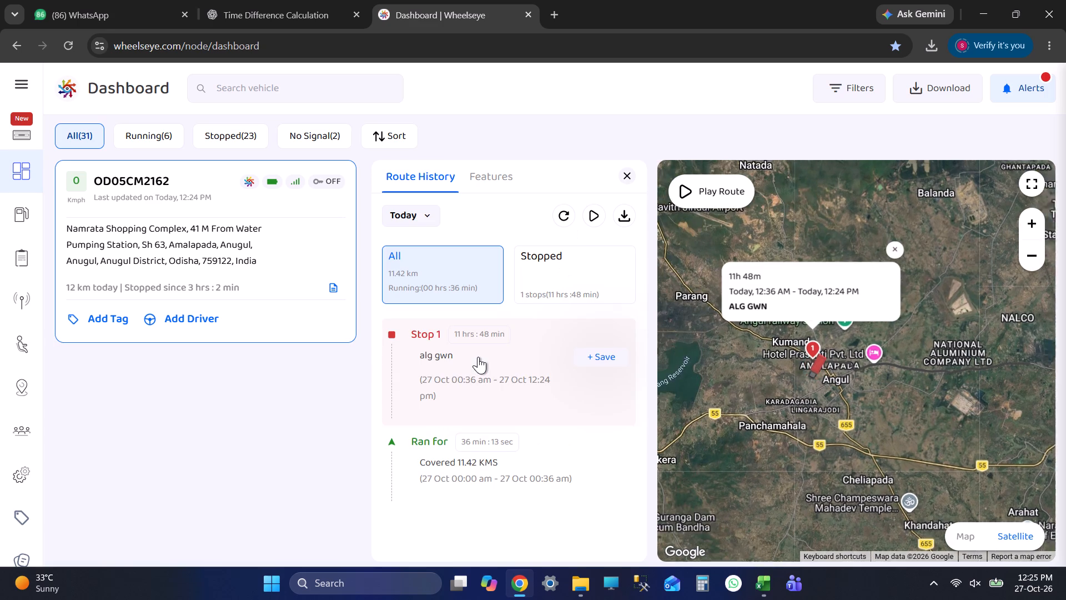
{"action": "scroll", "coordinate": [884, 363], "scroll_direction": "up", "scroll_amount": 3}
{"action": "scroll", "coordinate": [868, 363], "scroll_direction": "down", "scroll_amount": 1}
{"action": "scroll", "coordinate": [839, 362], "scroll_direction": "up", "scroll_amount": 6}
Look up lorry 2162's 26/10/2026 trips on the JGP (MANGULI) sheet of the 27 OCT manifest workbook, selecting its three entries.
{"action": "key", "text": "alt+Tab"}
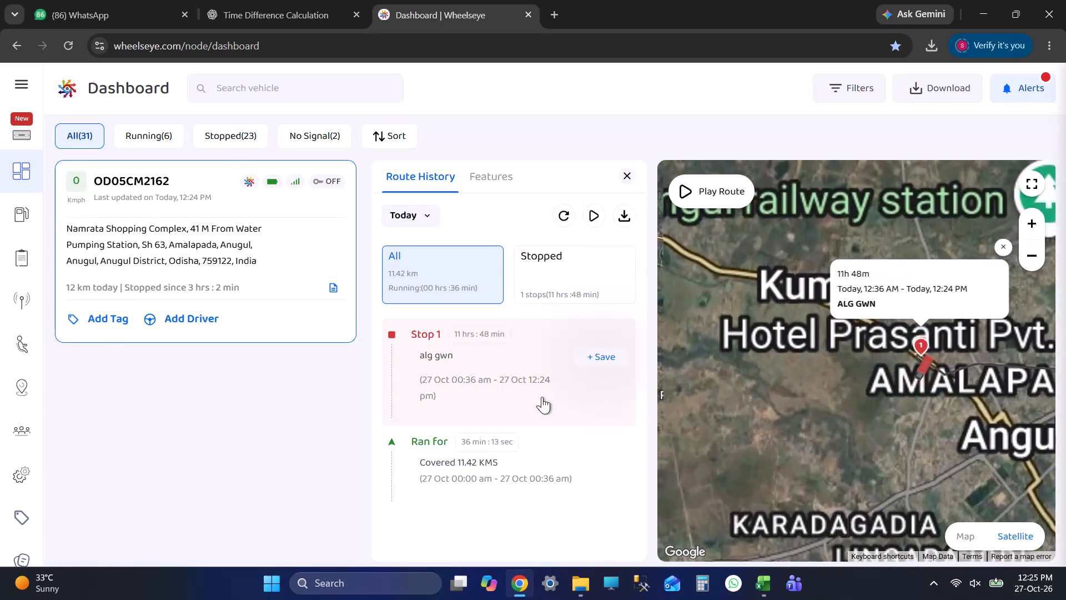
{"action": "key", "text": "alt+Tab"}
{"action": "key", "text": "alt+Tab"}
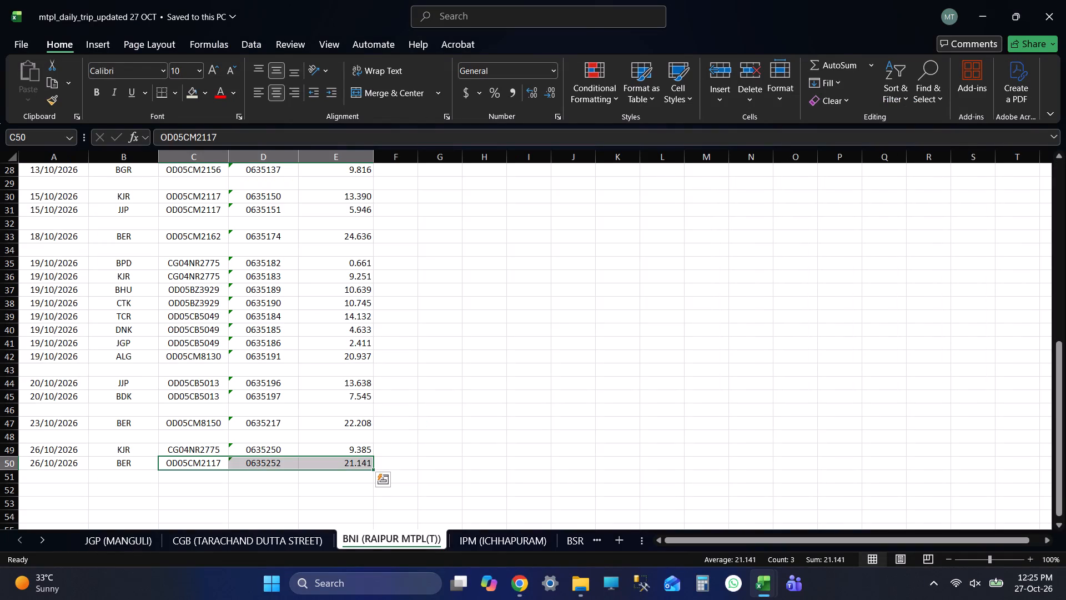
{"action": "left_click", "coordinate": [113, 549]}
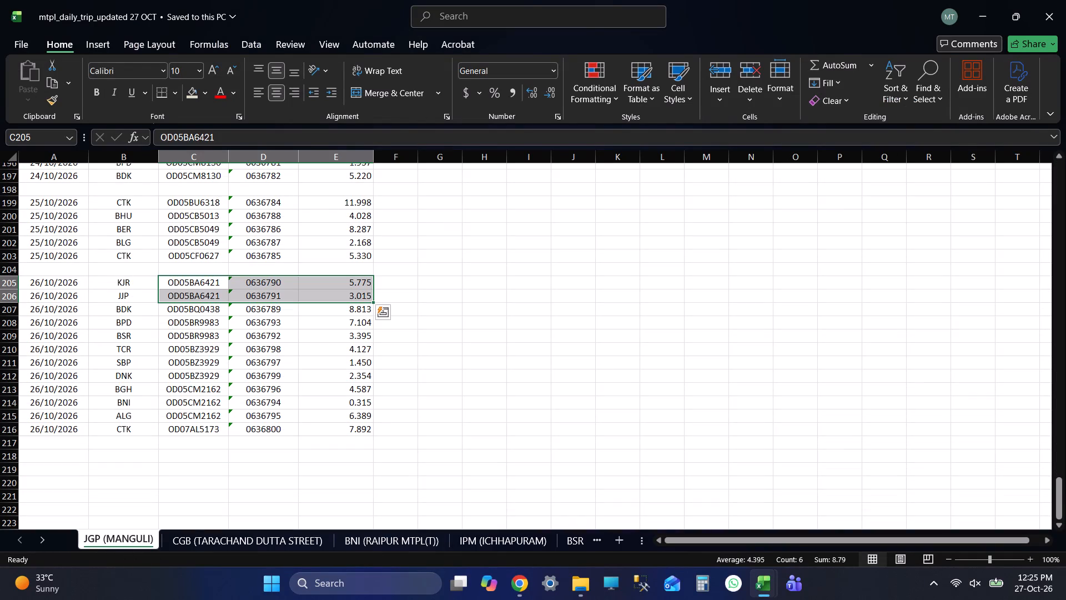
{"action": "key", "text": "alt+Tab"}
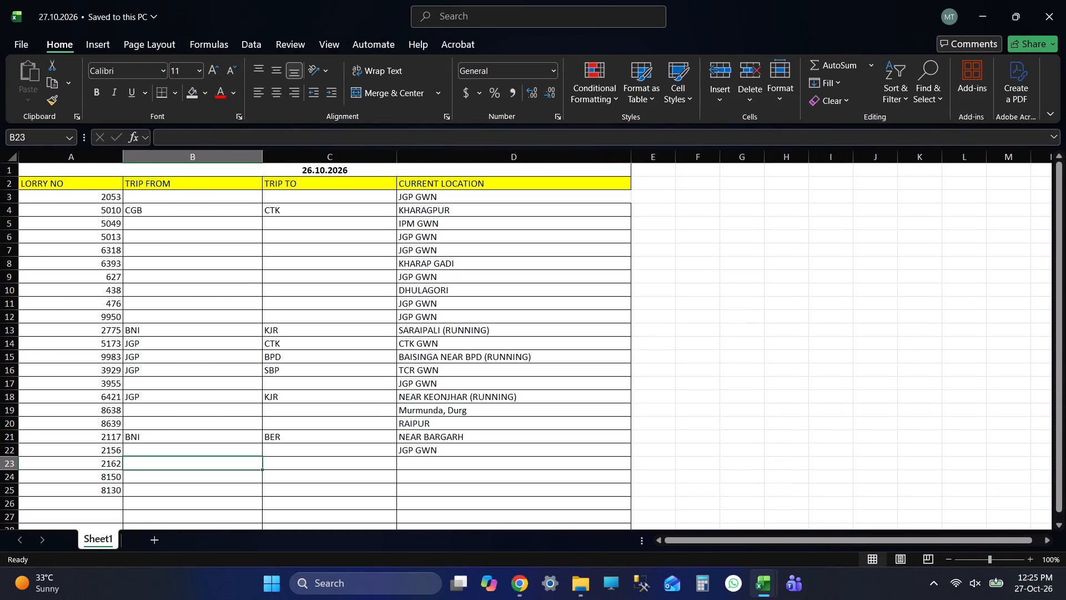
{"action": "key", "text": "alt+Tab"}
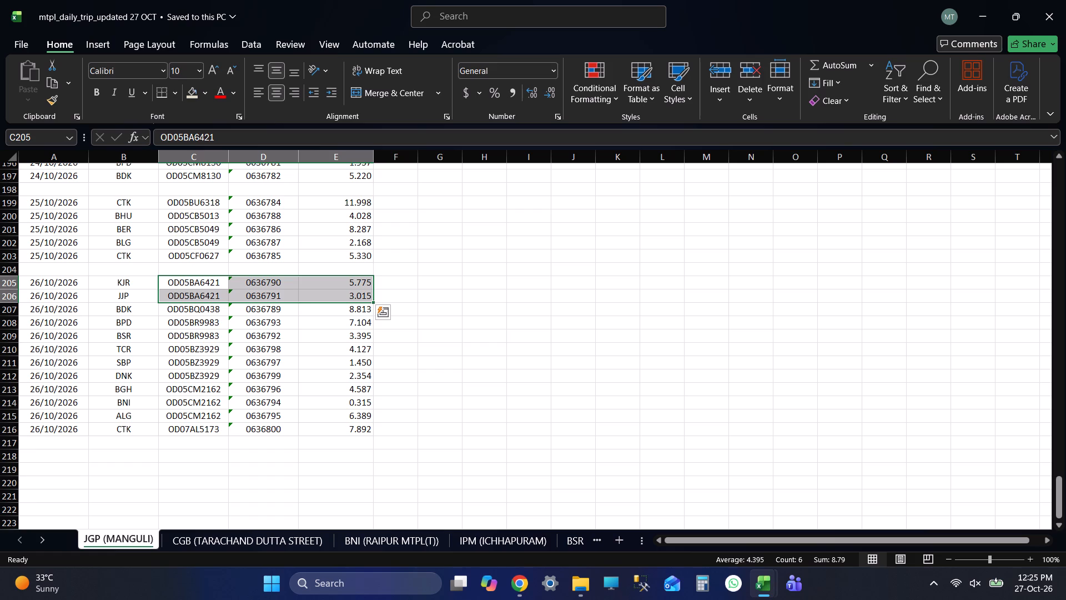
{"action": "left_click_drag", "start_coordinate": [208, 387], "coordinate": [355, 415]}
{"action": "key", "text": "alt+Tab"}
{"action": "key", "text": "alt+Tab"}
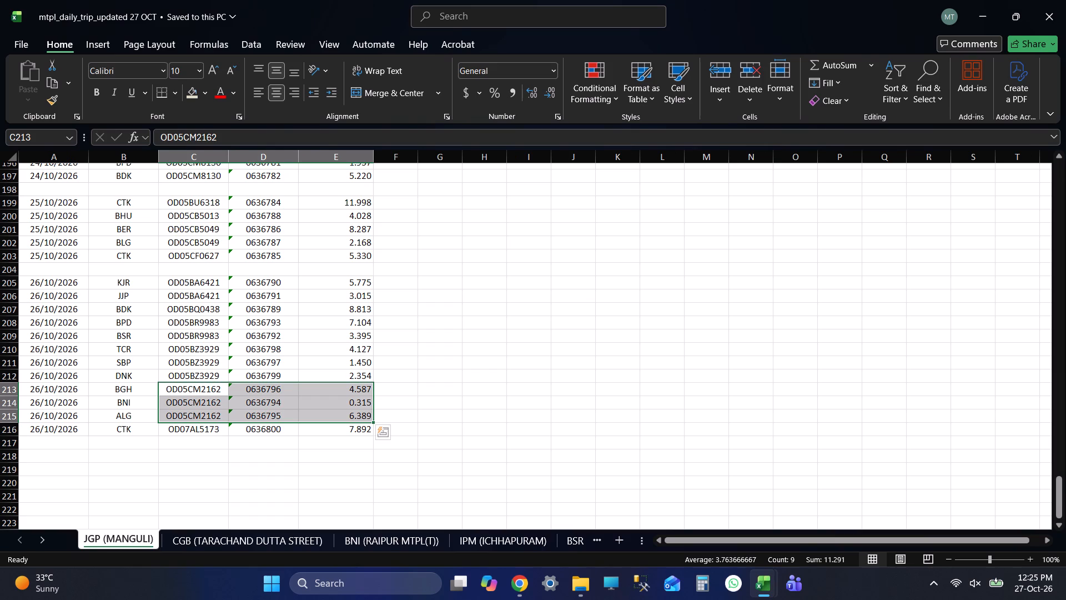
{"action": "key", "text": "alt+Tab"}
{"action": "key", "text": "alt+Tab"}
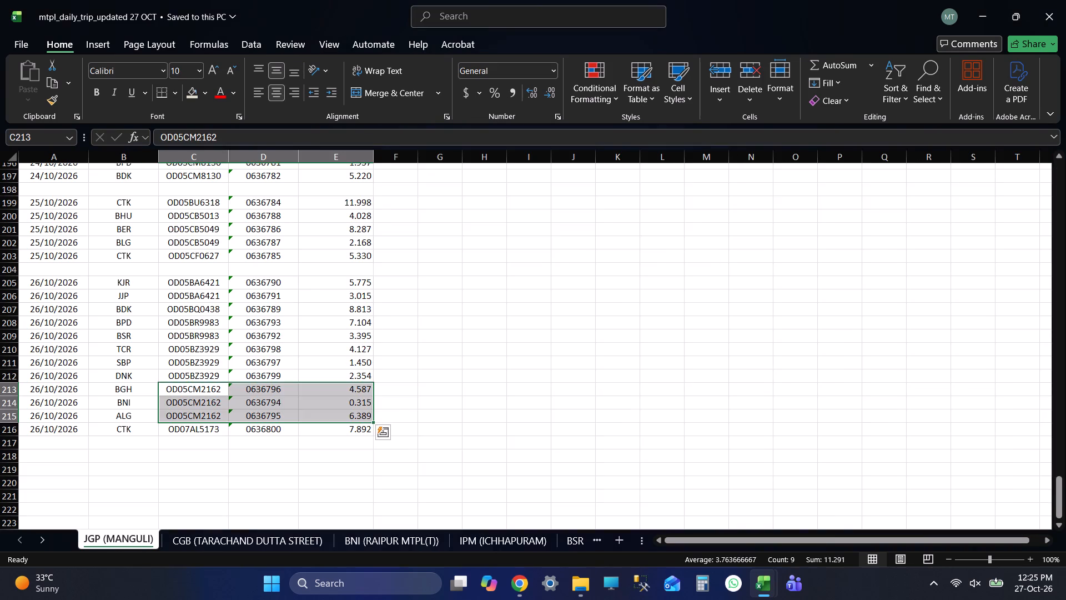
Fill lorry 2162's row in the 27.10.2026 workbook with trip from JGP, trip to BNI and current location ALG GWN, and save.
{"action": "key", "text": "alt+Tab"}
{"action": "type", "text": "JGP"}
{"action": "key", "text": "Tab"}
{"action": "key", "text": "alt+Tab"}
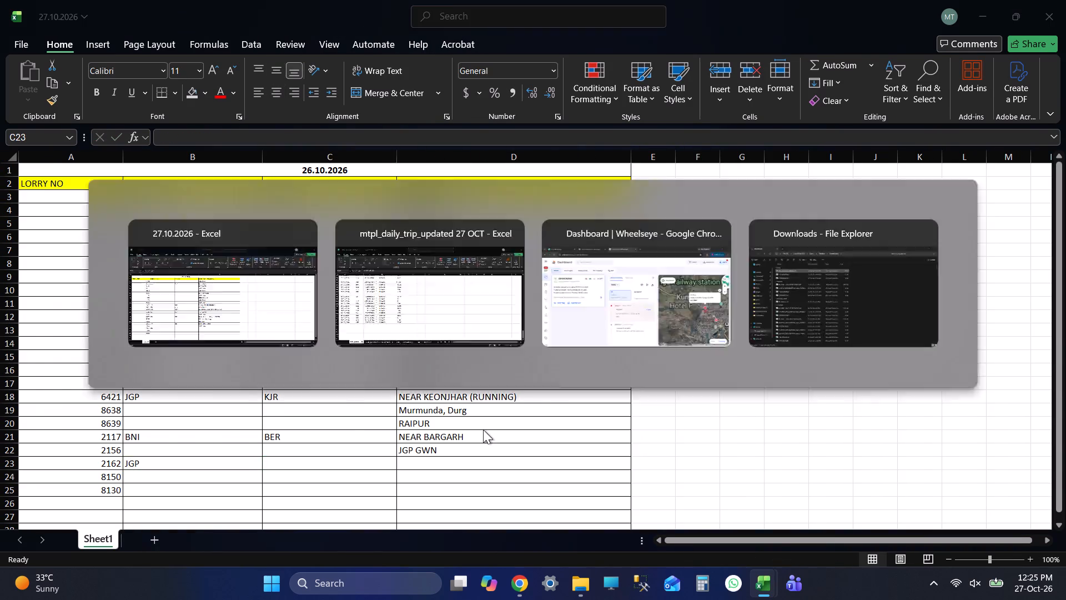
{"action": "key", "text": "alt+Tab"}
{"action": "type", "text": "BNI"}
{"action": "key", "text": "Tab"}
{"action": "key", "text": "ctrl+s"}
{"action": "type", "text": "ALG GWN"}
{"action": "key", "text": "Return"}
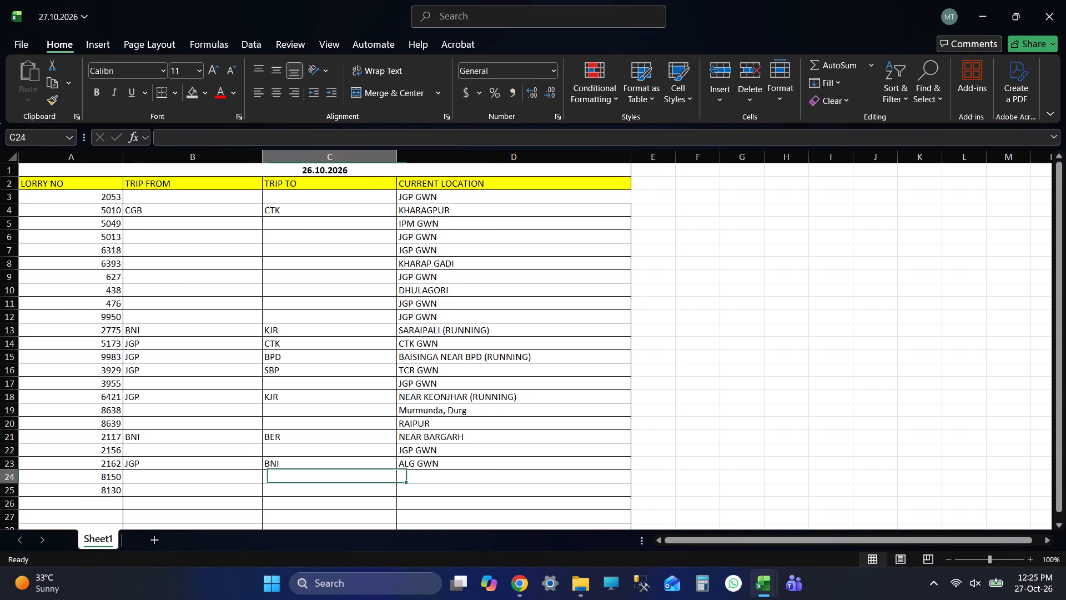
{"action": "key", "text": "ctrl+s"}
{"action": "key", "text": "ctrl+s"}
{"action": "key", "text": "ctrl+s"}
{"action": "key", "text": "ctrl+s"}
Switch to Wheelseye and search for vehicle 8150.
{"action": "key", "text": "alt+Tab"}
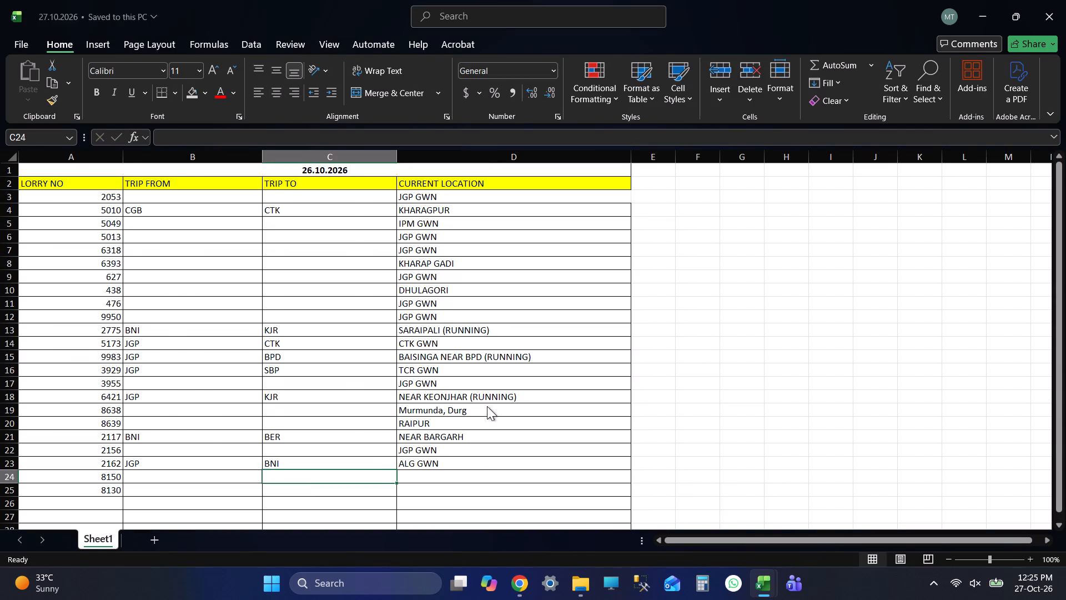
{"action": "key", "text": "alt+Tab"}
{"action": "key", "text": "alt+Tab"}
{"action": "key", "text": "alt+Tab"}
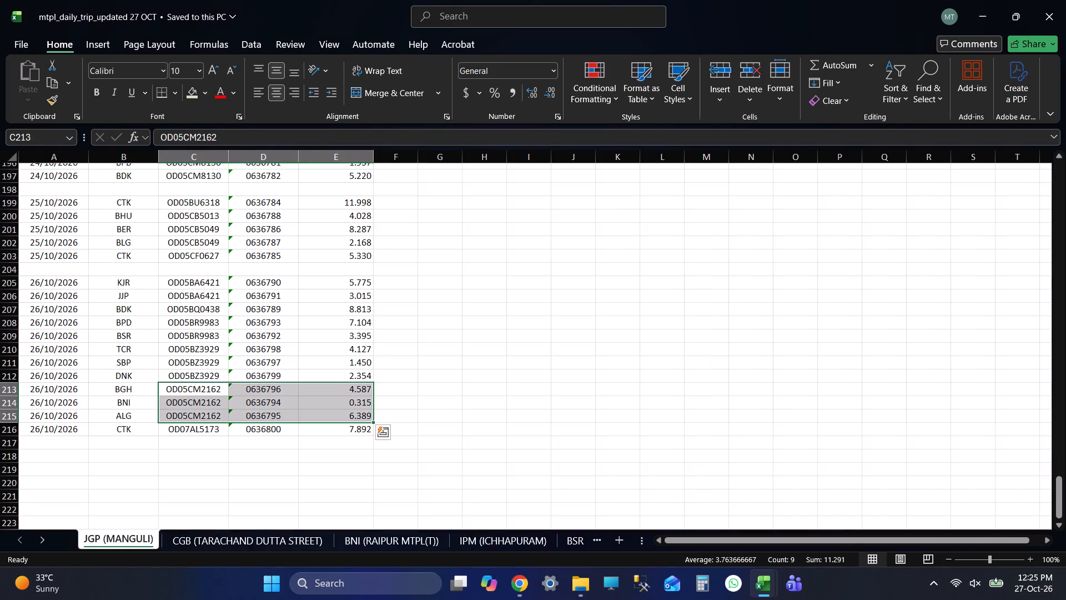
{"action": "key", "text": "shift+Tab"}
{"action": "key", "text": "alt+Tab"}
{"action": "key", "text": "alt+Tab"}
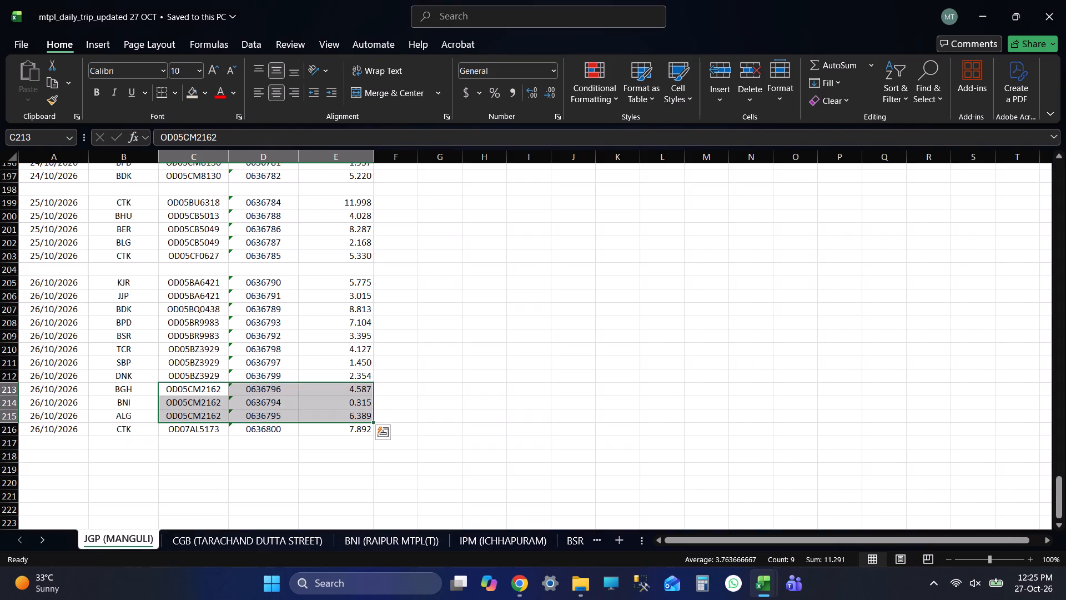
{"action": "key", "text": "alt+Tab"}
{"action": "key", "text": "alt+Tab"}
{"action": "left_click", "coordinate": [277, 93]}
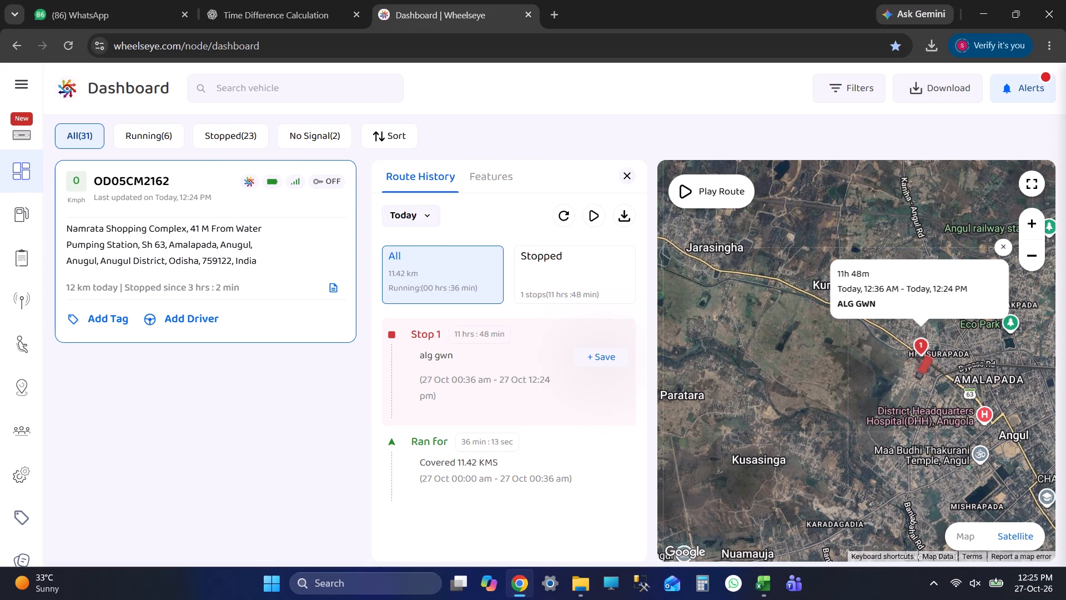
{"action": "key", "text": "alt+Tab"}
{"action": "key", "text": "alt+Tab"}
{"action": "type", "text": "8150"}
{"action": "key", "text": "Return"}
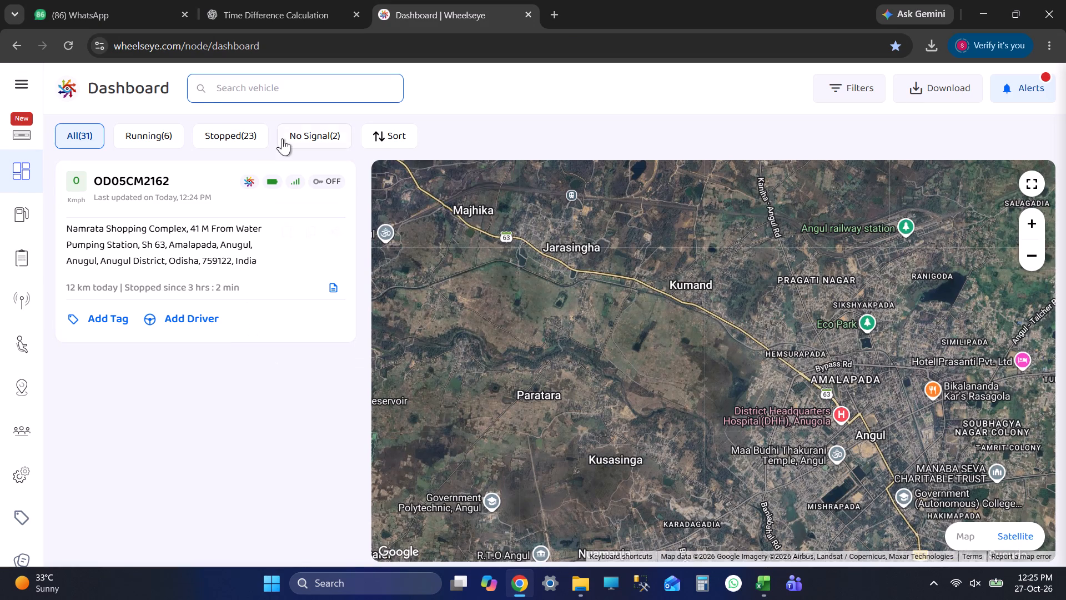
{"action": "key", "text": "alt+Tab"}
{"action": "key", "text": "alt+Tab"}
{"action": "type", "text": "8150"}
{"action": "key", "text": "Return"}
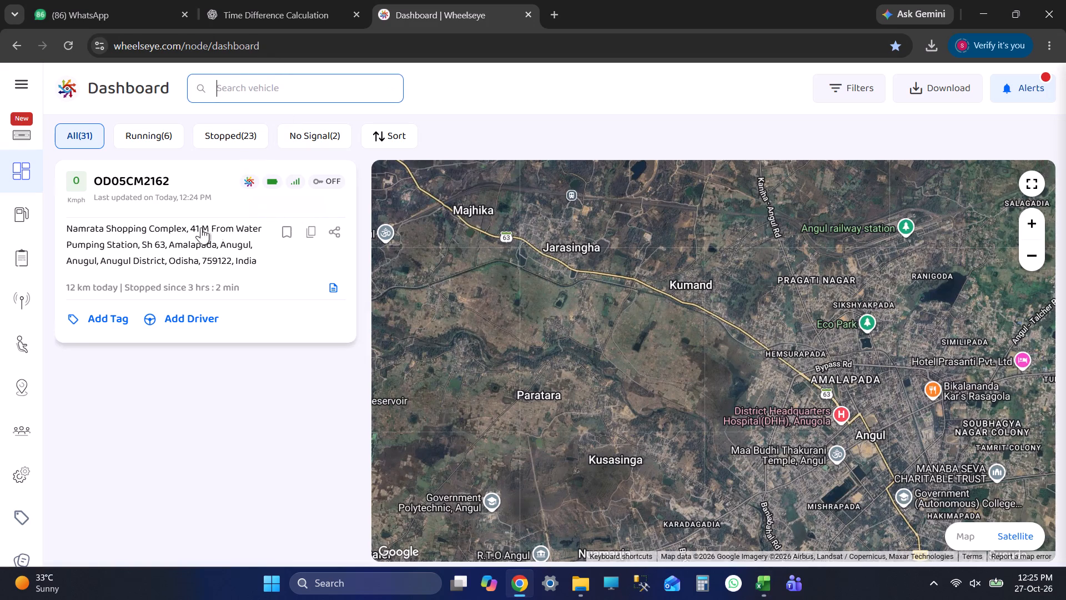
Open vehicle 8150's route history for today, refresh it and examine the lorry's position and stops on the map.
{"action": "left_click", "coordinate": [198, 259]}
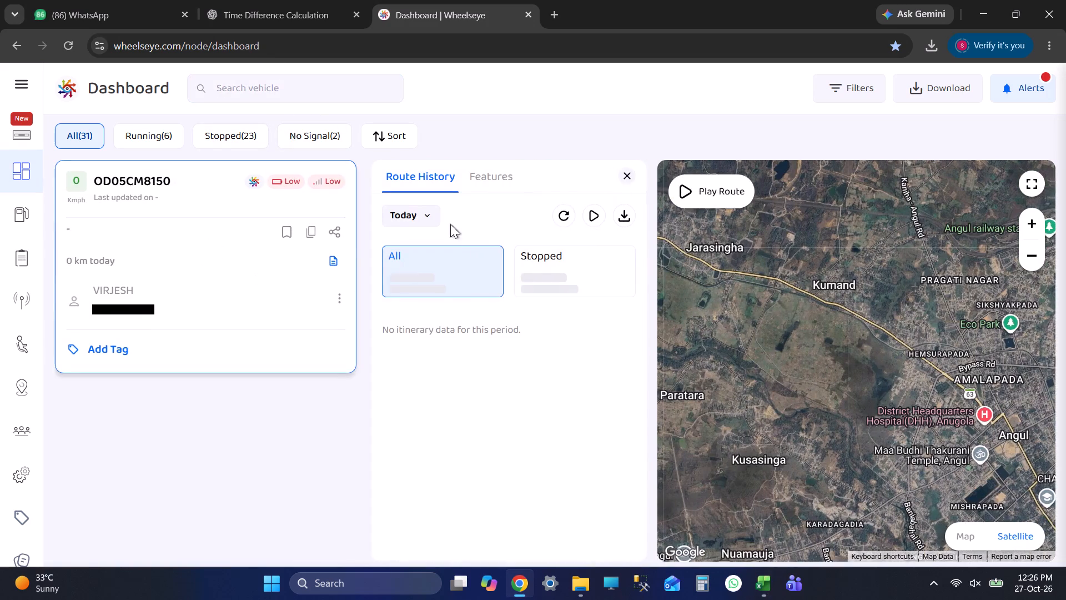
{"action": "triple_click", "coordinate": [564, 222]}
{"action": "triple_click", "coordinate": [564, 222]}
{"action": "triple_click", "coordinate": [564, 222]}
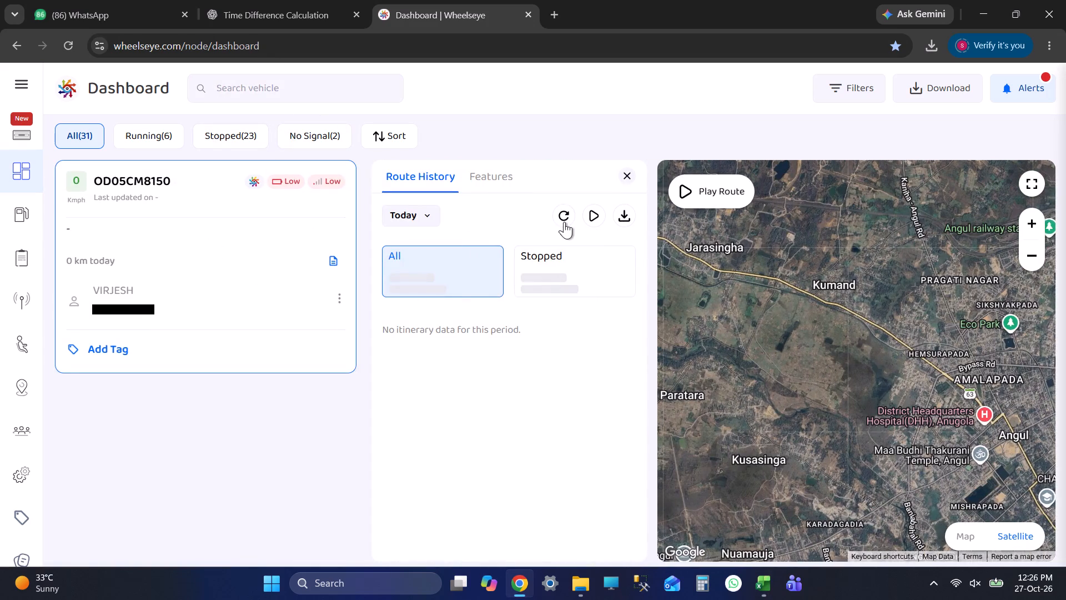
{"action": "triple_click", "coordinate": [564, 222]}
{"action": "triple_click", "coordinate": [564, 222]}
{"action": "double_click", "coordinate": [564, 222]}
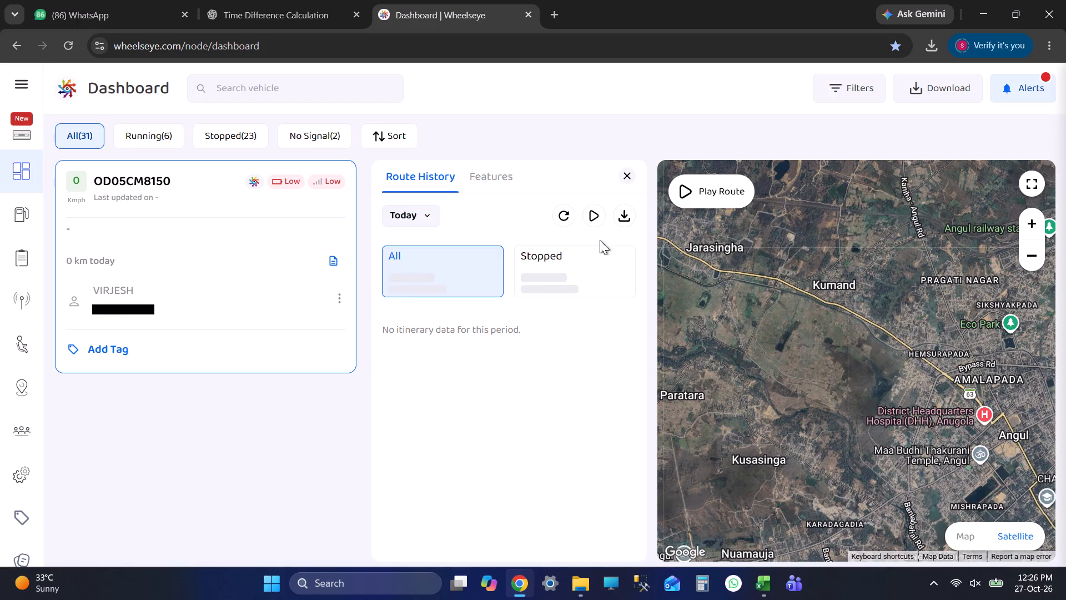
{"action": "triple_click", "coordinate": [562, 211]}
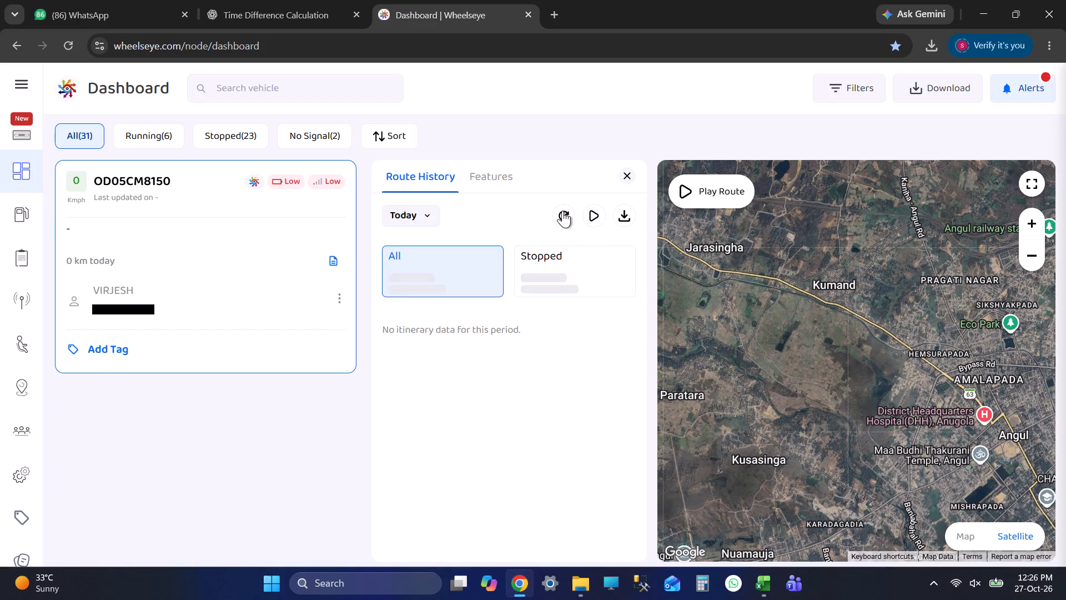
{"action": "triple_click", "coordinate": [562, 211]}
{"action": "scroll", "coordinate": [917, 278], "scroll_direction": "up", "scroll_amount": 4}
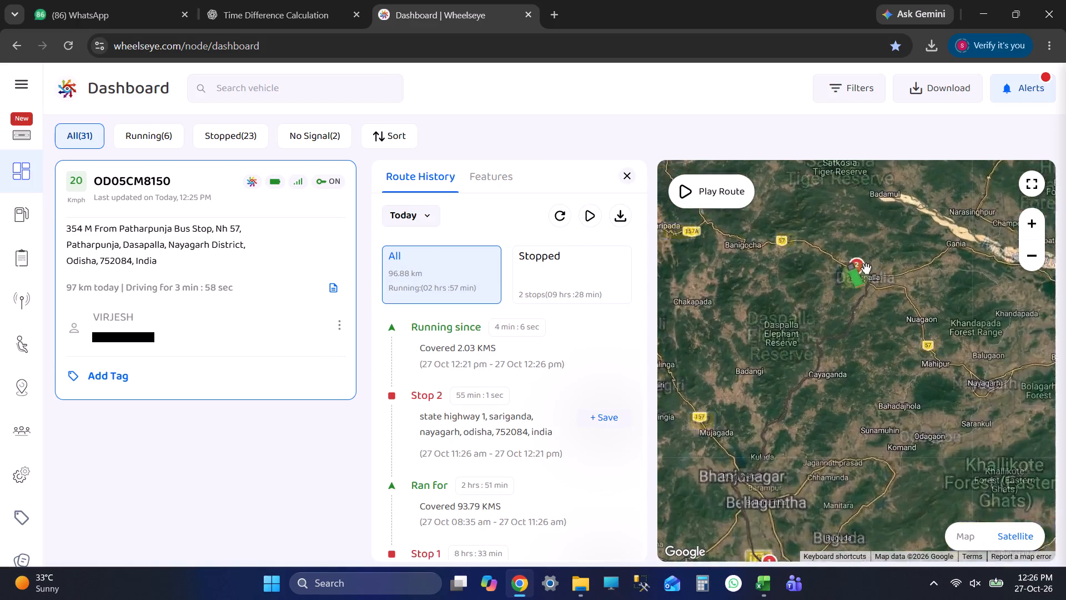
{"action": "scroll", "coordinate": [863, 273], "scroll_direction": "down", "scroll_amount": 7}
{"action": "scroll", "coordinate": [846, 366], "scroll_direction": "up", "scroll_amount": 5}
{"action": "scroll", "coordinate": [846, 366], "scroll_direction": "down", "scroll_amount": 5}
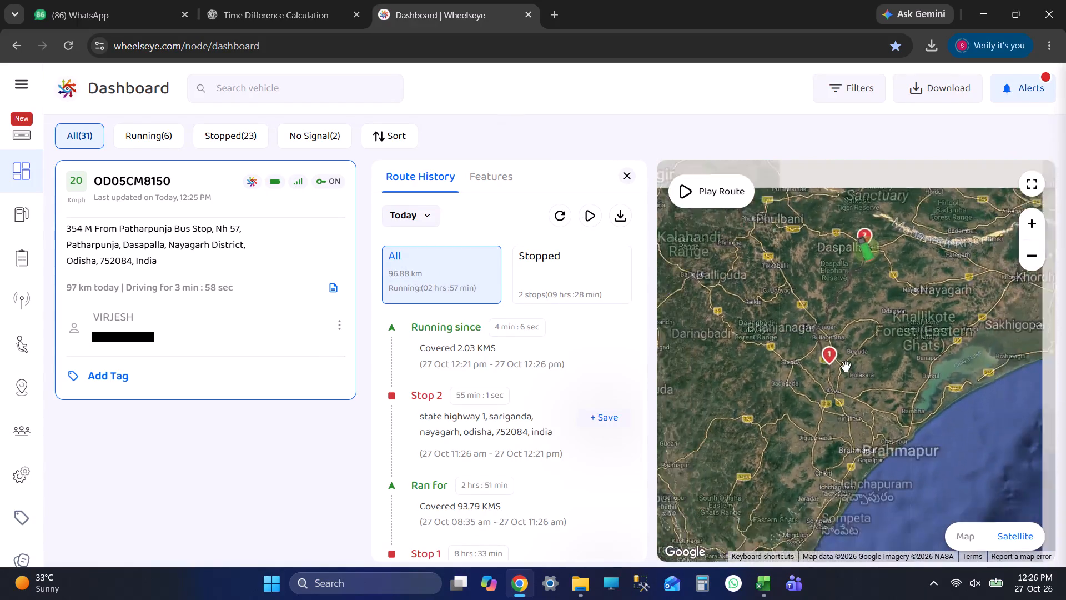
Look up lorry 8150's 26/10/2026 trips on the IPM (ICHHAPURAM) sheet of the 27 OCT manifest workbook, selecting its two entries.
{"action": "key", "text": "alt+Tab"}
{"action": "key", "text": "alt+Tab"}
{"action": "key", "text": "alt+Tab"}
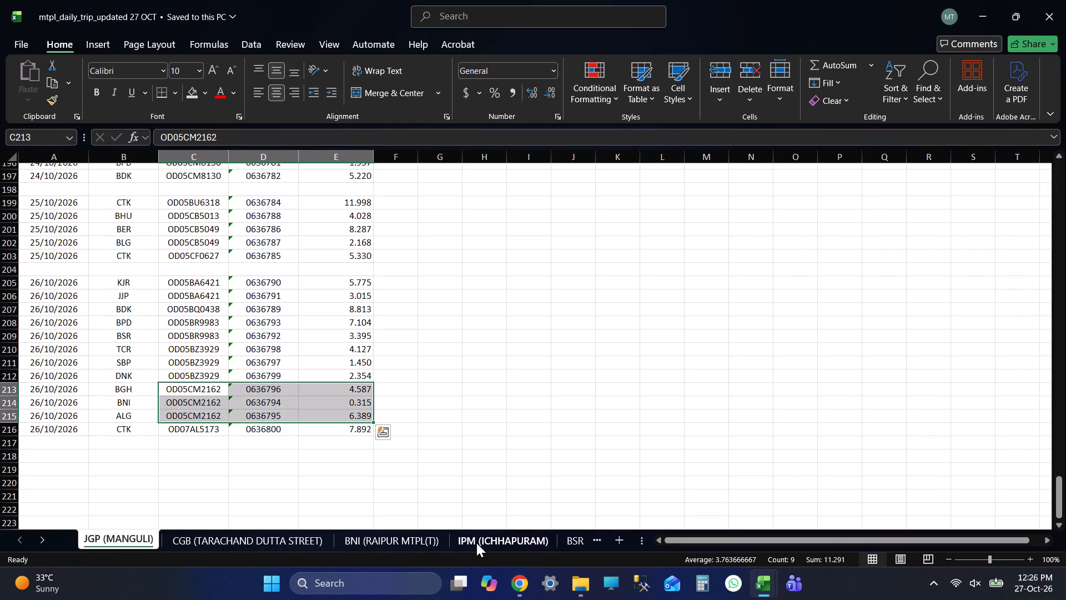
{"action": "left_click", "coordinate": [482, 541]}
{"action": "key", "text": "alt+Tab"}
{"action": "key", "text": "alt+Tab"}
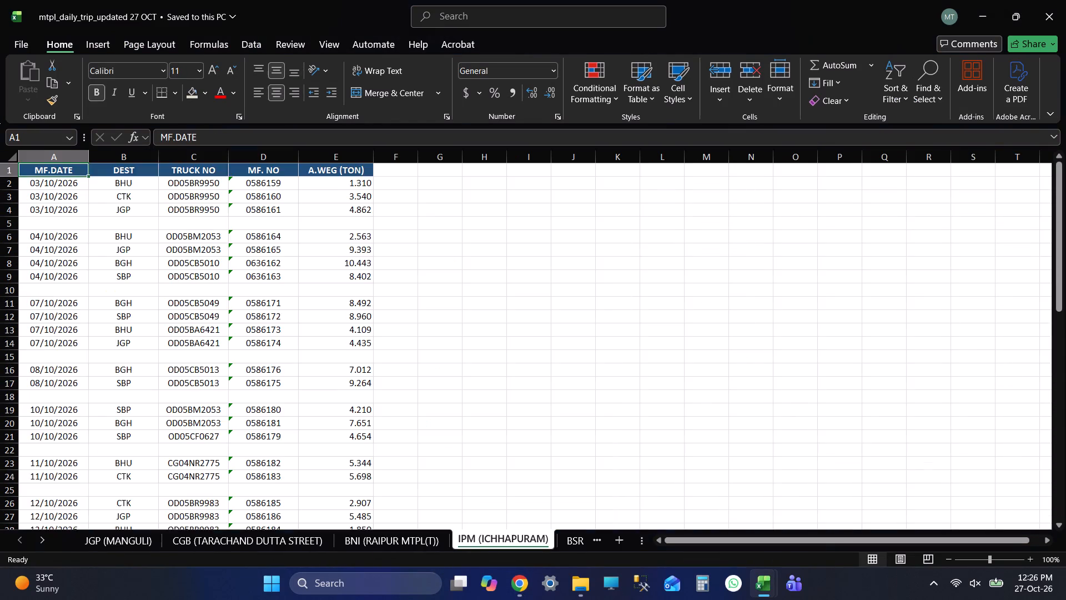
{"action": "scroll", "coordinate": [242, 417], "scroll_direction": "down", "scroll_amount": 7}
{"action": "scroll", "coordinate": [284, 420], "scroll_direction": "up", "scroll_amount": 1}
{"action": "scroll", "coordinate": [284, 420], "scroll_direction": "down", "scroll_amount": 3}
{"action": "scroll", "coordinate": [284, 434], "scroll_direction": "up", "scroll_amount": 1}
{"action": "scroll", "coordinate": [284, 436], "scroll_direction": "down", "scroll_amount": 10}
{"action": "scroll", "coordinate": [278, 424], "scroll_direction": "up", "scroll_amount": 3}
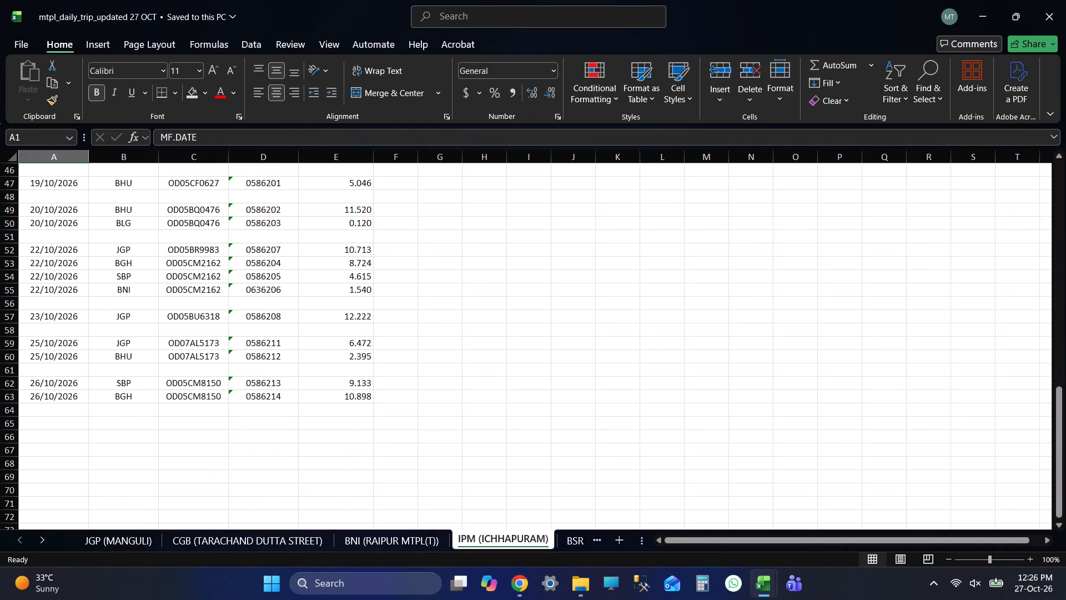
{"action": "key", "text": "alt+Tab"}
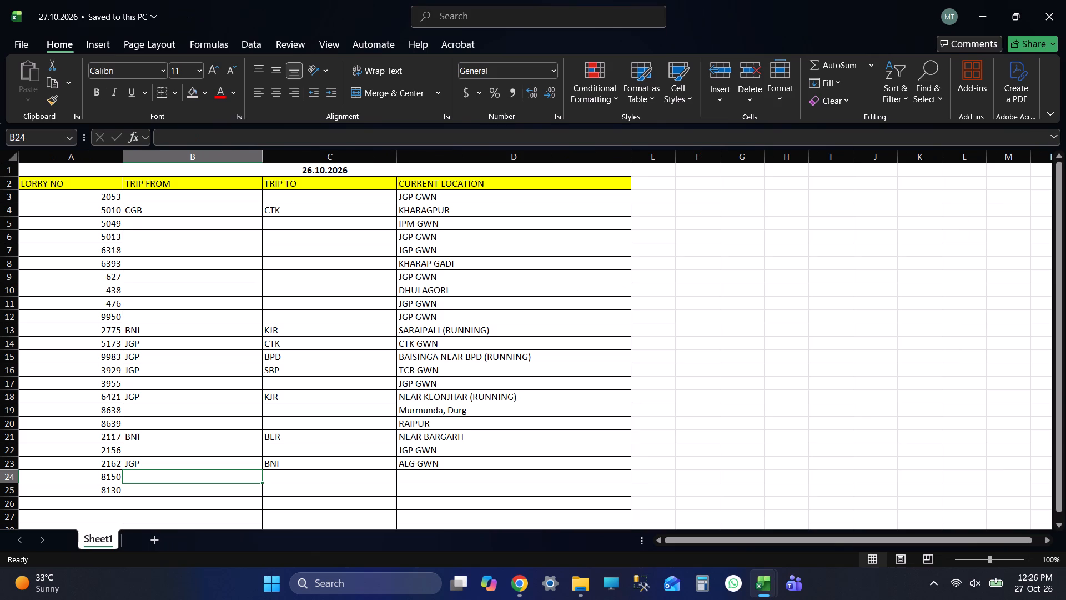
{"action": "key", "text": "alt+Tab"}
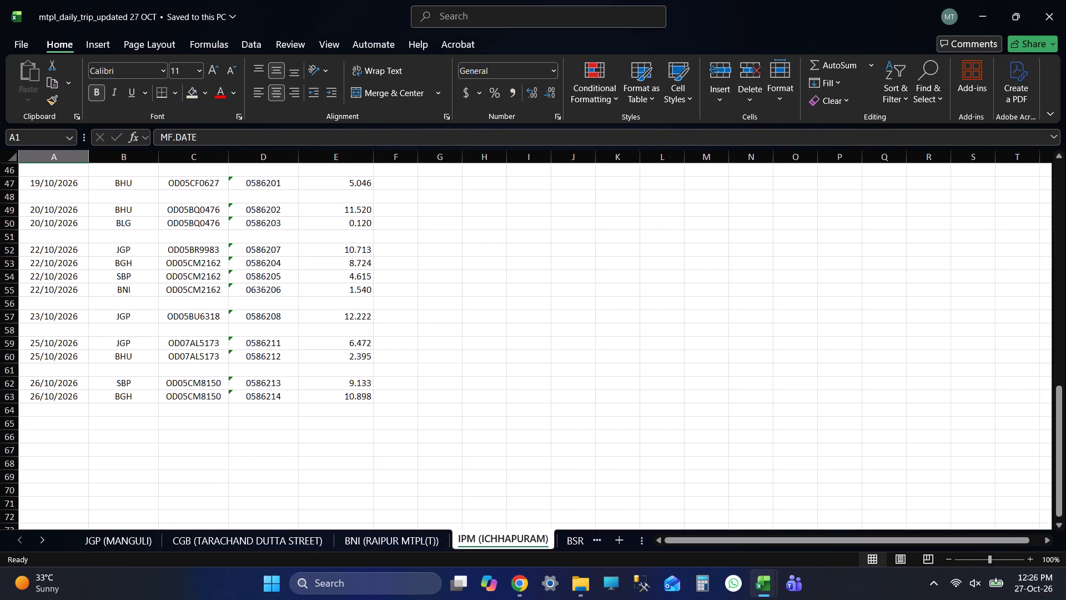
{"action": "left_click_drag", "start_coordinate": [185, 382], "coordinate": [338, 404]}
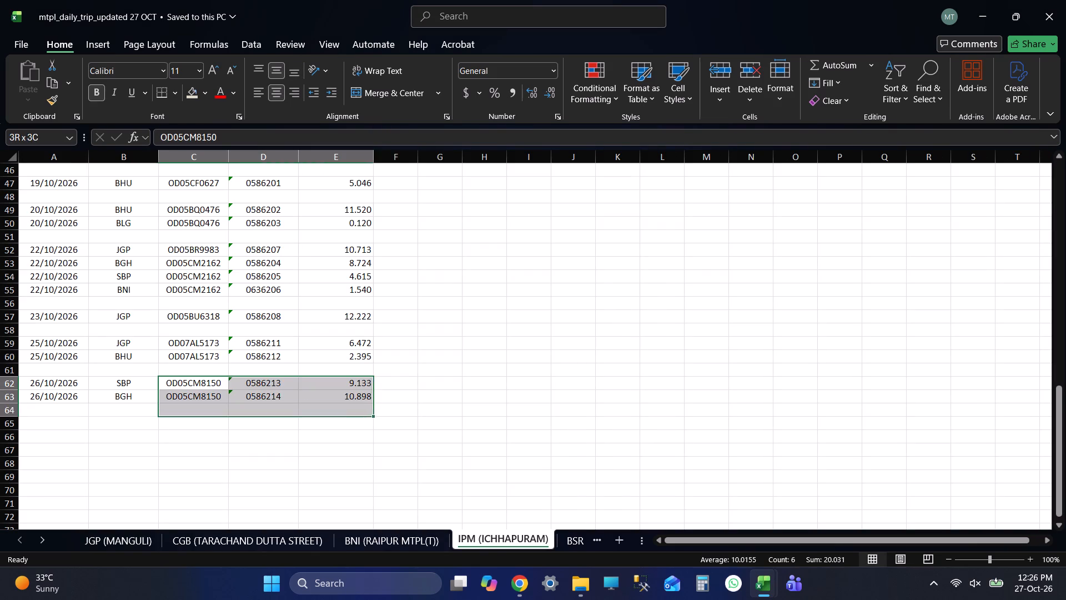
{"action": "left_click_drag", "start_coordinate": [338, 404], "coordinate": [347, 392]}
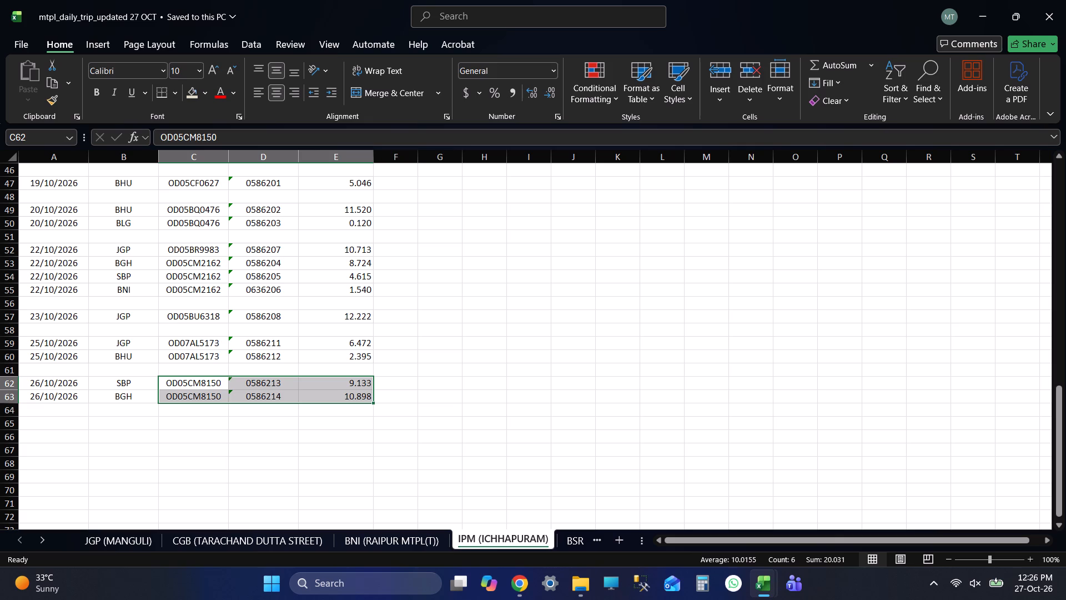
Enter IPM as trip from and BGH as trip to for lorry 8150 in the 27.10.2026 workbook, and save.
{"action": "key", "text": "alt+Tab"}
{"action": "type", "text": "BNB"}
{"action": "key", "text": "BackSpace"}
{"action": "key", "text": "BackSpace"}
{"action": "key", "text": "BackSpace"}
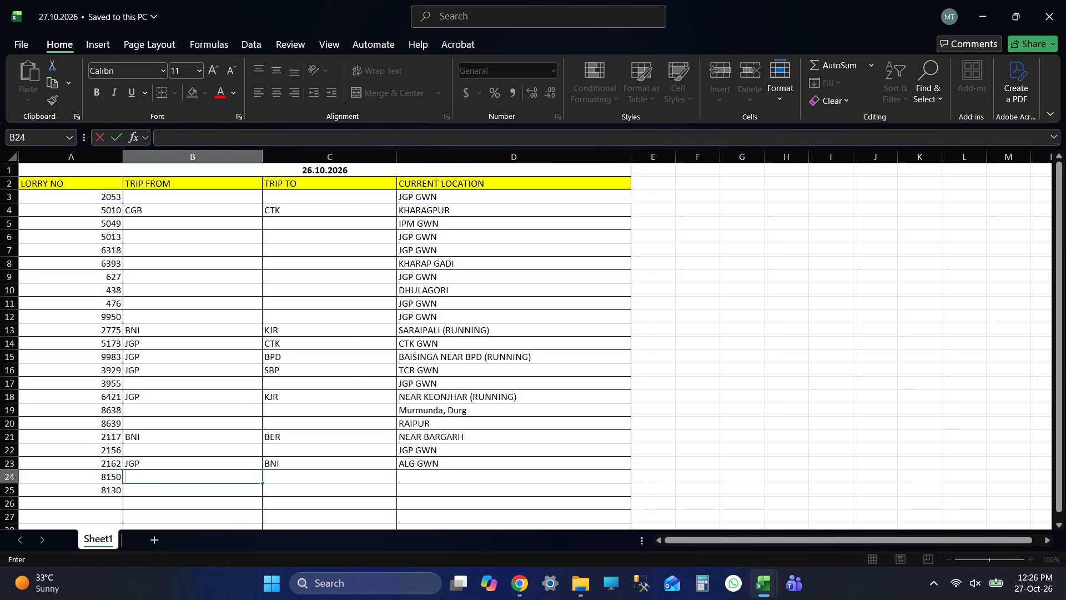
{"action": "type", "text": "IPM"}
{"action": "key", "text": "Tab"}
{"action": "key", "text": "ctrl+s"}
{"action": "key", "text": "ctrl+s"}
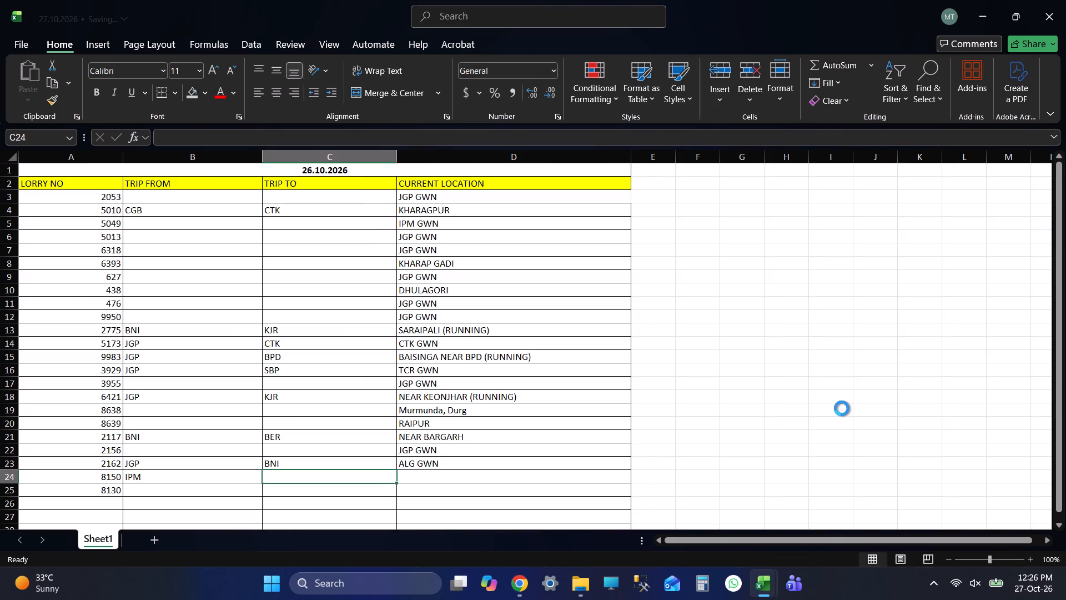
{"action": "key", "text": "ctrl+s"}
{"action": "key", "text": "ctrl+s"}
{"action": "key", "text": "alt+Tab"}
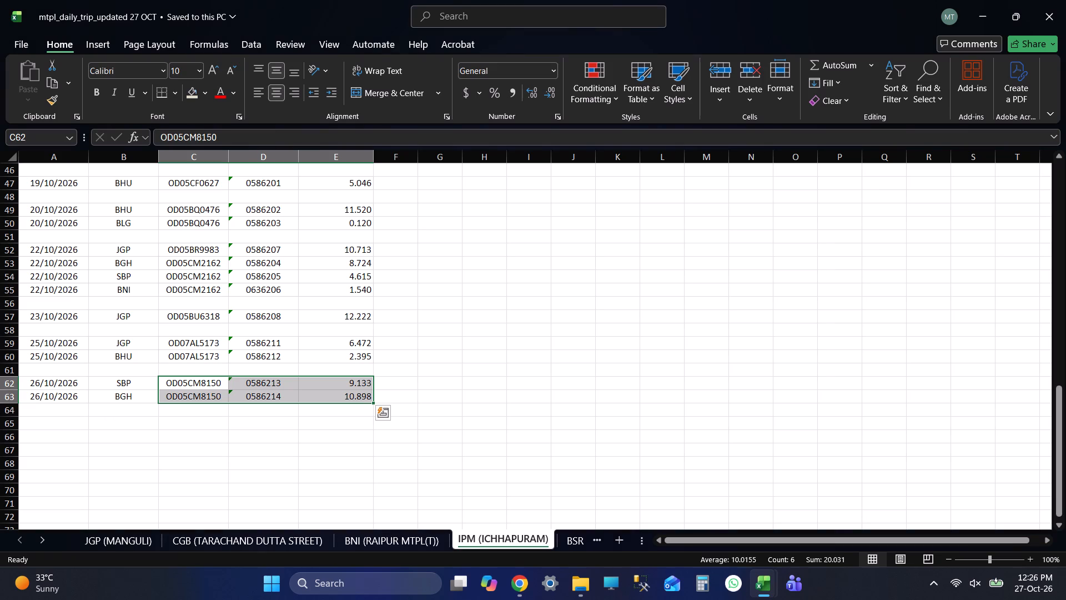
{"action": "key", "text": "alt+Tab"}
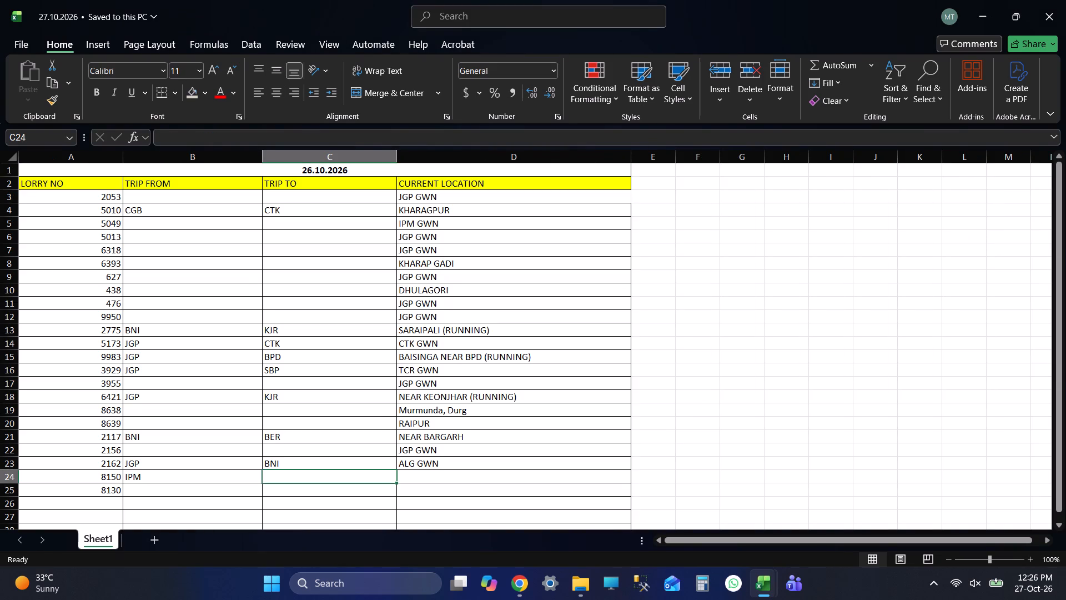
{"action": "type", "text": "BGH"}
{"action": "key", "text": "Tab"}
{"action": "key", "text": "ctrl+s"}
Check lorry 8150's position on the Wheelseye map, enter DASHPALLA (RUNNING) as its current location in the 27.10.2026 workbook, and save.
{"action": "key", "text": "alt+Tab"}
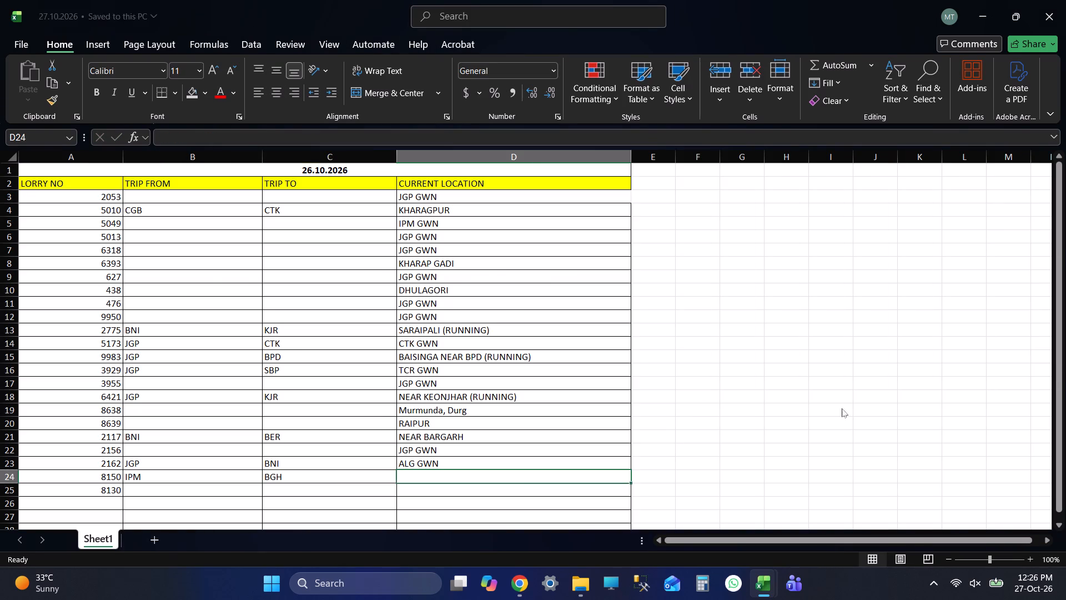
{"action": "key", "text": "alt+Tab"}
{"action": "key", "text": "alt+Tab"}
{"action": "key", "text": "alt+Tab"}
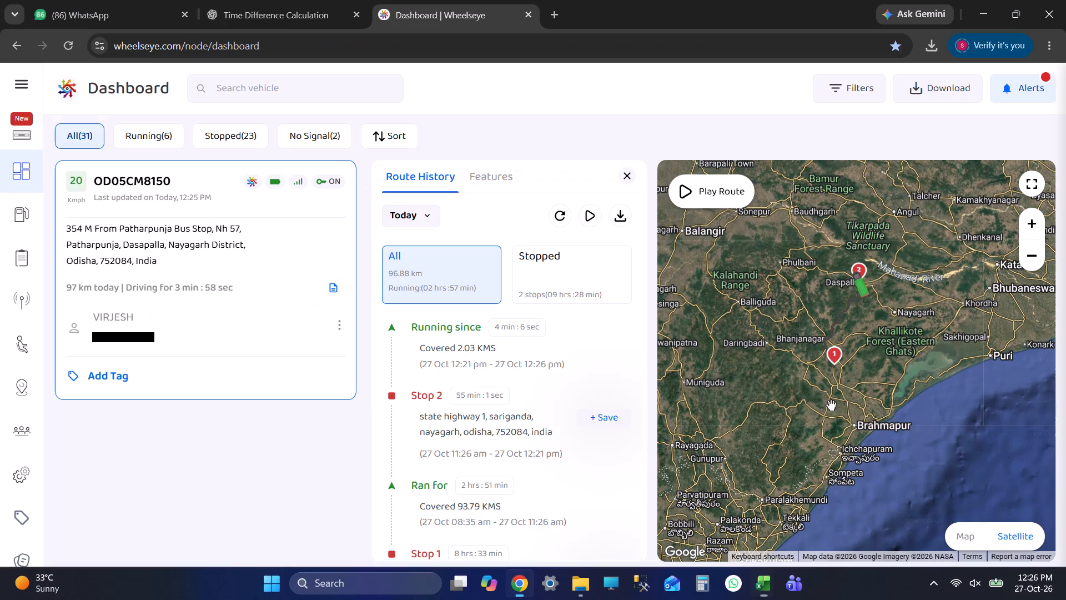
{"action": "scroll", "coordinate": [880, 279], "scroll_direction": "up", "scroll_amount": 8}
{"action": "key", "text": "alt+Tab"}
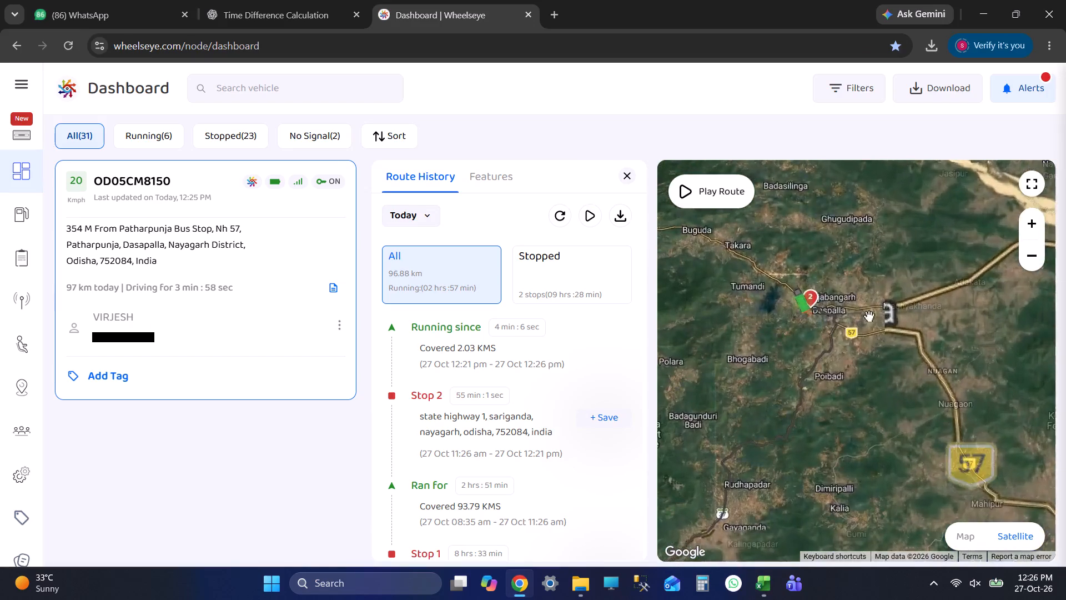
{"action": "key", "text": "alt+Tab"}
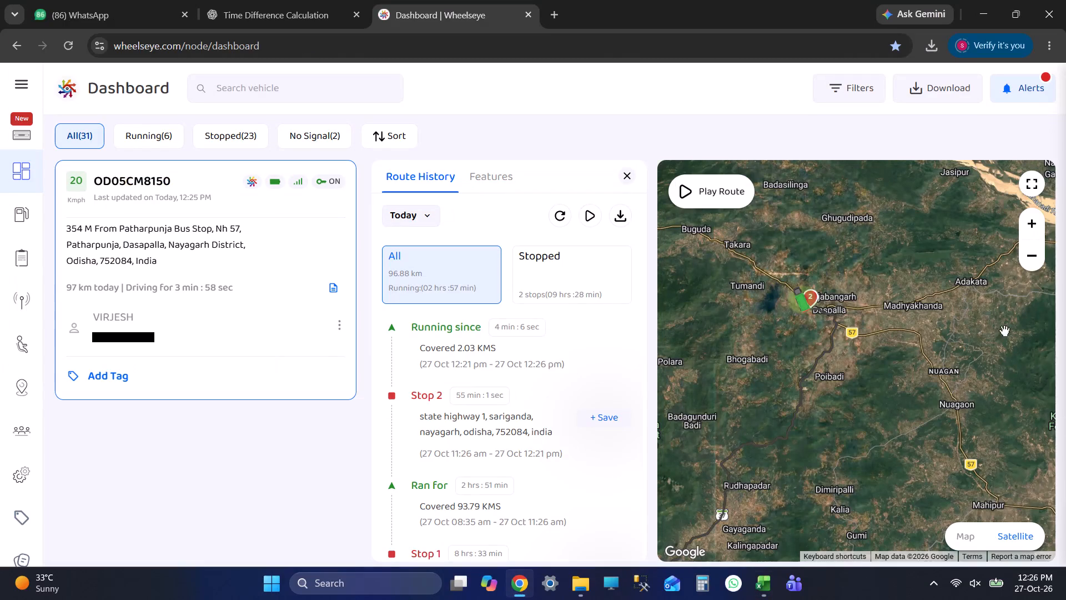
{"action": "key", "text": "alt+Tab"}
{"action": "type", "text": "DASH"}
{"action": "type", "text": "PALLA (RUNNING)"}
{"action": "key", "text": "Return"}
{"action": "key", "text": "ctrl+s"}
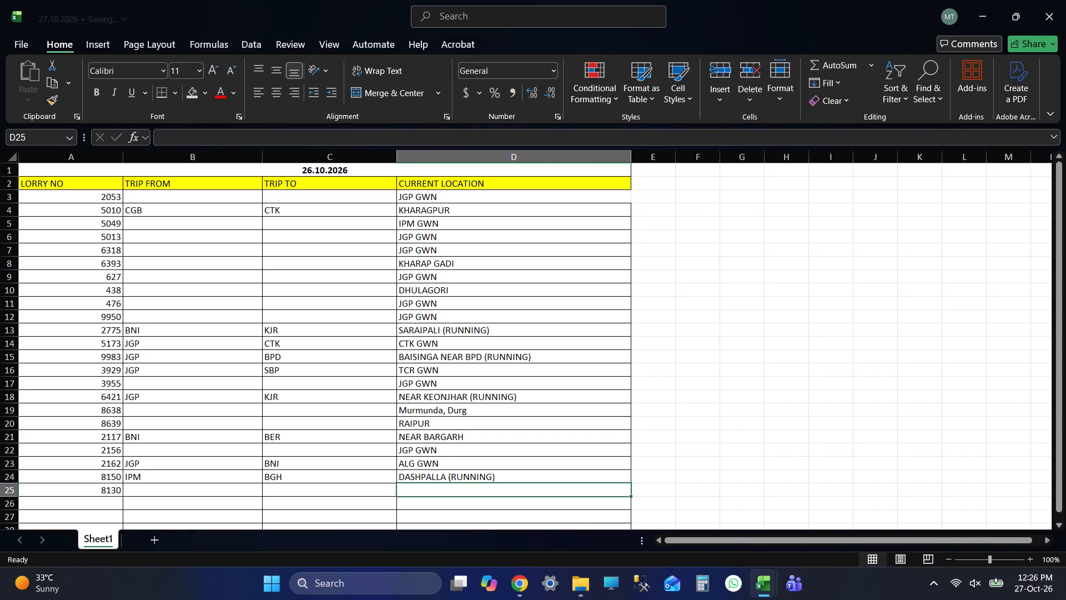
Search Wheelseye for vehicle 8130, open its route history for today and refresh it.
{"action": "key", "text": "shift+Tab"}
{"action": "key", "text": "shift+Tab"}
{"action": "key", "text": "alt+Tab"}
{"action": "left_click", "coordinate": [287, 92]}
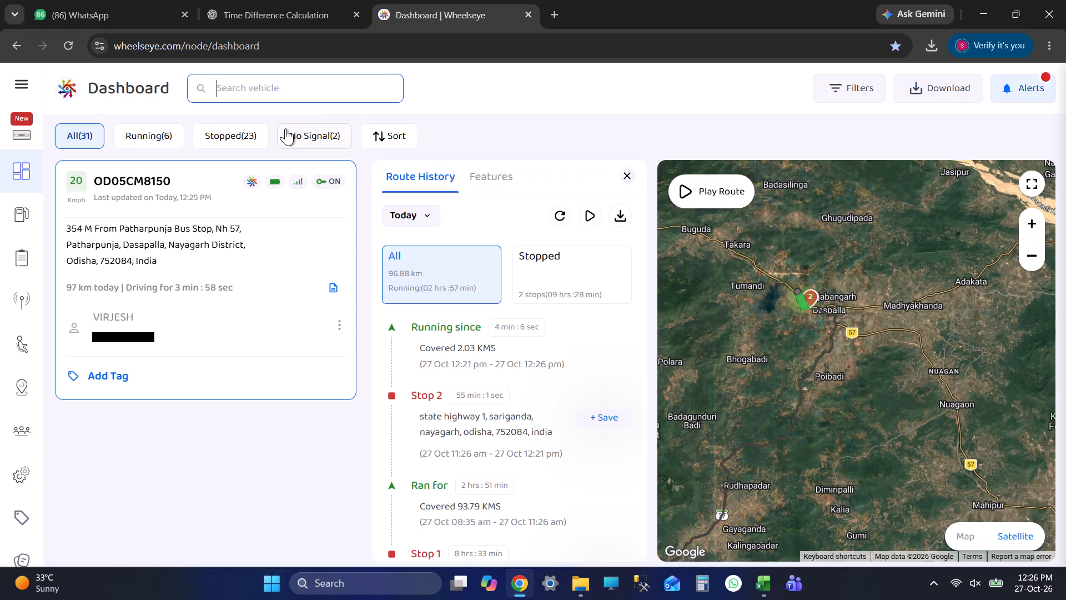
{"action": "type", "text": "8130"}
{"action": "key", "text": "Return"}
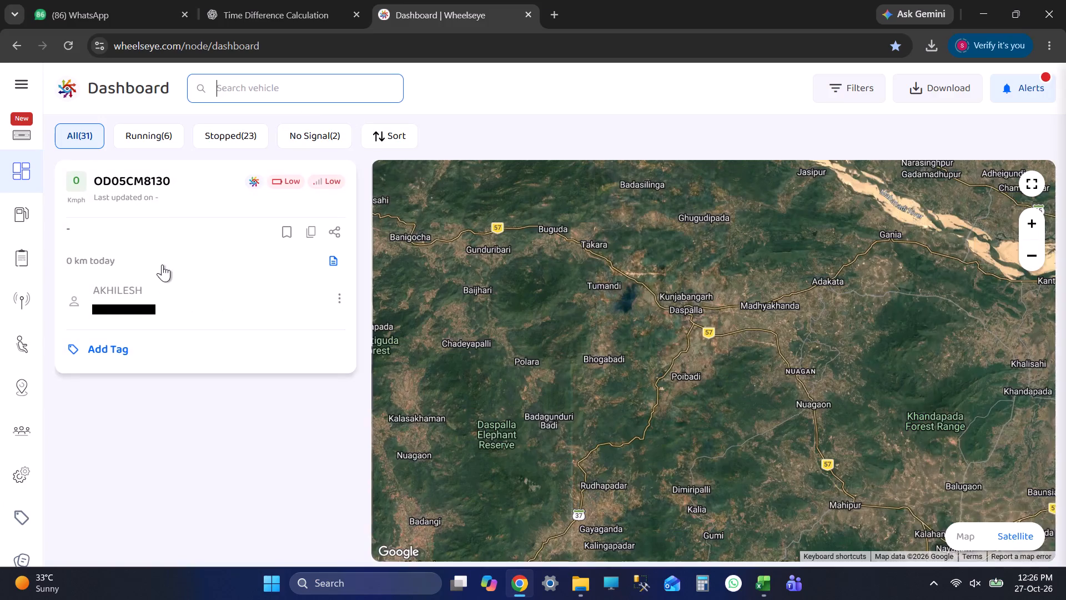
{"action": "left_click", "coordinate": [162, 264]}
{"action": "triple_click", "coordinate": [565, 210]}
{"action": "triple_click", "coordinate": [565, 210]}
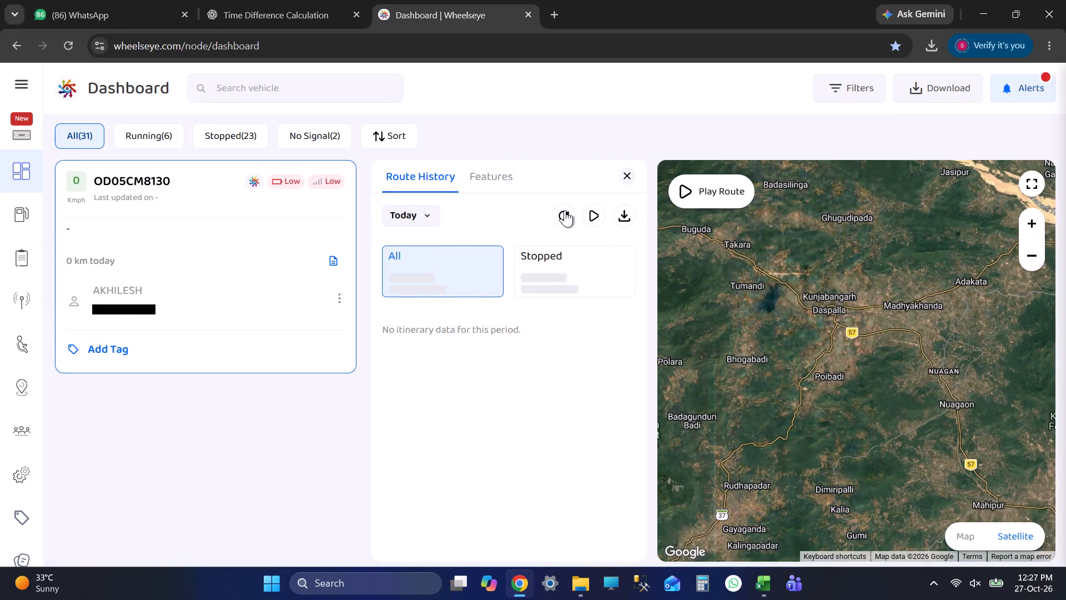
{"action": "triple_click", "coordinate": [565, 210]}
{"action": "double_click", "coordinate": [565, 210]}
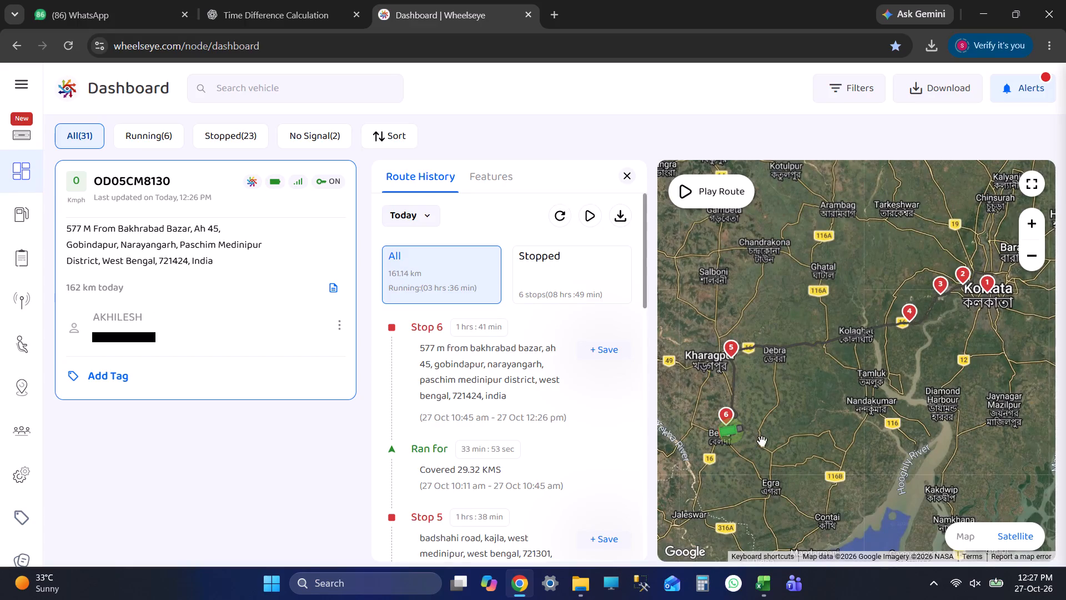
Save the 27.10.2026 workbook again.
{"action": "key", "text": "alt+Tab"}
{"action": "key", "text": "ctrl+s"}
{"action": "key", "text": "ctrl+s"}
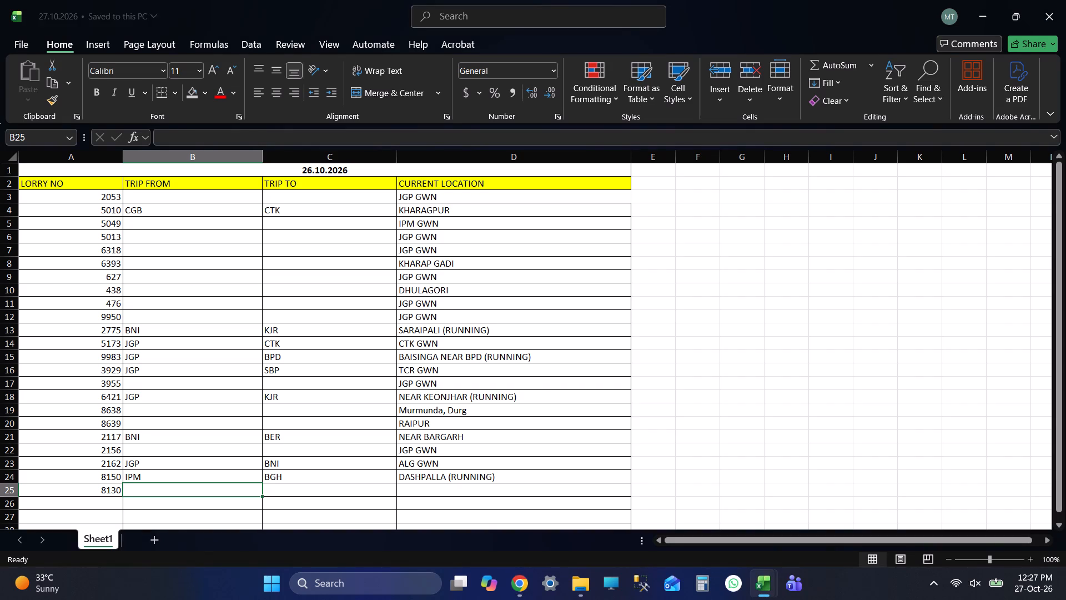
{"action": "key", "text": "ctrl+s"}
{"action": "key", "text": "ctrl+s"}
{"action": "key", "text": "ctrl+s"}
Examine lorry 8130's Stop 6 location and the surrounding towns on the Wheelseye map.
{"action": "key", "text": "alt+Tab"}
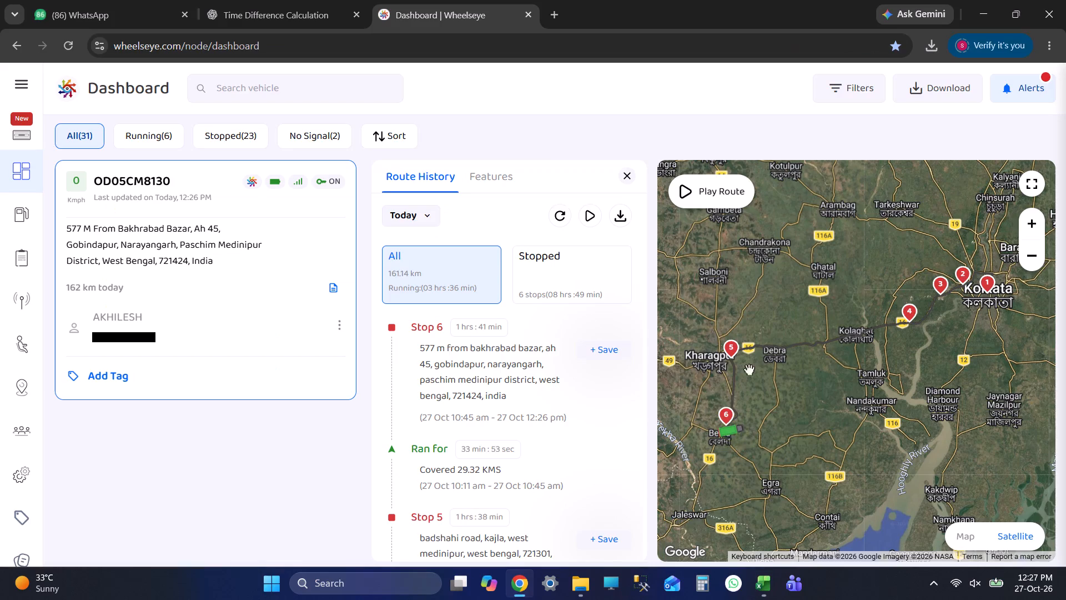
{"action": "scroll", "coordinate": [732, 428], "scroll_direction": "up", "scroll_amount": 1}
{"action": "scroll", "coordinate": [732, 428], "scroll_direction": "down", "scroll_amount": 1}
{"action": "scroll", "coordinate": [732, 428], "scroll_direction": "up", "scroll_amount": 7}
{"action": "left_click_drag", "start_coordinate": [744, 452], "coordinate": [836, 443]}
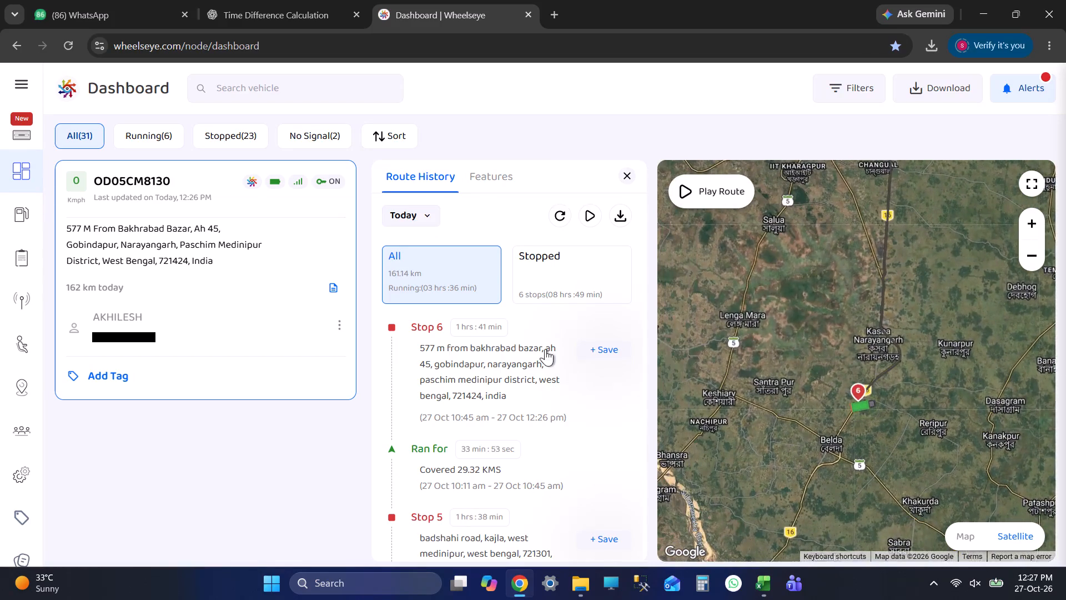
Examine lorry 8130's Stop 6 location and nearby places on the Wheelseye satellite map.
{"action": "left_click", "coordinate": [545, 349]}
{"action": "scroll", "coordinate": [850, 367], "scroll_direction": "up", "scroll_amount": 12}
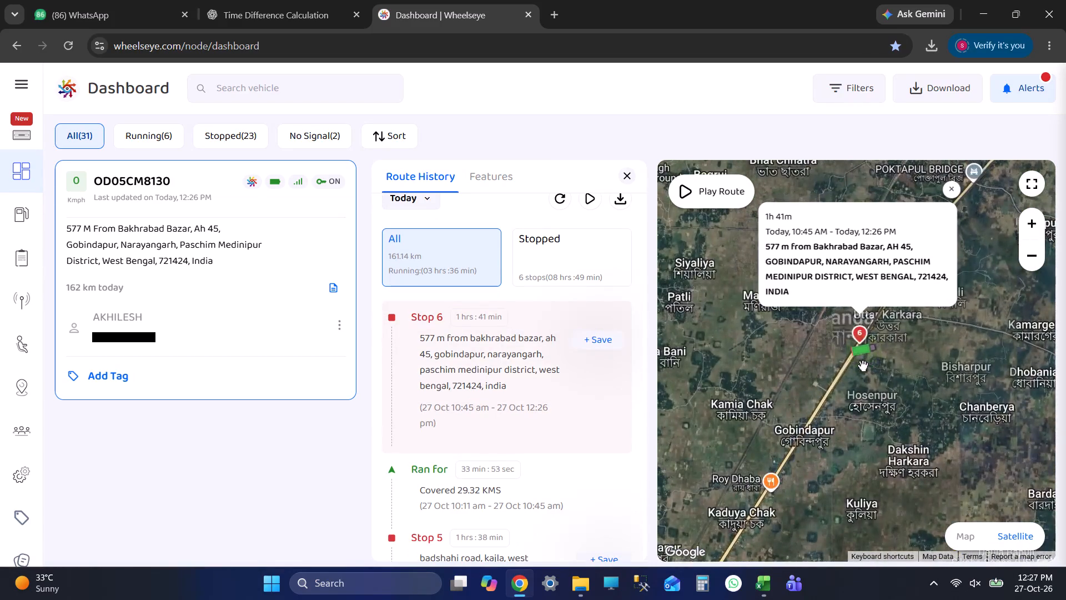
{"action": "scroll", "coordinate": [863, 366], "scroll_direction": "up", "scroll_amount": 7}
{"action": "left_click_drag", "start_coordinate": [849, 326], "coordinate": [835, 433]}
{"action": "scroll", "coordinate": [818, 388], "scroll_direction": "down", "scroll_amount": 2}
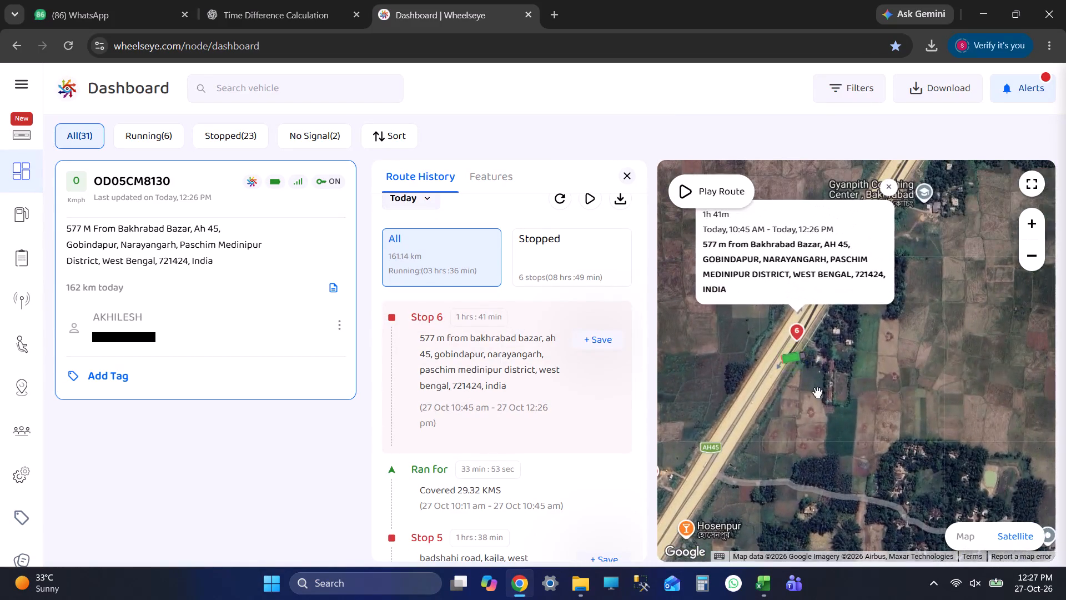
{"action": "scroll", "coordinate": [817, 392], "scroll_direction": "down", "scroll_amount": 2}
{"action": "scroll", "coordinate": [816, 395], "scroll_direction": "up", "scroll_amount": 1}
{"action": "scroll", "coordinate": [815, 399], "scroll_direction": "down", "scroll_amount": 17}
Find lorry 8130's entries on the manifest workbook's CGB sheet, enter its trip as CGB to BHU in the 27.10.2026 workbook, and save.
{"action": "key", "text": "alt+Tab"}
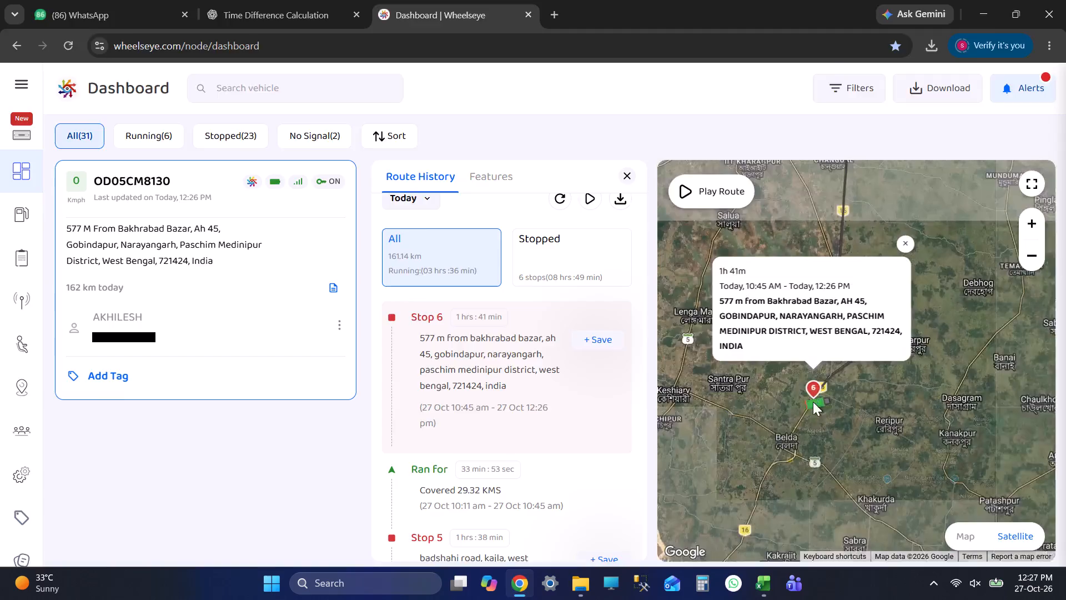
{"action": "key", "text": "alt+Tab"}
{"action": "key", "text": "alt+Tab"}
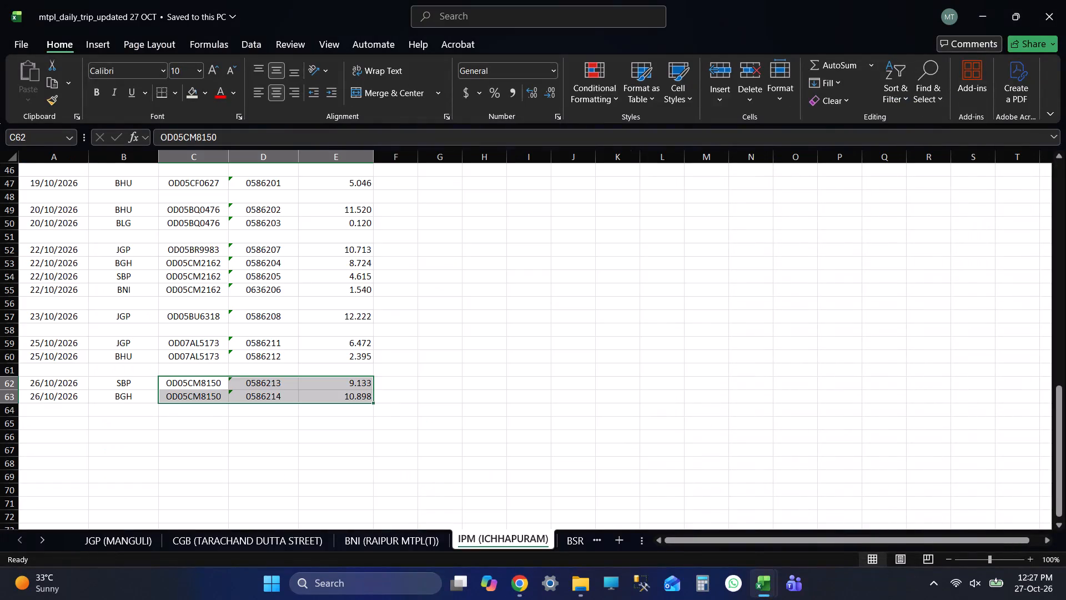
{"action": "left_click", "coordinate": [194, 533]}
{"action": "key", "text": "alt+Tab"}
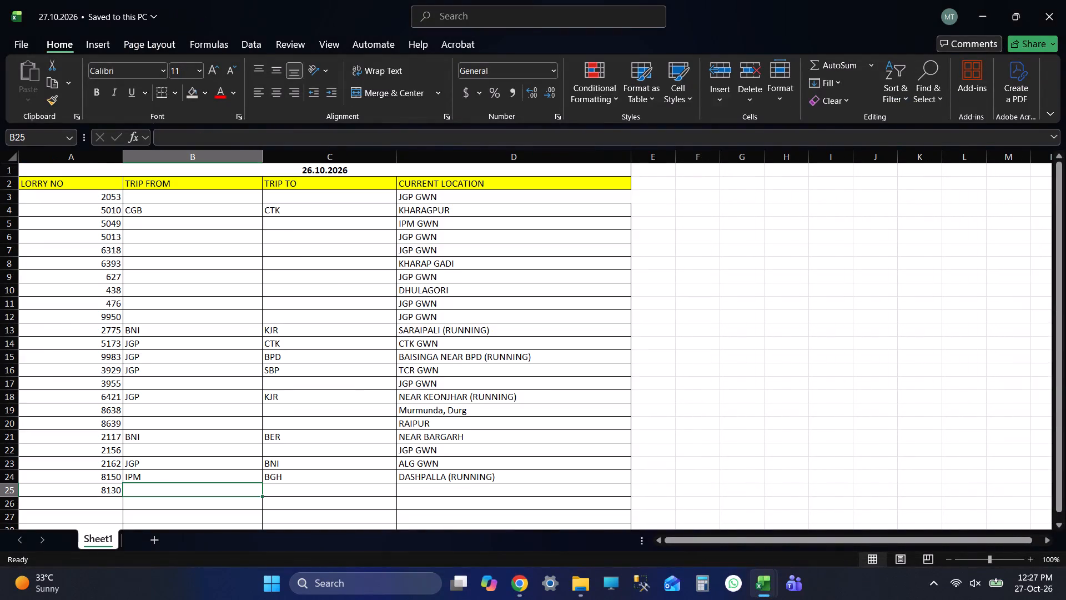
{"action": "key", "text": "alt+Tab"}
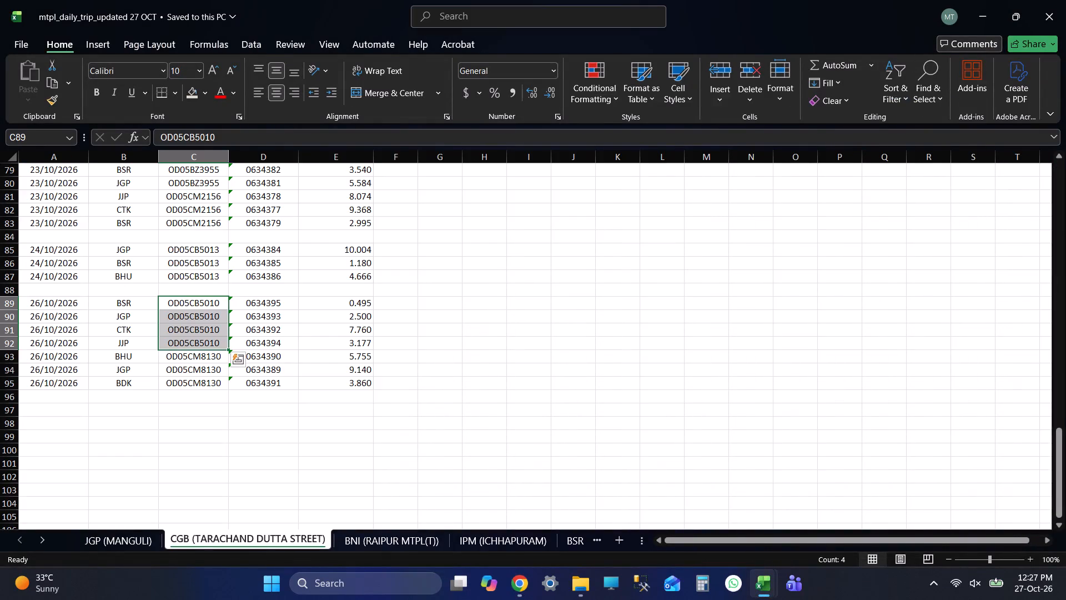
{"action": "left_click_drag", "start_coordinate": [202, 361], "coordinate": [204, 388]}
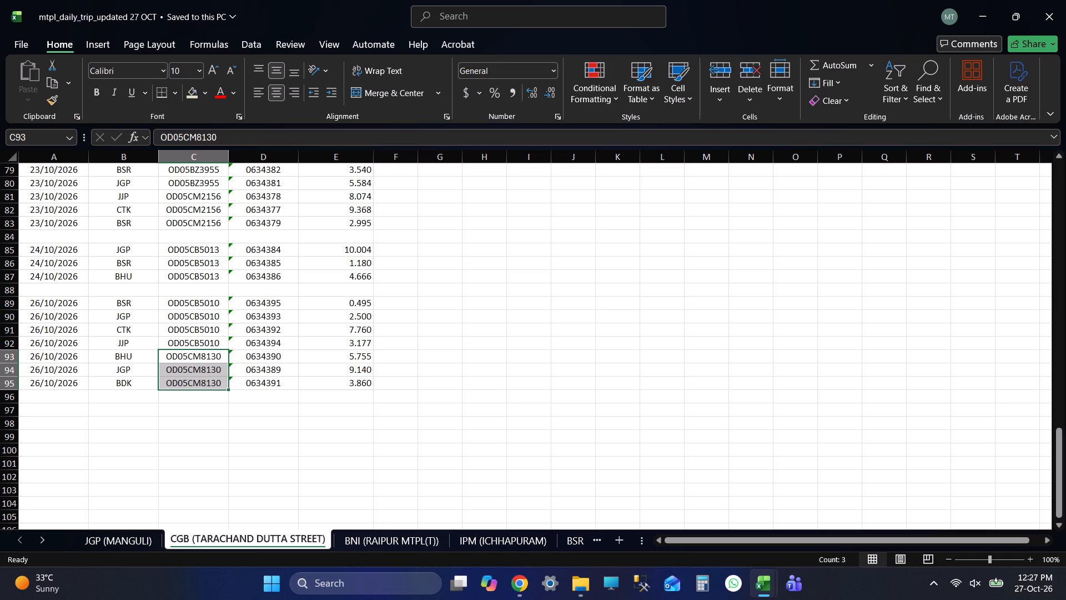
{"action": "key", "text": "alt+Tab"}
{"action": "key", "text": "alt+Tab"}
{"action": "key", "text": "alt+Tab"}
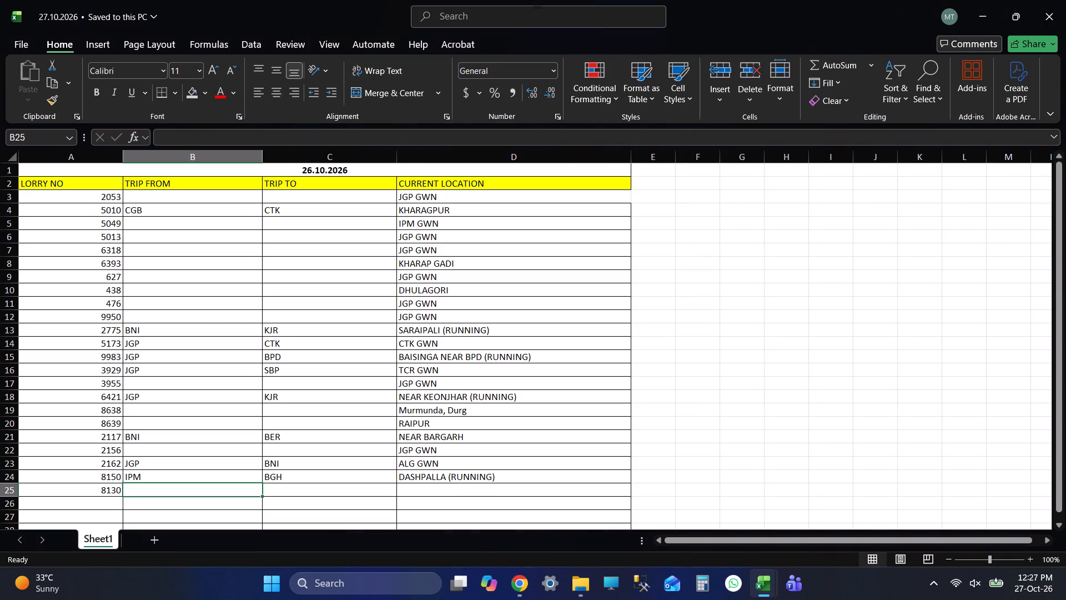
{"action": "type", "text": "CGB"}
{"action": "key", "text": "Tab"}
{"action": "type", "text": "BHU"}
{"action": "key", "text": "Tab"}
{"action": "key", "text": "ctrl+s"}
Check lorry 8130's position on the Wheelseye map, enter BELDA (RUNNING) as its current location in the 27.10.2026 workbook, and save.
{"action": "key", "text": "alt+Tab"}
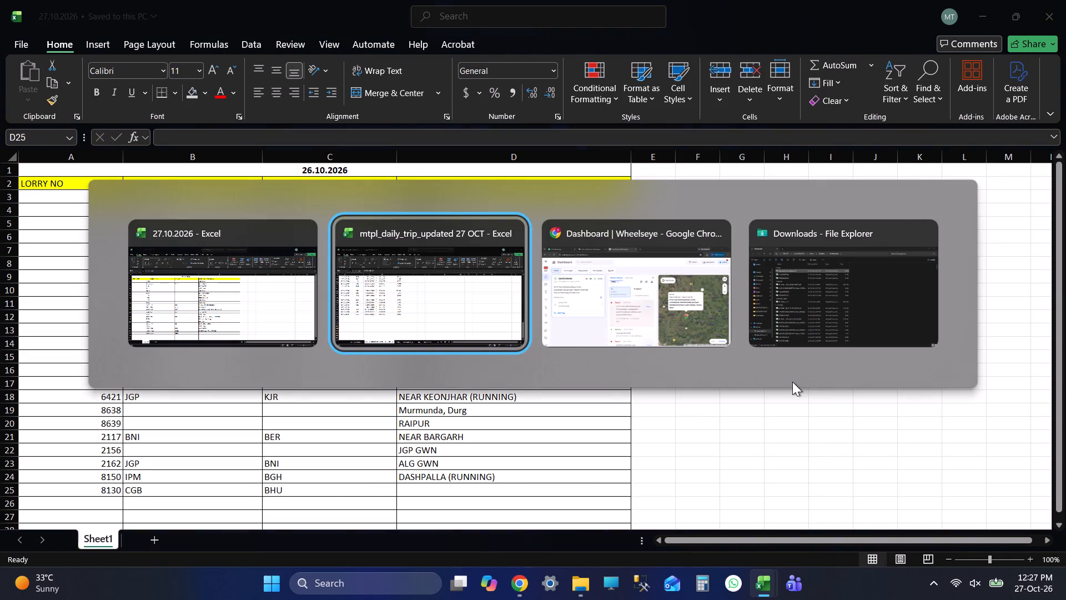
{"action": "key", "text": "alt+Tab"}
{"action": "scroll", "coordinate": [816, 409], "scroll_direction": "up", "scroll_amount": 4}
{"action": "scroll", "coordinate": [816, 409], "scroll_direction": "down", "scroll_amount": 6}
{"action": "scroll", "coordinate": [816, 409], "scroll_direction": "up", "scroll_amount": 1}
{"action": "scroll", "coordinate": [816, 409], "scroll_direction": "down", "scroll_amount": 2}
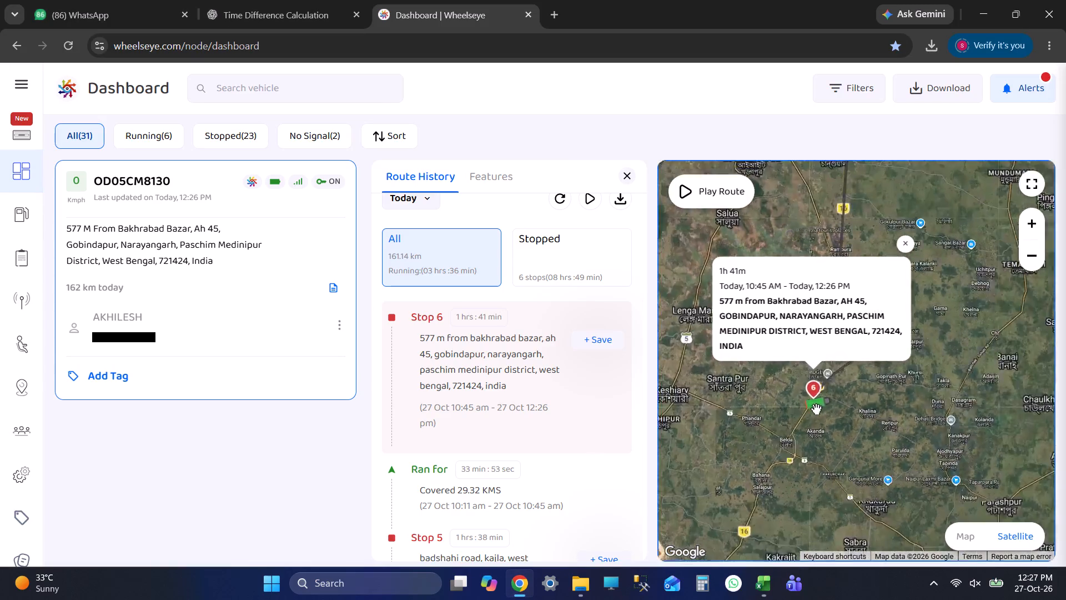
{"action": "key", "text": "alt+Tab"}
{"action": "type", "text": "BELDA"}
{"action": "key", "text": "space"}
{"action": "type", "text": "(RUNNING)"}
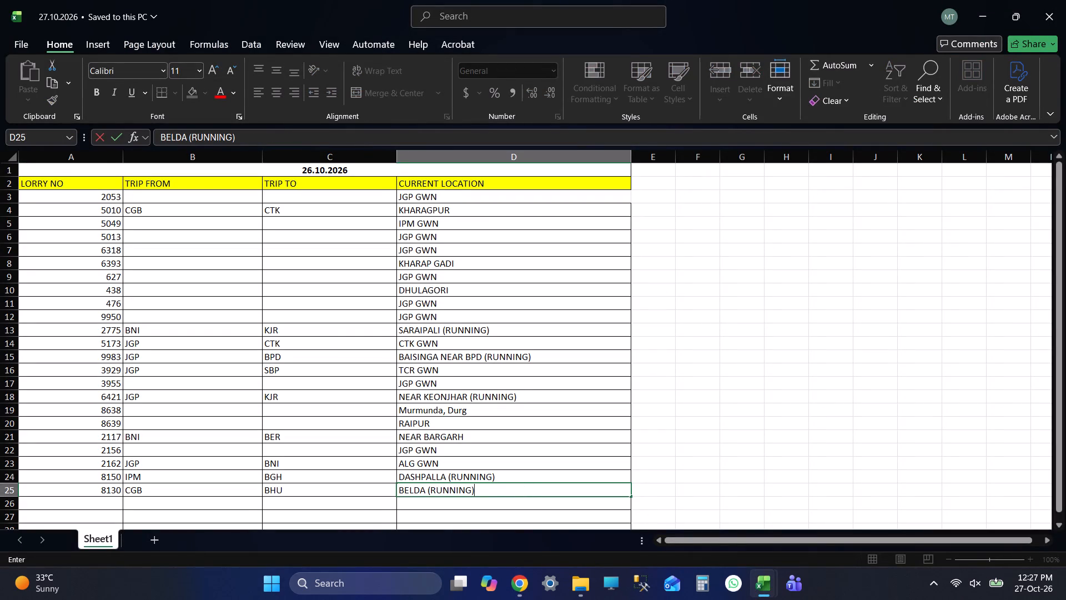
{"action": "key", "text": "Return"}
{"action": "key", "text": "ctrl+s"}
{"action": "key", "text": "ctrl+s"}
{"action": "key", "text": "ctrl+s"}
{"action": "key", "text": "ctrl+s"}
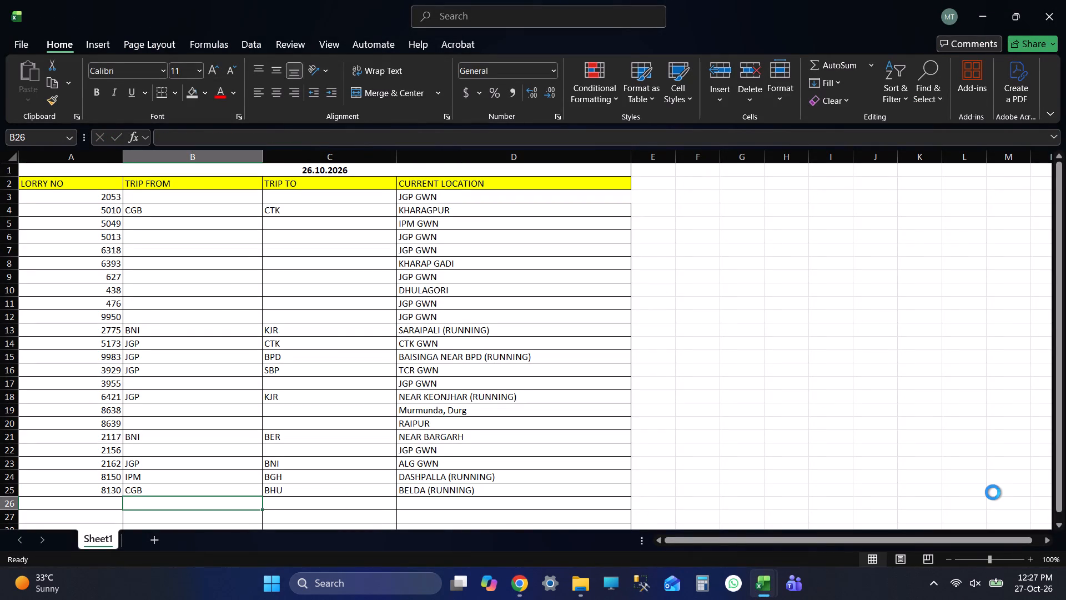
{"action": "key", "text": "ctrl+s"}
Recheck lorry 8130's surroundings on the Wheelseye map, and save the 27.10.2026 workbook again.
{"action": "key", "text": "alt+Tab"}
{"action": "scroll", "coordinate": [788, 417], "scroll_direction": "down", "scroll_amount": 1}
{"action": "scroll", "coordinate": [797, 421], "scroll_direction": "up", "scroll_amount": 1}
{"action": "scroll", "coordinate": [803, 423], "scroll_direction": "down", "scroll_amount": 2}
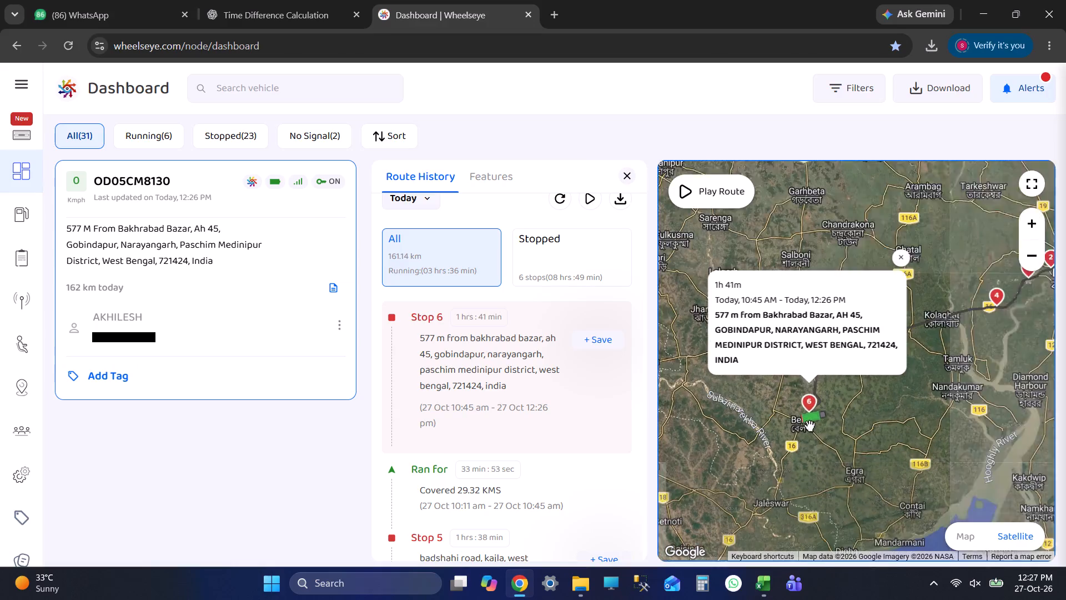
{"action": "key", "text": "alt+Tab"}
{"action": "key", "text": "ctrl+s"}
{"action": "key", "text": "ctrl+s"}
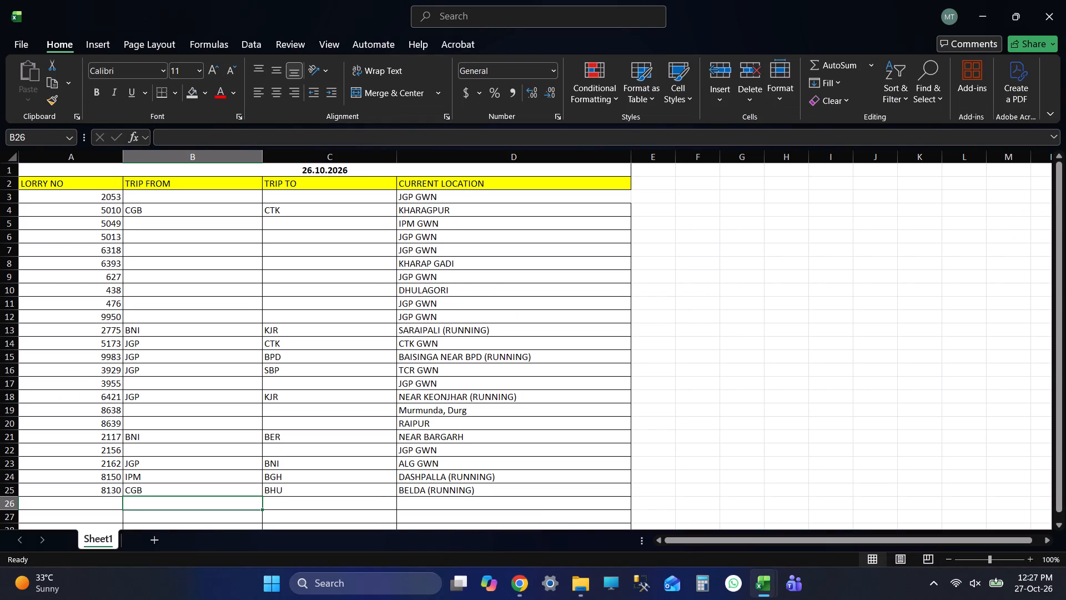
Change the date in the lorry sheet's title row to 27.10.2026 and save the workbook.
{"action": "double_click", "coordinate": [309, 171]}
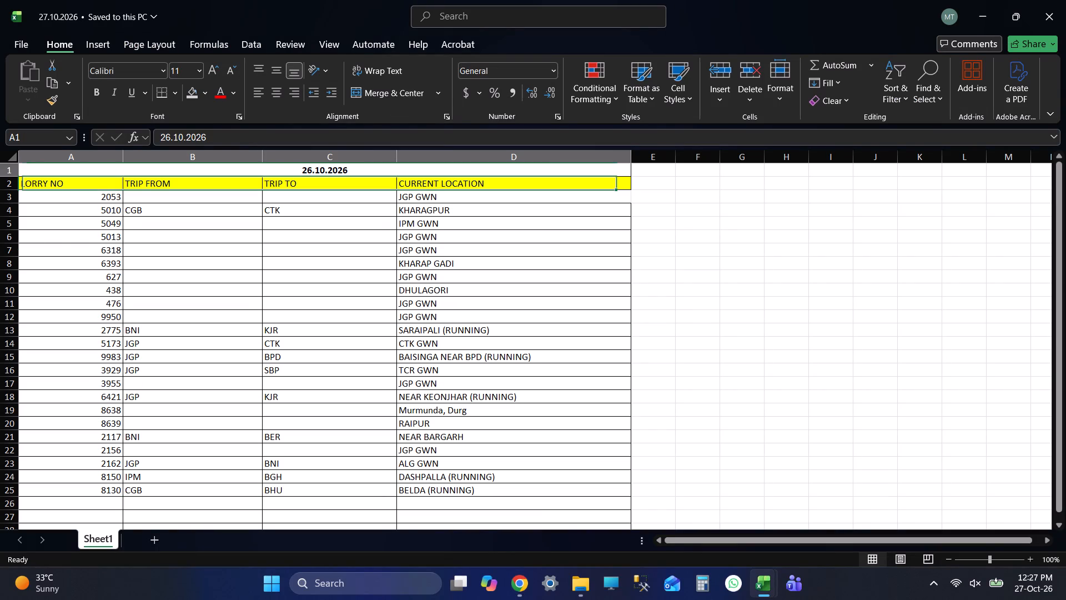
{"action": "key", "text": "Delete"}
{"action": "key", "text": "7"}
{"action": "key", "text": "Return"}
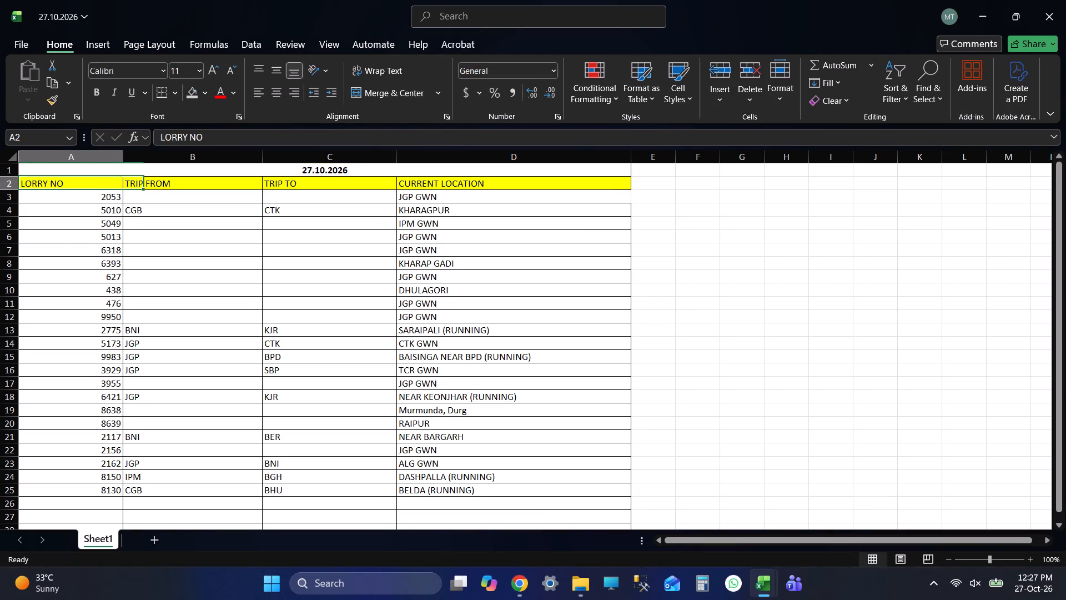
{"action": "key", "text": "ctrl+s"}
{"action": "key", "text": "ctrl+s"}
{"action": "key", "text": "ctrl+s"}
{"action": "key", "text": "ctrl+s"}
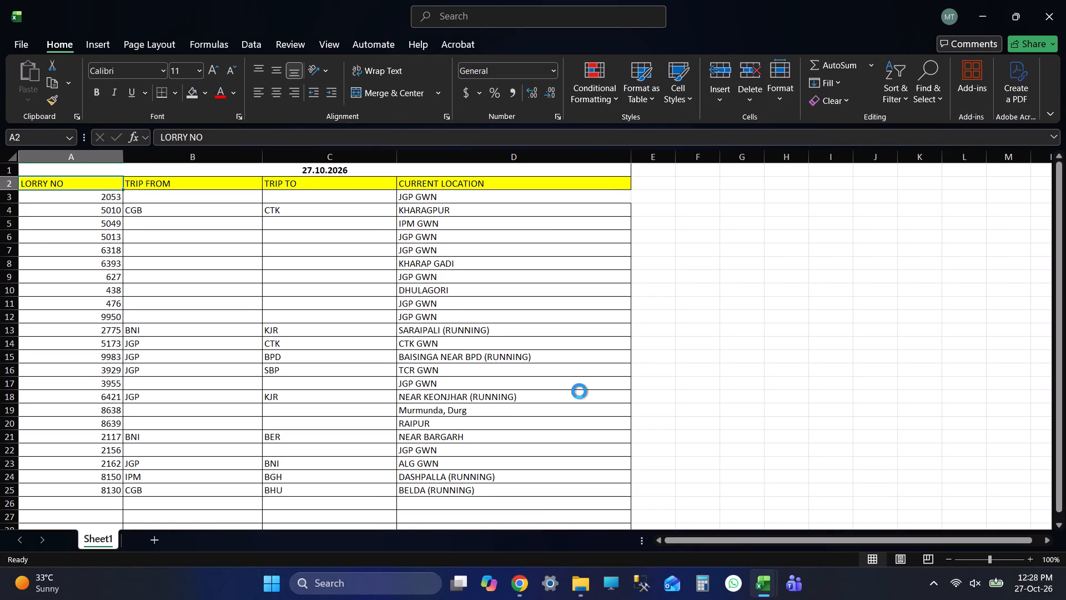
{"action": "key", "text": "ctrl+s"}
Copy lorry number 2053 from the workbook, search Wheelseye for it, and open its route history.
{"action": "key", "text": "alt+Tab"}
{"action": "key", "text": "alt+Tab"}
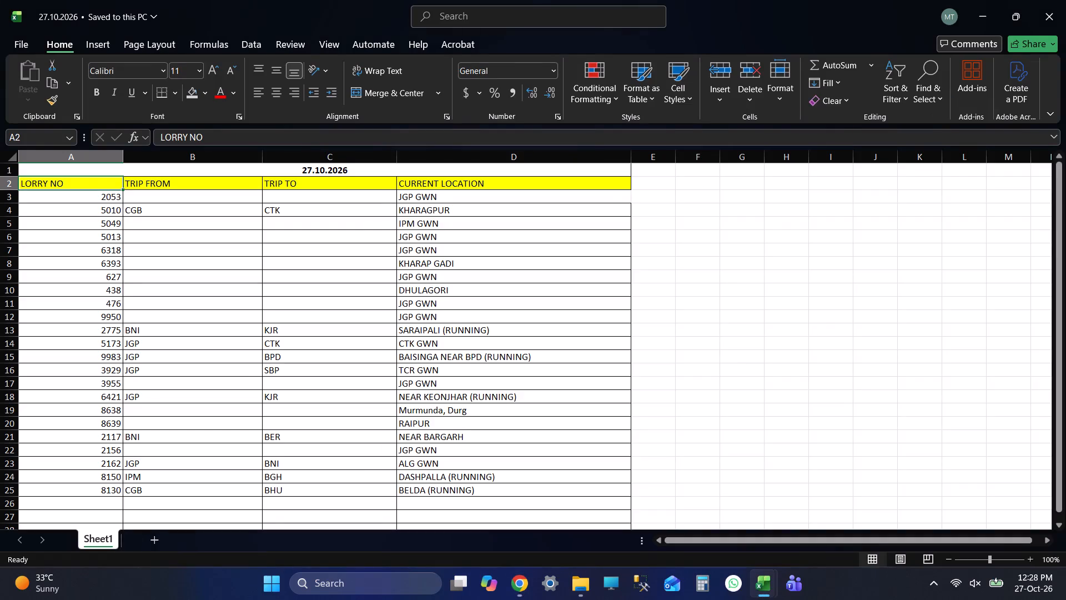
{"action": "left_click", "coordinate": [428, 196]}
{"action": "key", "text": "shift+Tab"}
{"action": "key", "text": "shift+Tab"}
{"action": "key", "text": "shift+Tab"}
{"action": "key", "text": "shift+Tab"}
{"action": "key", "text": "shift+Tab"}
{"action": "key", "text": "shift+Tab"}
{"action": "key", "text": "ctrl+c"}
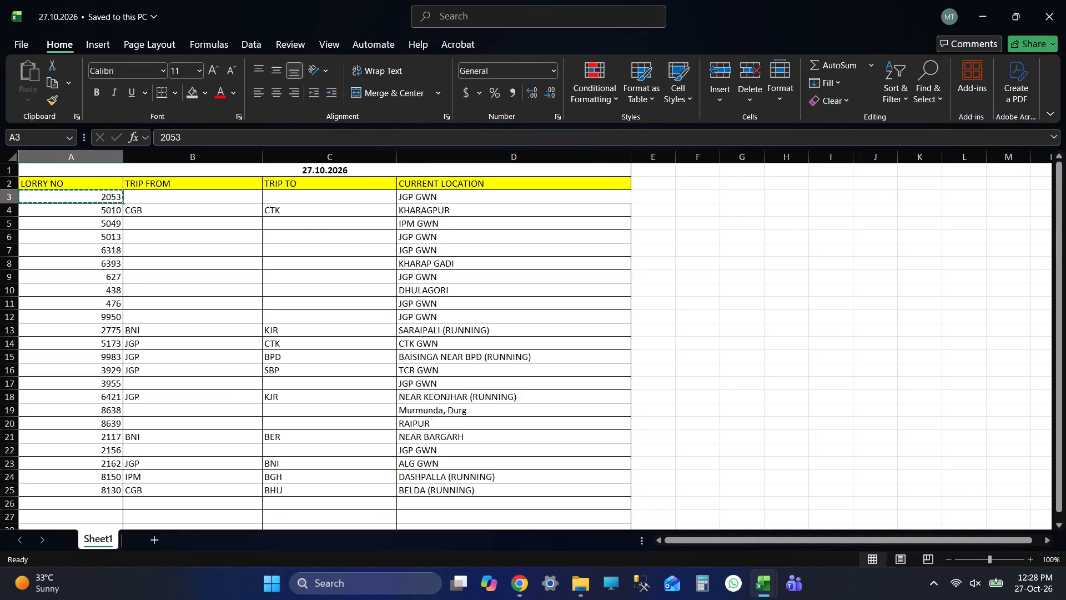
{"action": "key", "text": "alt+Tab"}
{"action": "left_click", "coordinate": [259, 99]}
{"action": "key", "text": "ctrl+v"}
{"action": "key", "text": "Return"}
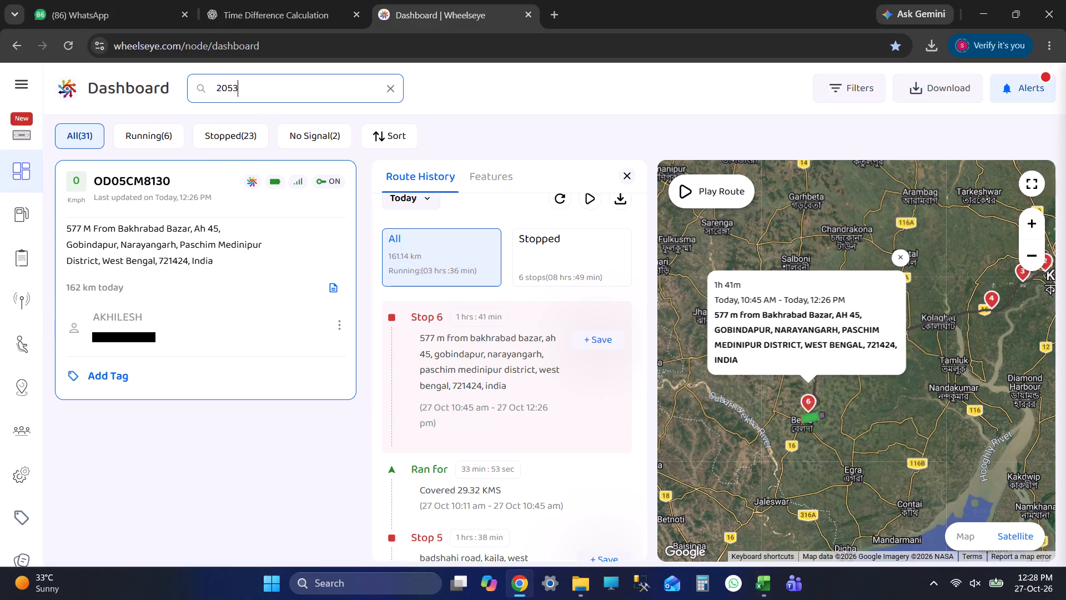
{"action": "left_click", "coordinate": [195, 206]}
{"action": "left_click", "coordinate": [197, 195]}
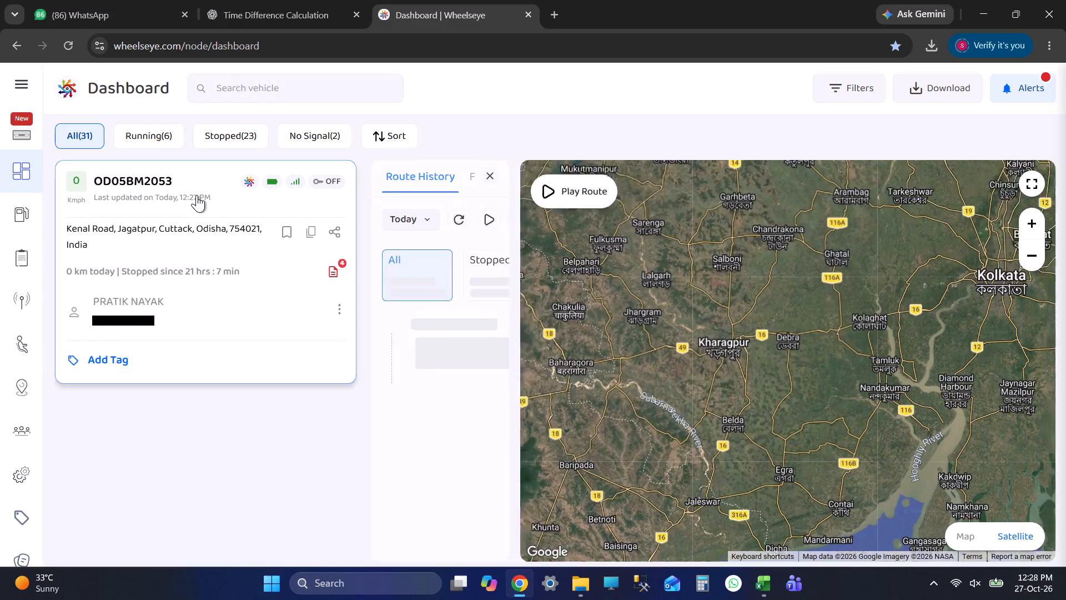
Copy lorry number 5013 from the workbook, search Wheelseye for it, and open its route history.
{"action": "key", "text": "alt+Tab"}
{"action": "left_click", "coordinate": [449, 229]}
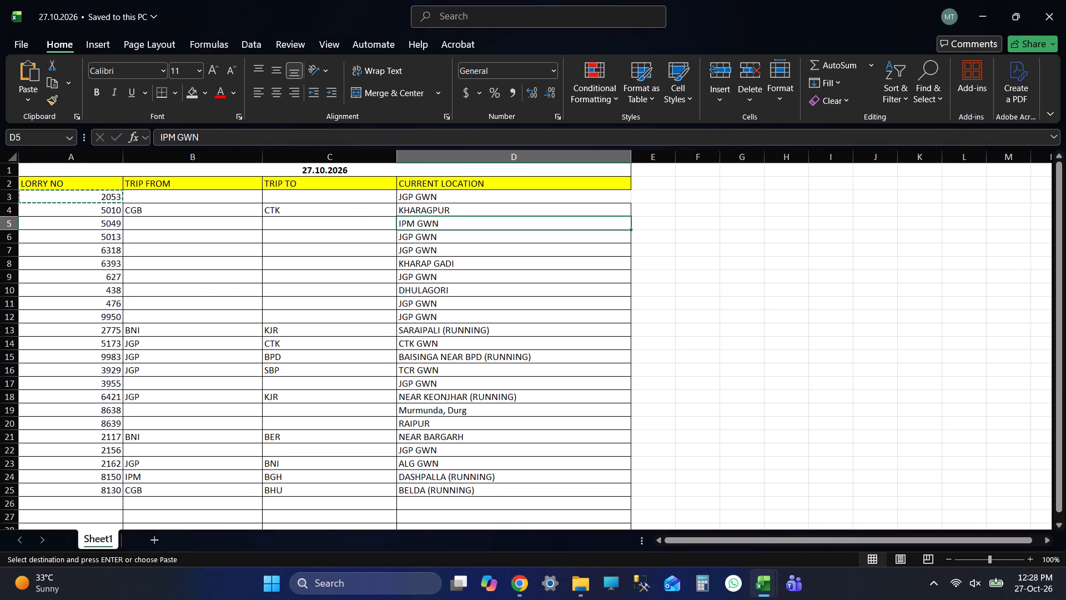
{"action": "left_click", "coordinate": [424, 233]}
{"action": "key", "text": "shift+Tab"}
{"action": "key", "text": "shift+Tab"}
{"action": "key", "text": "shift+Tab"}
{"action": "key", "text": "shift+Tab"}
{"action": "key", "text": "shift+Tab"}
{"action": "key", "text": "shift+Tab"}
{"action": "key", "text": "shift+Tab"}
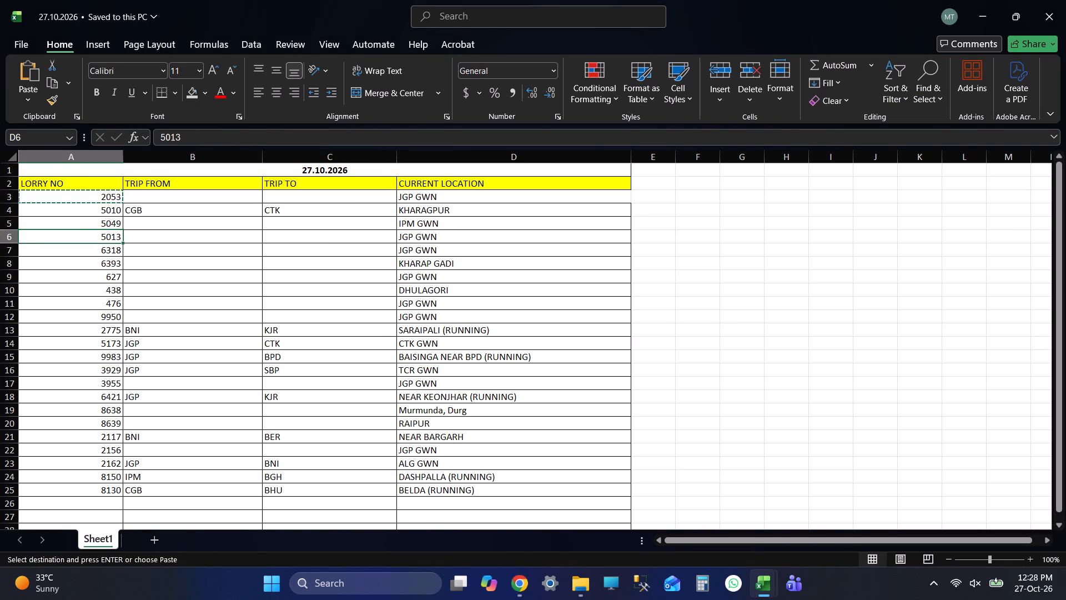
{"action": "key", "text": "ctrl+c"}
{"action": "key", "text": "alt+Tab"}
{"action": "left_click", "coordinate": [254, 86]}
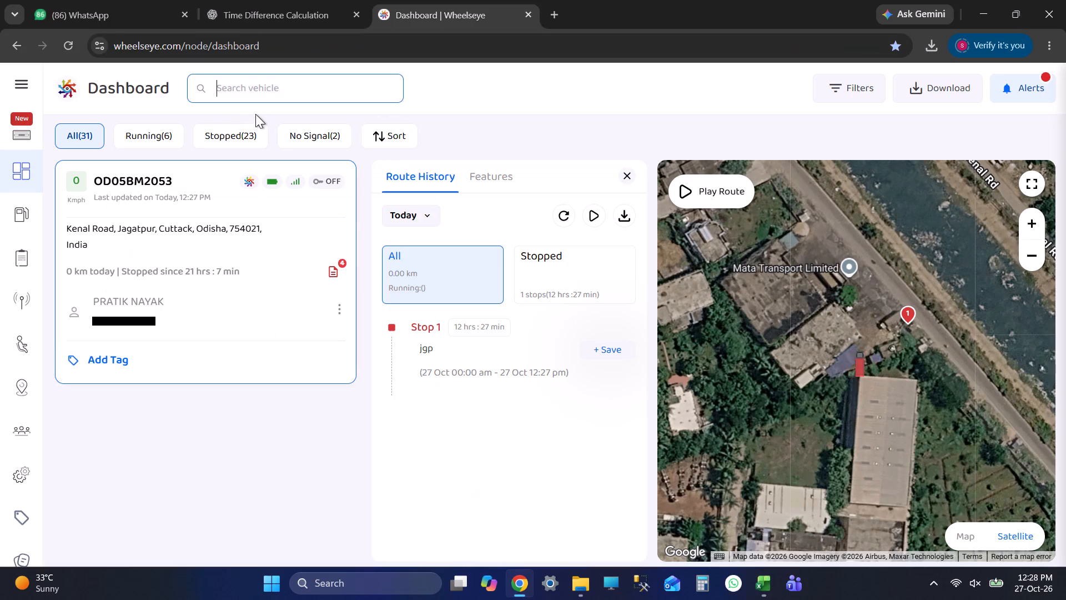
{"action": "key", "text": "ctrl+v"}
{"action": "key", "text": "Return"}
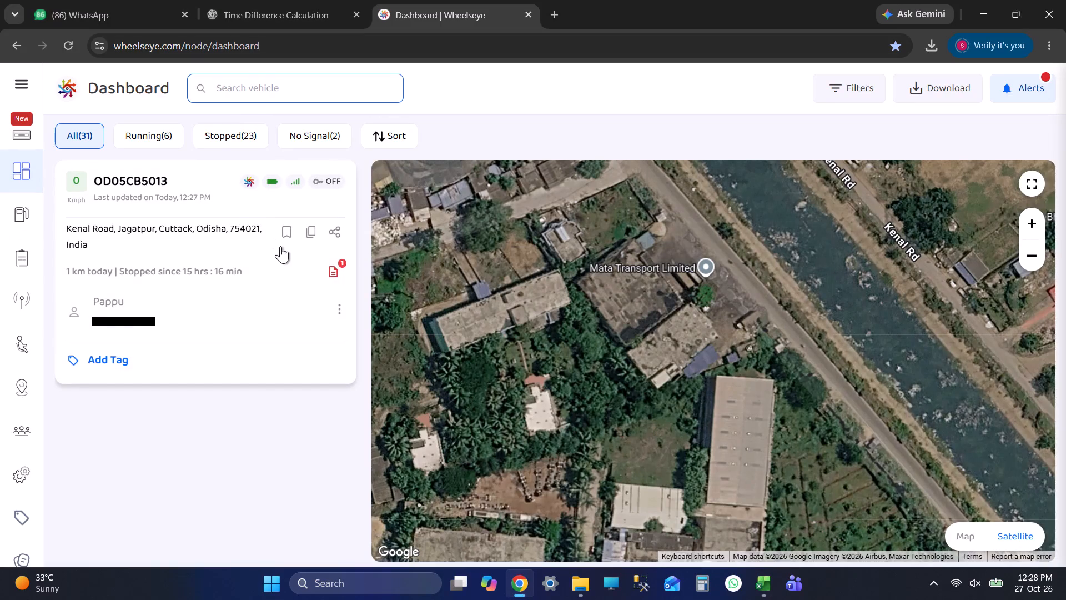
{"action": "left_click", "coordinate": [194, 244]}
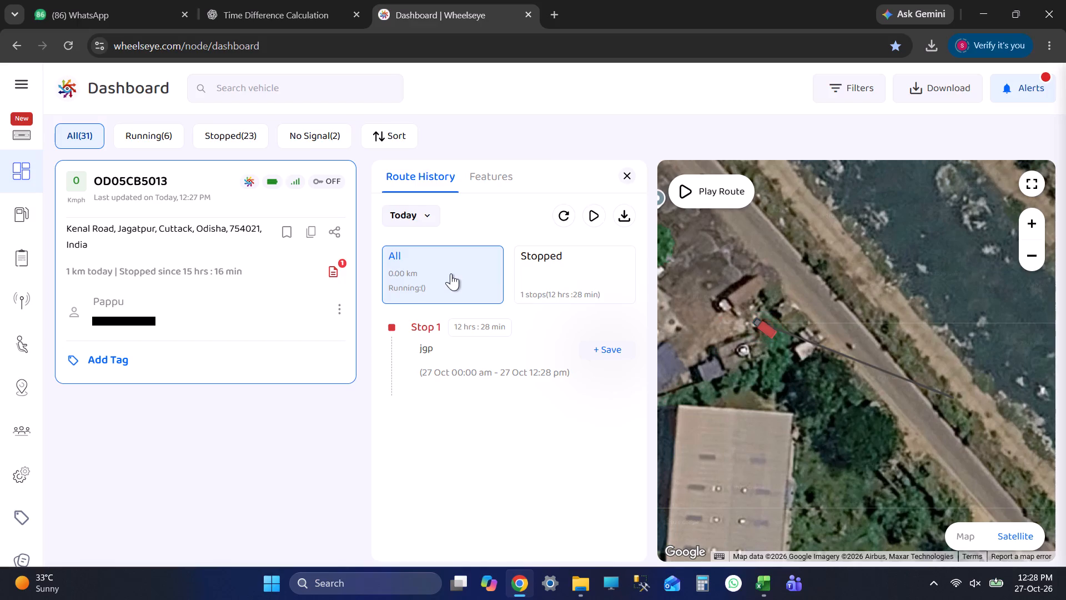
Examine lorry 5013's Stop 1 and its surroundings on the Wheelseye map, and compare them with its current location entry in the workbook.
{"action": "left_click", "coordinate": [426, 352]}
{"action": "key", "text": "alt+Tab"}
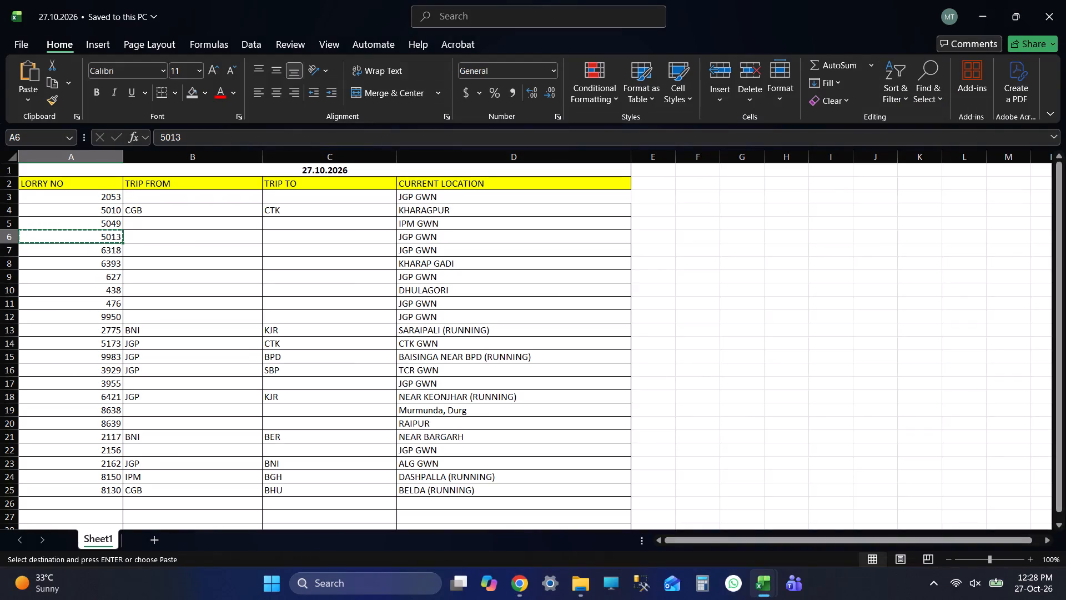
{"action": "key", "text": "alt+Tab"}
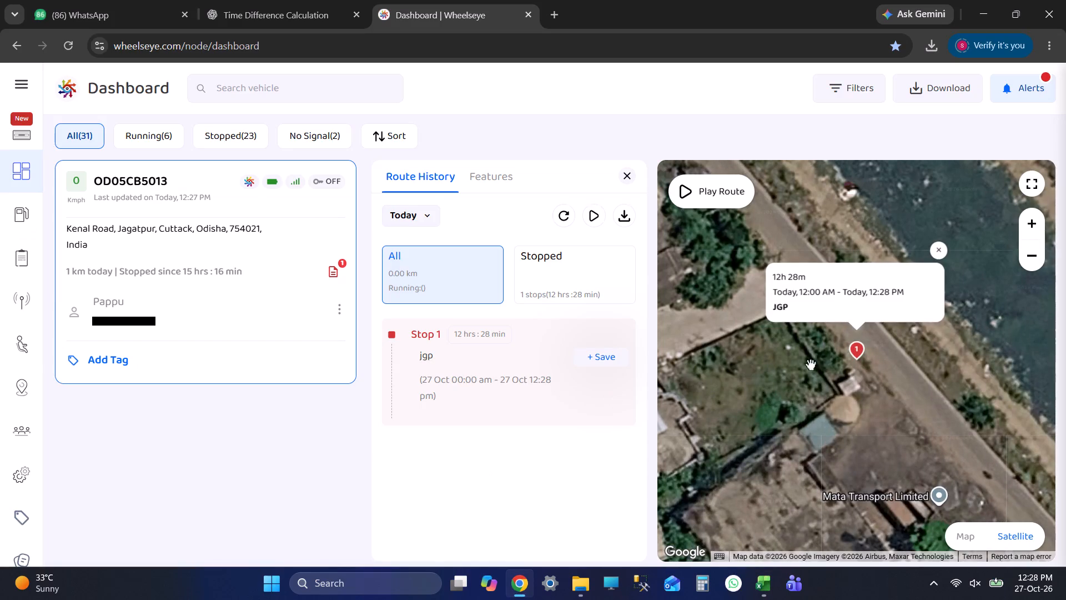
{"action": "scroll", "coordinate": [833, 382], "scroll_direction": "down", "scroll_amount": 14}
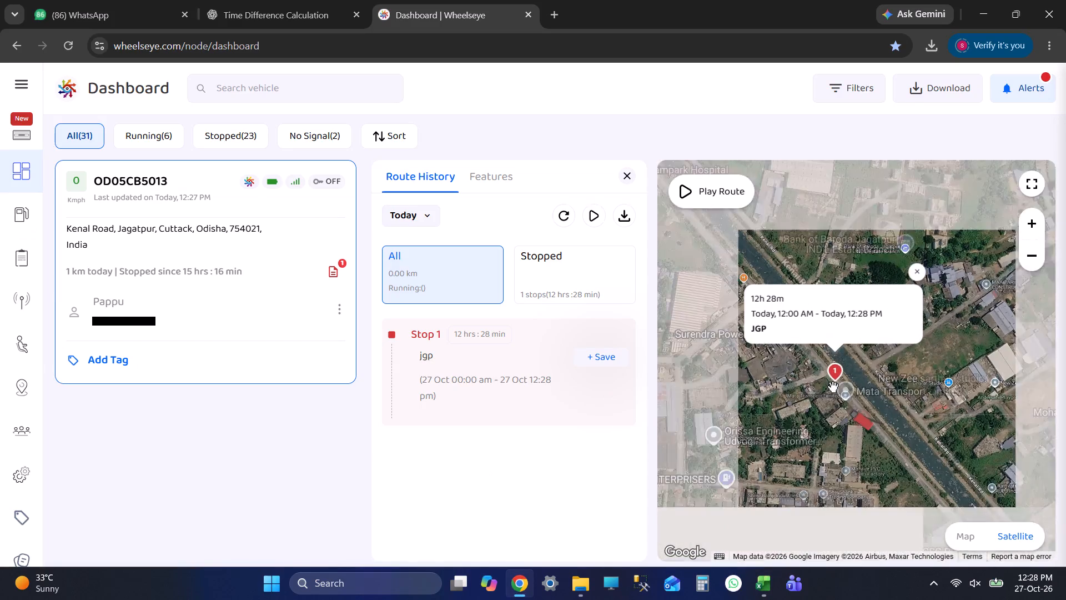
{"action": "scroll", "coordinate": [833, 387], "scroll_direction": "down", "scroll_amount": 6}
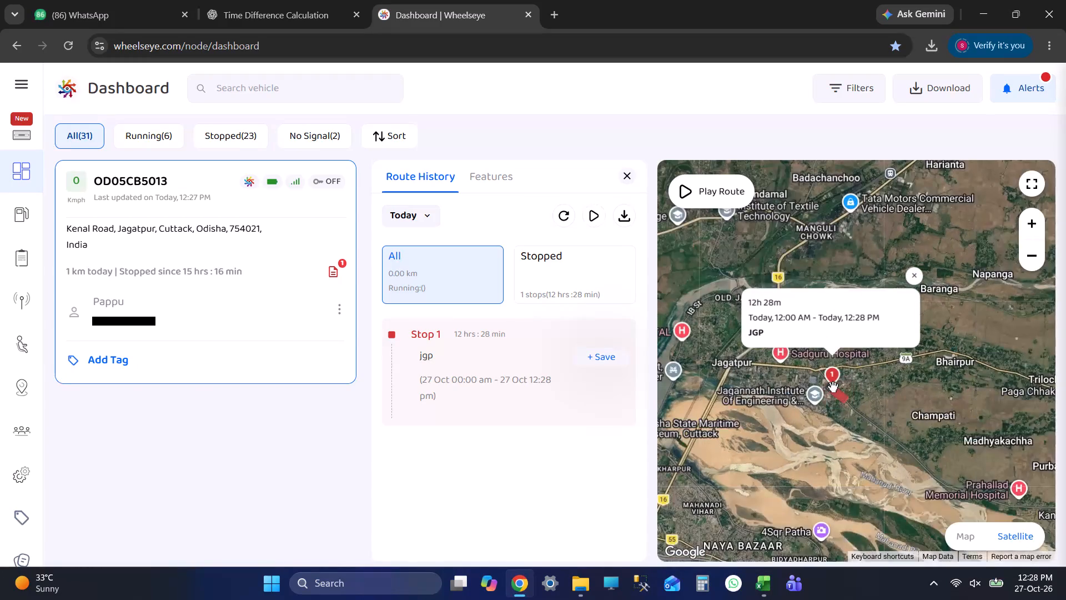
{"action": "key", "text": "alt+Tab"}
{"action": "key", "text": "Tab"}
{"action": "key", "text": "Tab"}
{"action": "key", "text": "Tab"}
{"action": "key", "text": "Tab"}
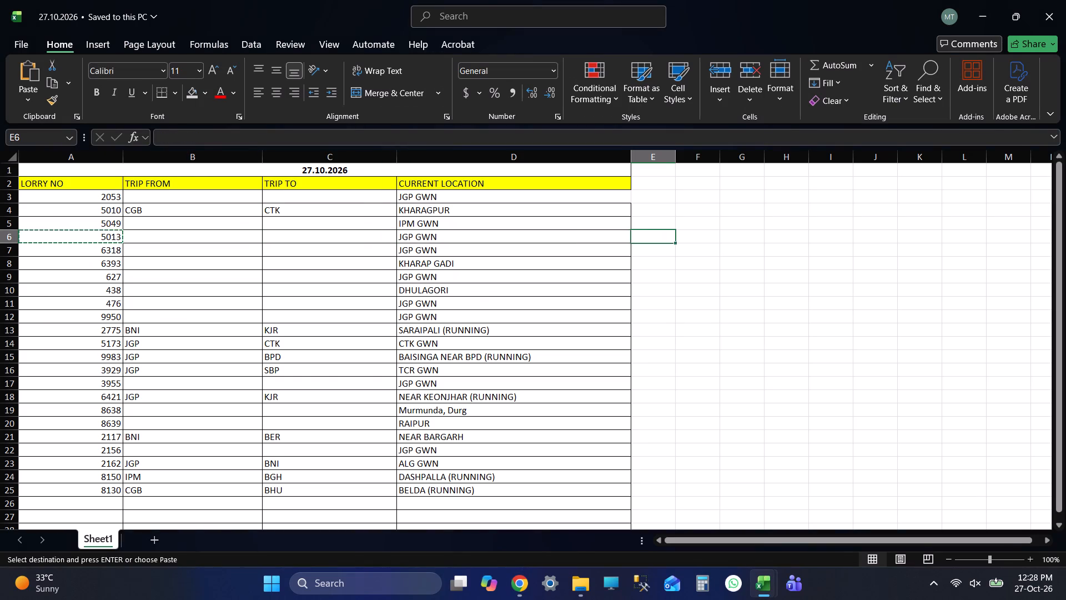
{"action": "key", "text": "shift+Tab"}
Copy lorry number 6318 from the workbook, search Wheelseye for it, open its vehicle details, and return to the workbook.
{"action": "key", "text": "alt+Tab"}
{"action": "left_click", "coordinate": [248, 93]}
{"action": "key", "text": "alt+Tab"}
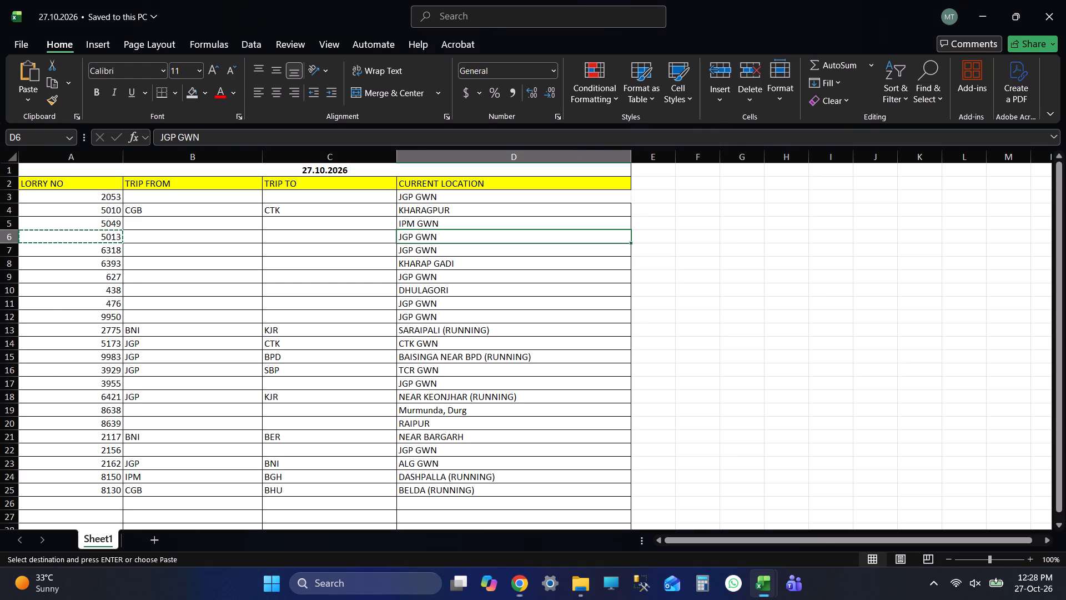
{"action": "left_click", "coordinate": [112, 248]}
{"action": "key", "text": "ctrl+c"}
{"action": "key", "text": "alt+Tab"}
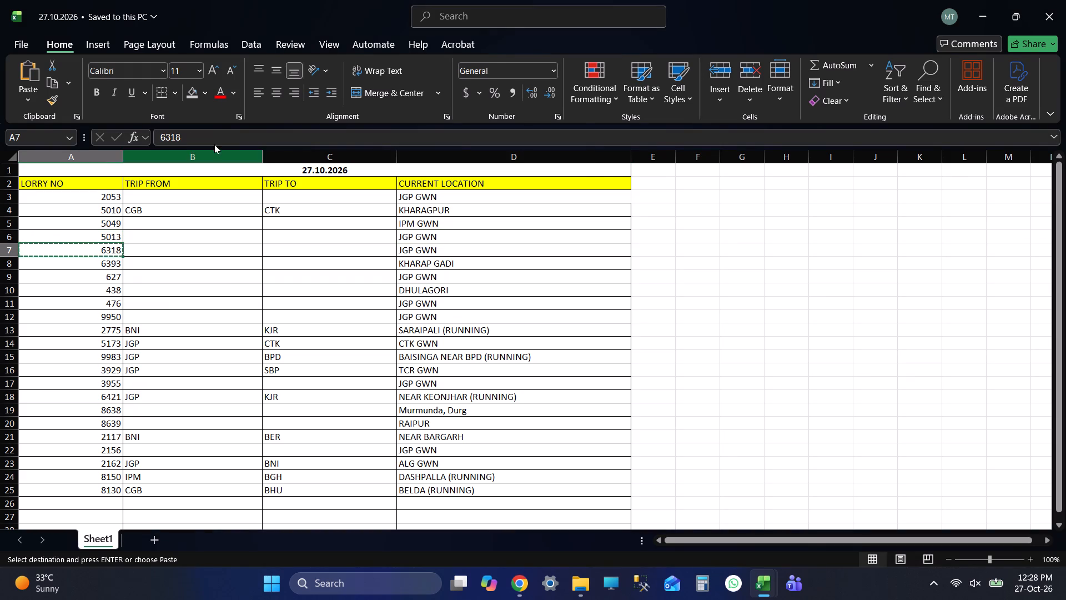
{"action": "left_click", "coordinate": [229, 91]}
{"action": "key", "text": "ctrl+v"}
{"action": "key", "text": "Return"}
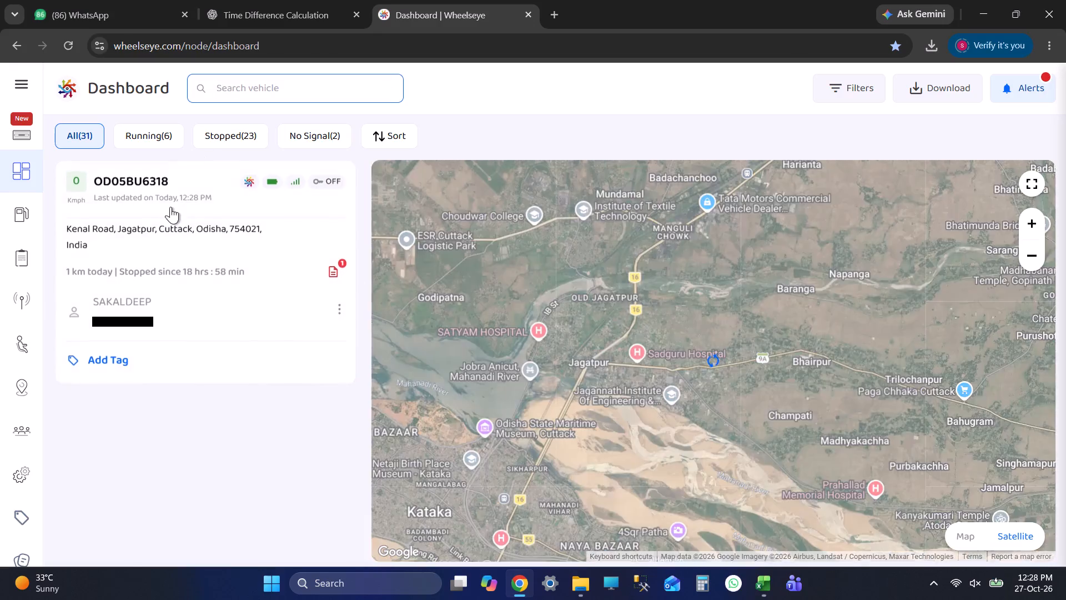
{"action": "left_click", "coordinate": [128, 284]}
{"action": "key", "text": "alt+Tab"}
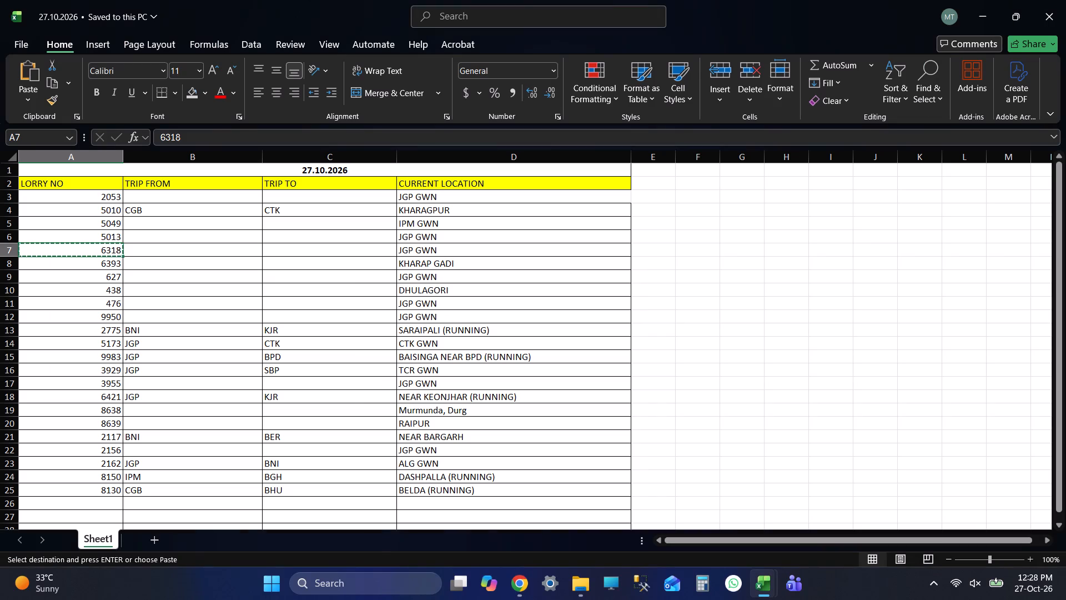
Compare lorry 6318's current location entry in the workbook with its Wheelseye stop.
{"action": "key", "text": "Tab"}
{"action": "key", "text": "Tab"}
{"action": "key", "text": "Tab"}
{"action": "key", "text": "alt+Tab"}
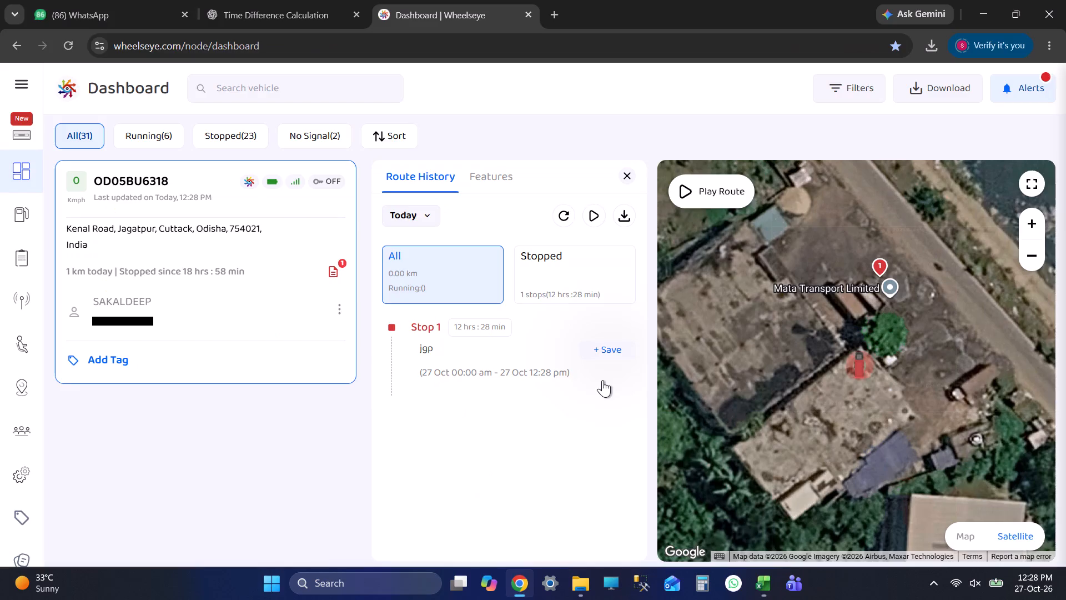
{"action": "key", "text": "alt+Tab"}
{"action": "key", "text": "alt+Tab"}
{"action": "key", "text": "alt+Tab"}
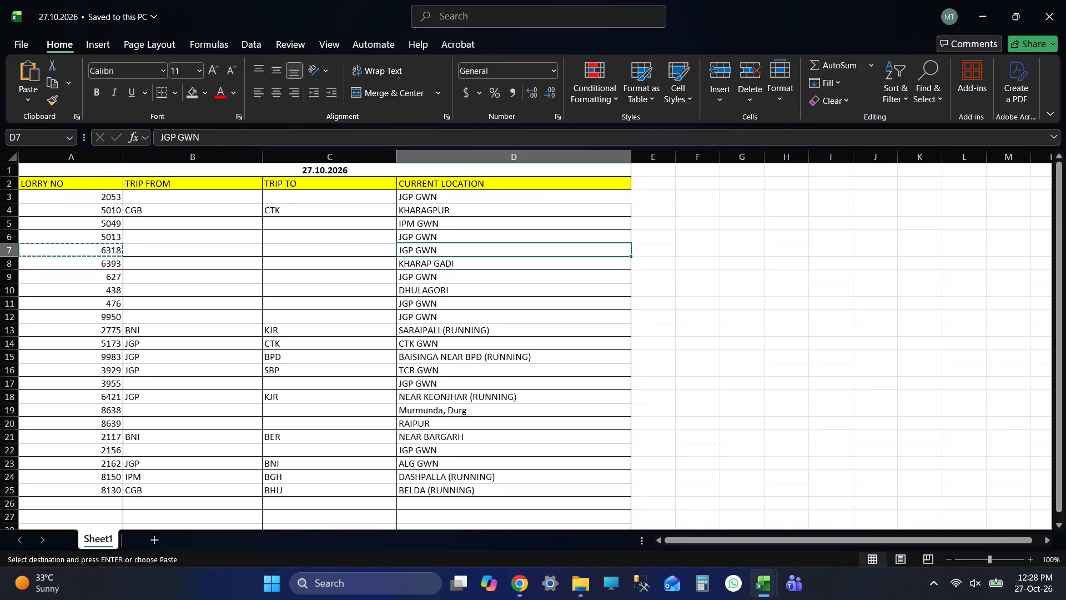
Copy lorry number 627 from the workbook, search Wheelseye for it, and open its route history.
{"action": "left_click", "coordinate": [457, 263]}
{"action": "key", "text": "shift+Tab"}
{"action": "key", "text": "shift+Tab"}
{"action": "key", "text": "shift+Tab"}
{"action": "key", "text": "shift+Tab"}
{"action": "key", "text": "shift+Tab"}
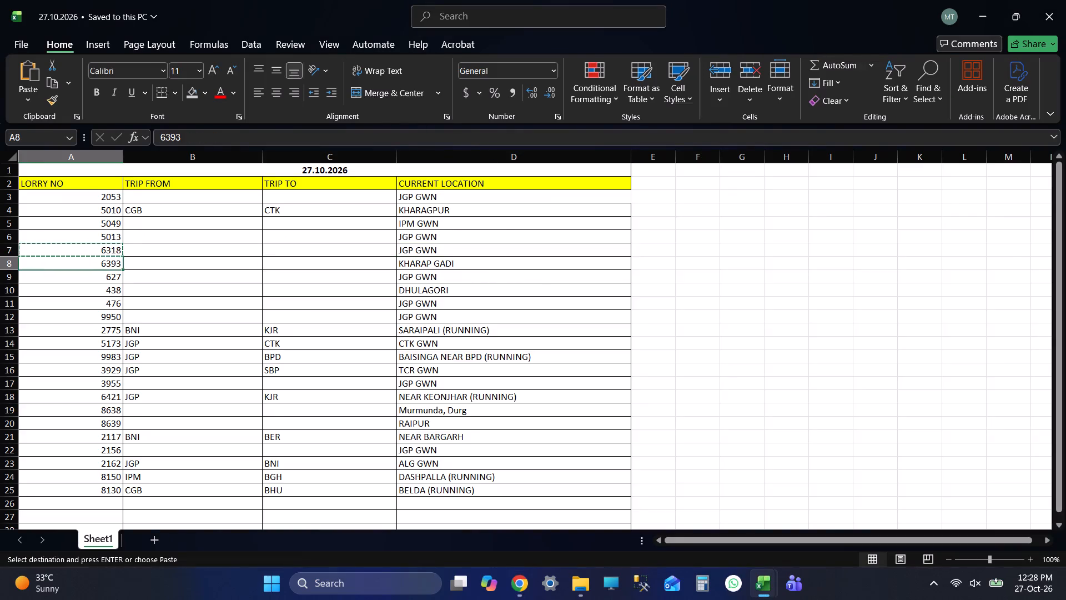
{"action": "left_click", "coordinate": [114, 276]}
{"action": "key", "text": "ctrl+c"}
{"action": "key", "text": "alt+Tab"}
{"action": "left_click", "coordinate": [344, 127]}
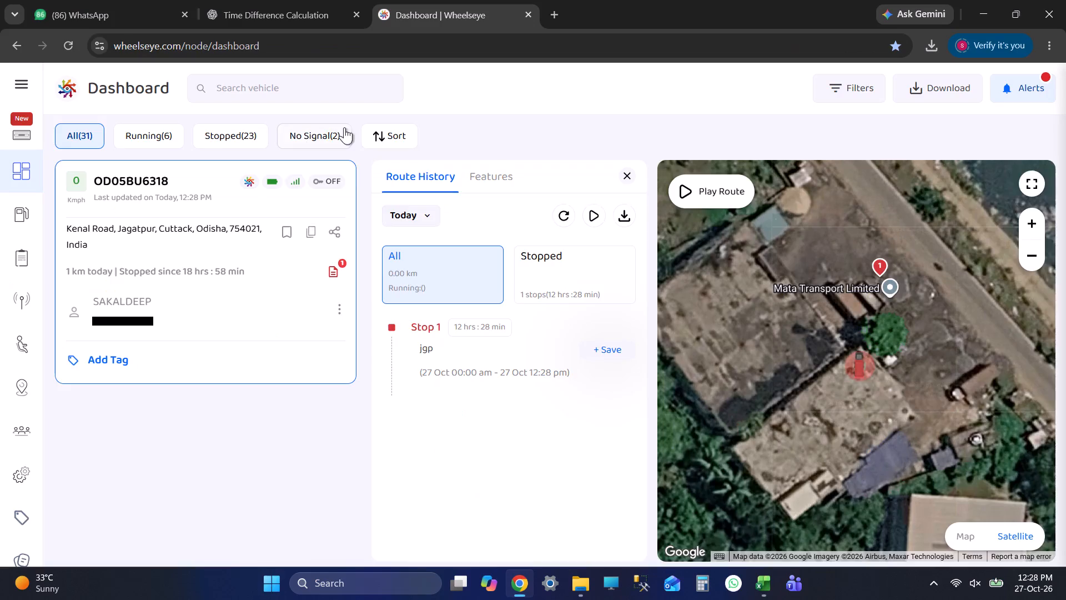
{"action": "left_click", "coordinate": [101, 133]}
{"action": "left_click", "coordinate": [220, 93]}
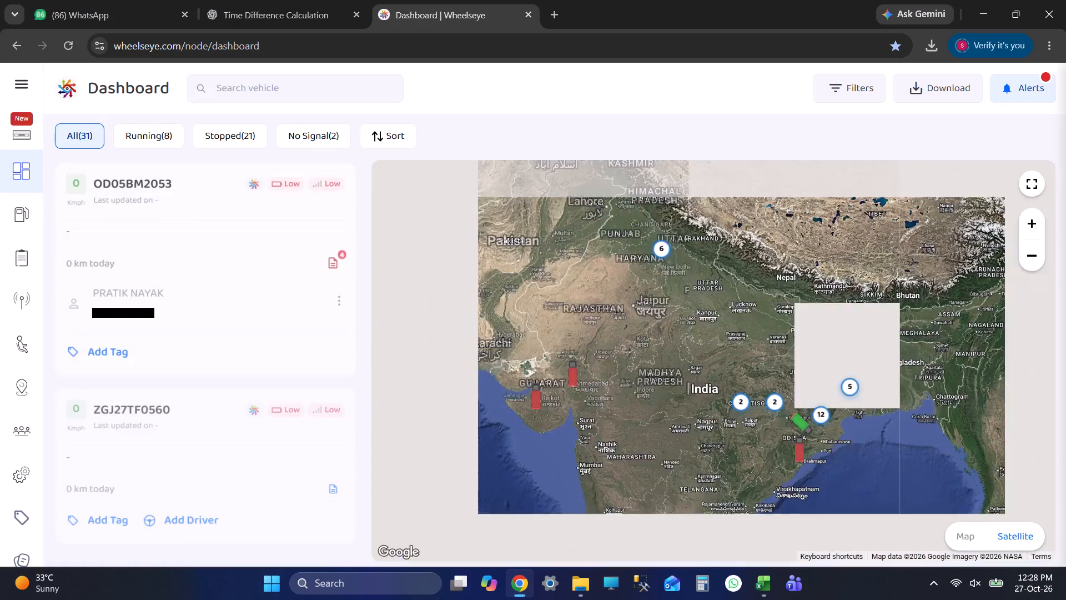
{"action": "key", "text": "ctrl+v"}
{"action": "key", "text": "Return"}
{"action": "left_click", "coordinate": [213, 256]}
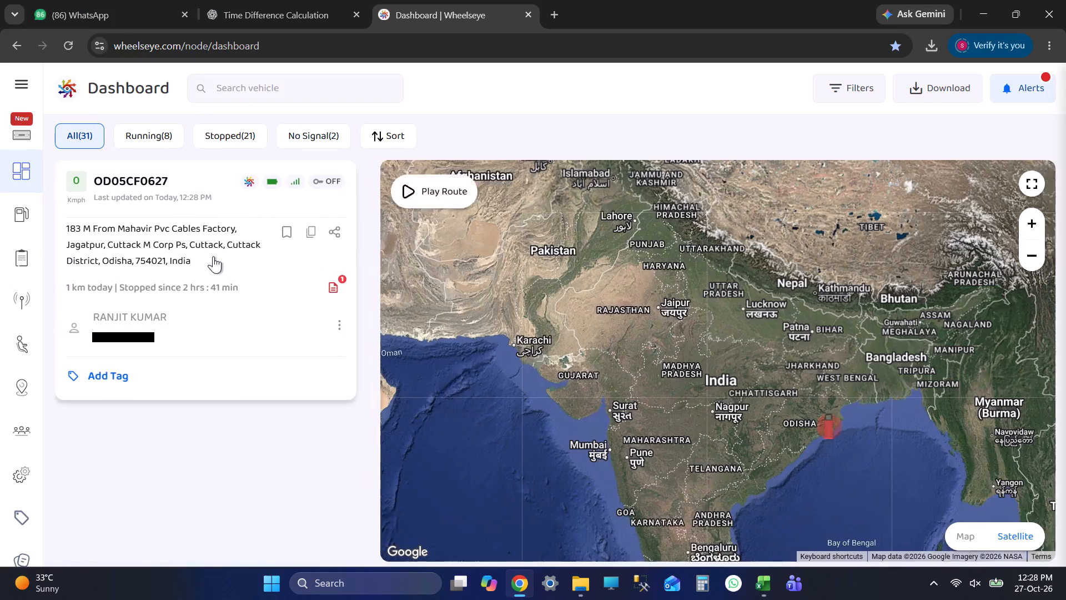
Compare lorry 627's current location entry in the workbook with its Wheelseye location.
{"action": "key", "text": "alt+Tab"}
{"action": "key", "text": "Tab"}
{"action": "key", "text": "Tab"}
{"action": "key", "text": "Tab"}
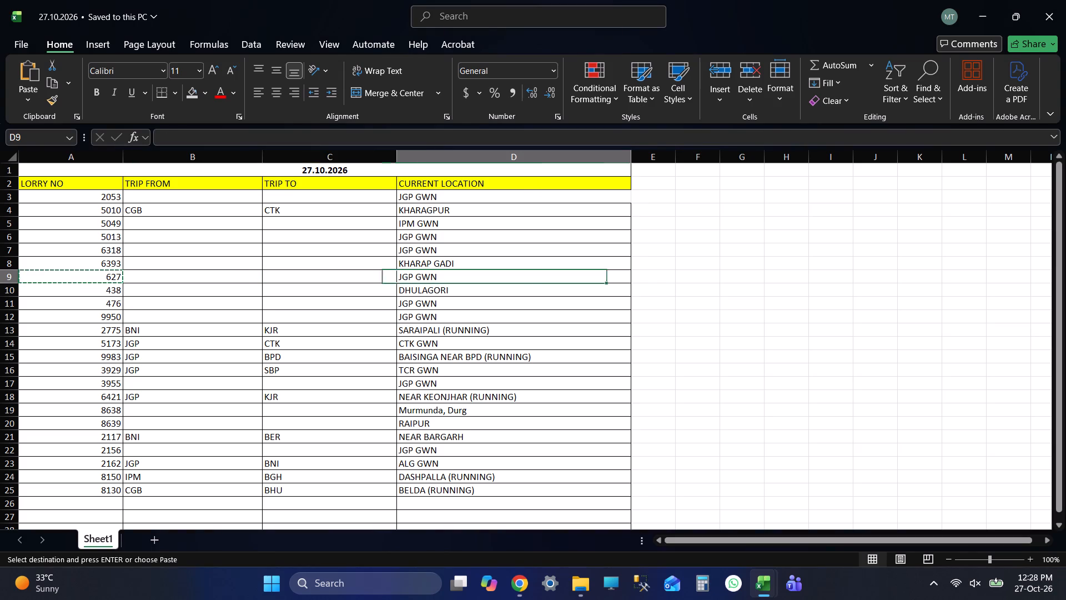
{"action": "key", "text": "alt+Tab"}
{"action": "key", "text": "alt+Tab"}
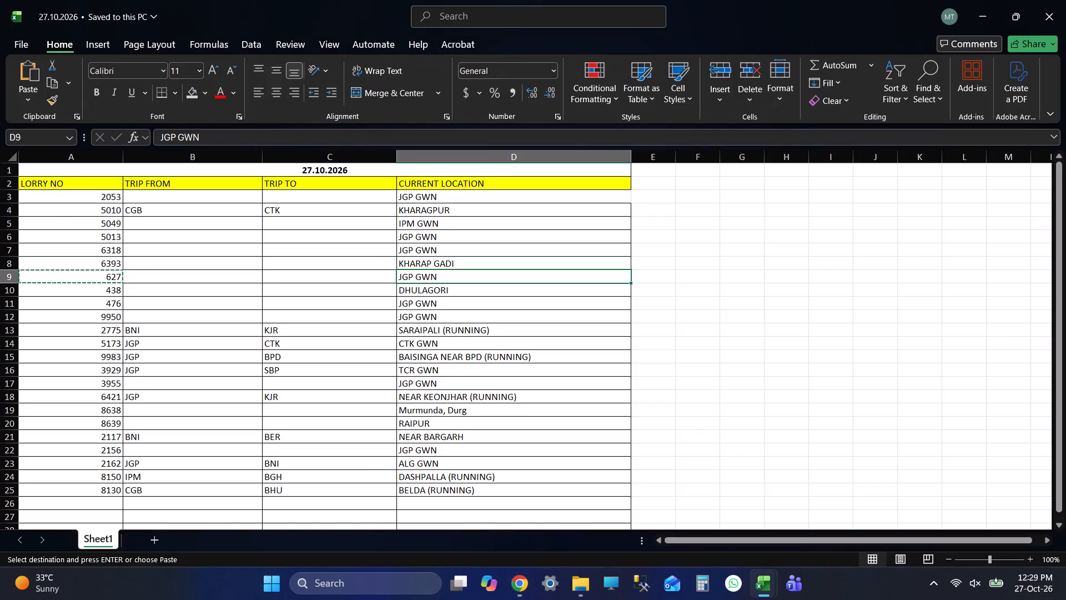
Copy lorry number 438 from the workbook, search Wheelseye for it, and inspect its route history's latest stops on the map.
{"action": "left_click", "coordinate": [443, 293]}
{"action": "key", "text": "shift+Tab"}
{"action": "key", "text": "shift+Tab"}
{"action": "key", "text": "shift+Tab"}
{"action": "key", "text": "shift+Tab"}
{"action": "key", "text": "shift+Tab"}
{"action": "key", "text": "shift+Tab"}
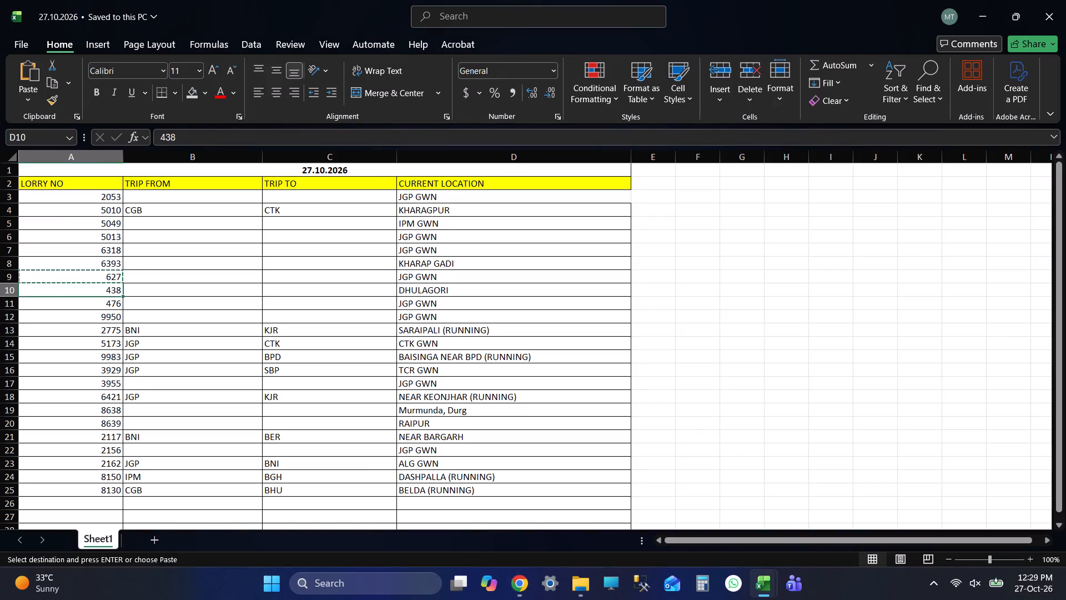
{"action": "key", "text": "ctrl+c"}
{"action": "key", "text": "alt+Tab"}
{"action": "left_click", "coordinate": [271, 92]}
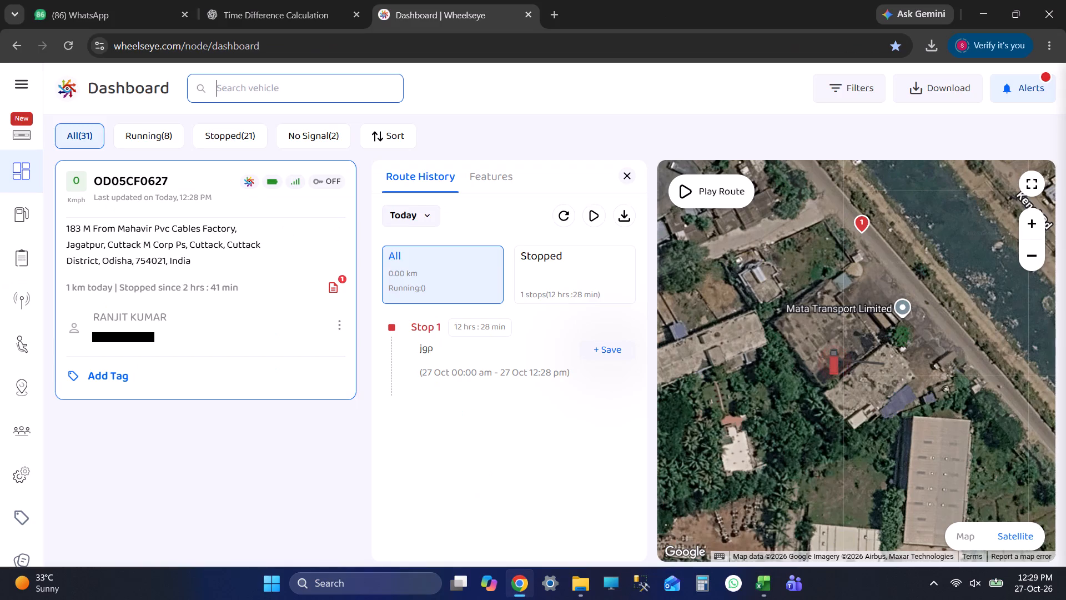
{"action": "key", "text": "ctrl+v"}
{"action": "key", "text": "Return"}
{"action": "left_click", "coordinate": [209, 244]}
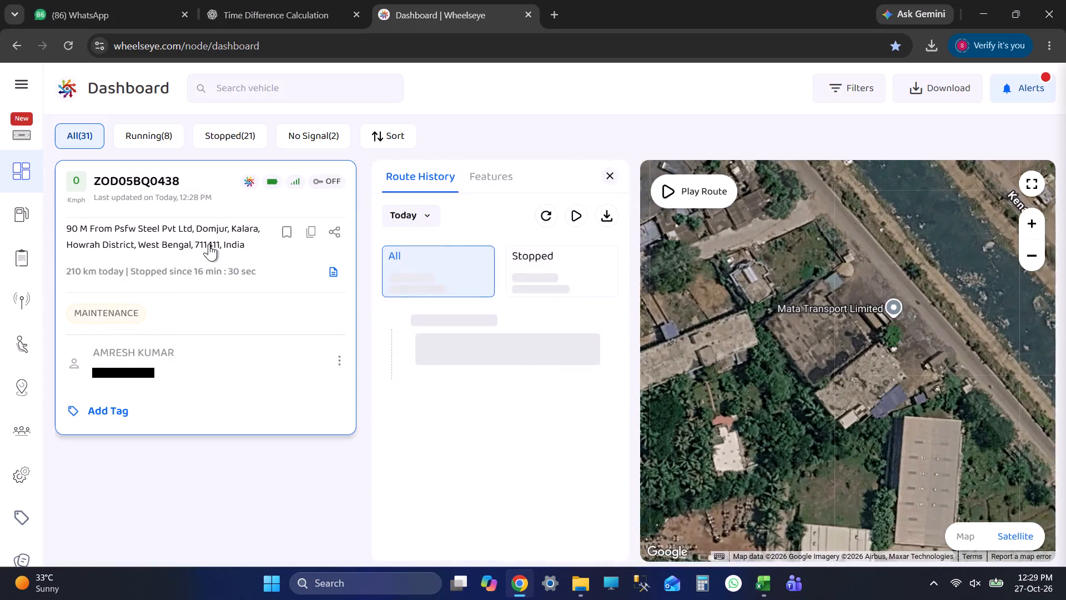
{"action": "left_click_drag", "start_coordinate": [899, 288], "coordinate": [826, 341]}
{"action": "scroll", "coordinate": [920, 311], "scroll_direction": "up", "scroll_amount": 6}
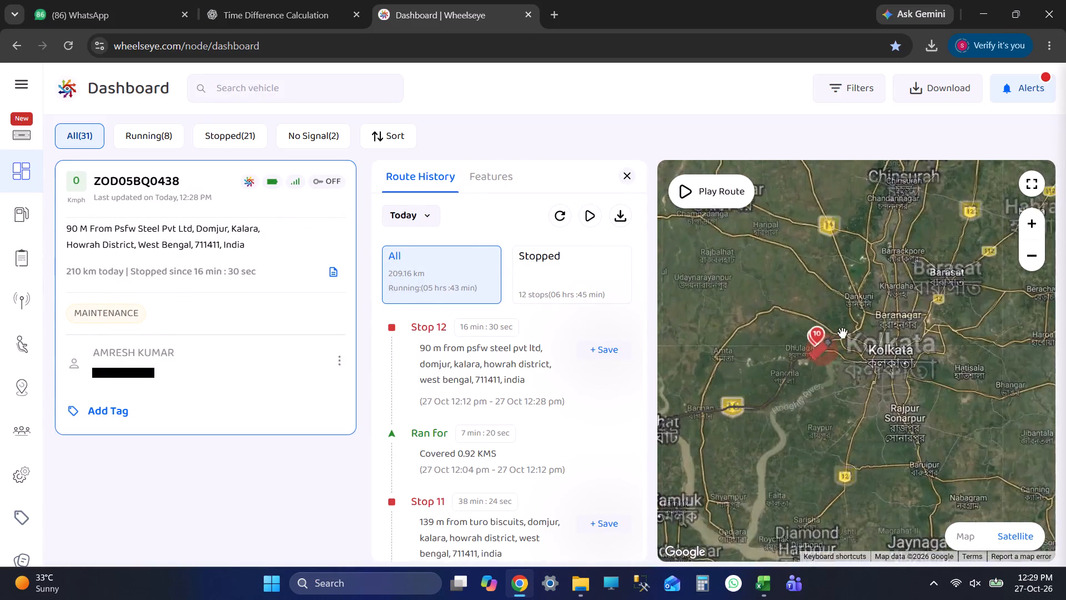
{"action": "scroll", "coordinate": [842, 333], "scroll_direction": "up", "scroll_amount": 3}
{"action": "scroll", "coordinate": [804, 382], "scroll_direction": "up", "scroll_amount": 12}
Search Wheelseye for lorry number 476 copied from the workbook, and check its route history against its current location entry.
{"action": "key", "text": "alt+Tab"}
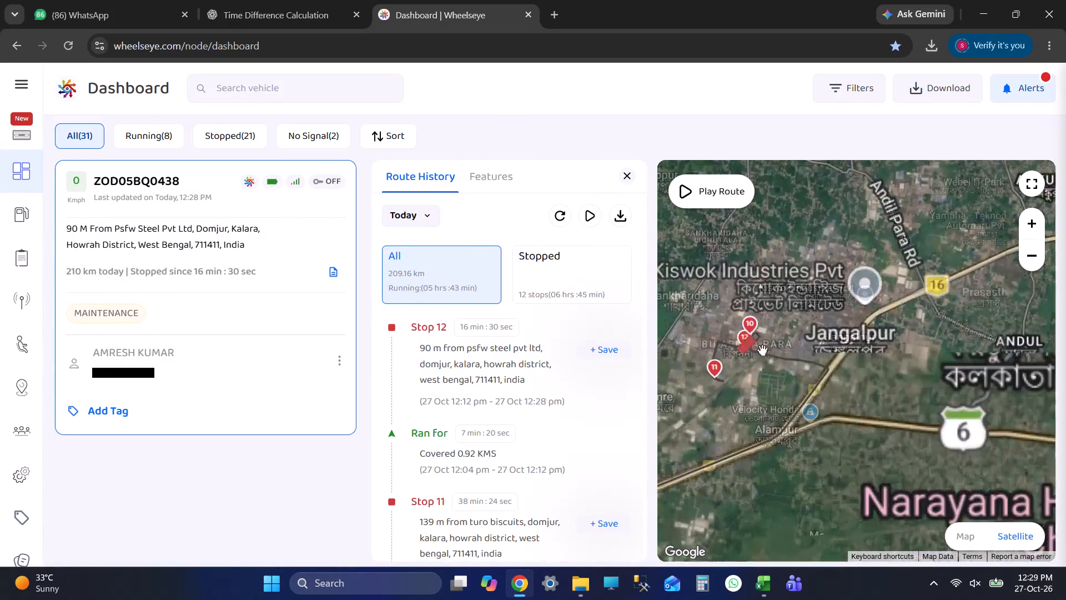
{"action": "key", "text": "Down"}
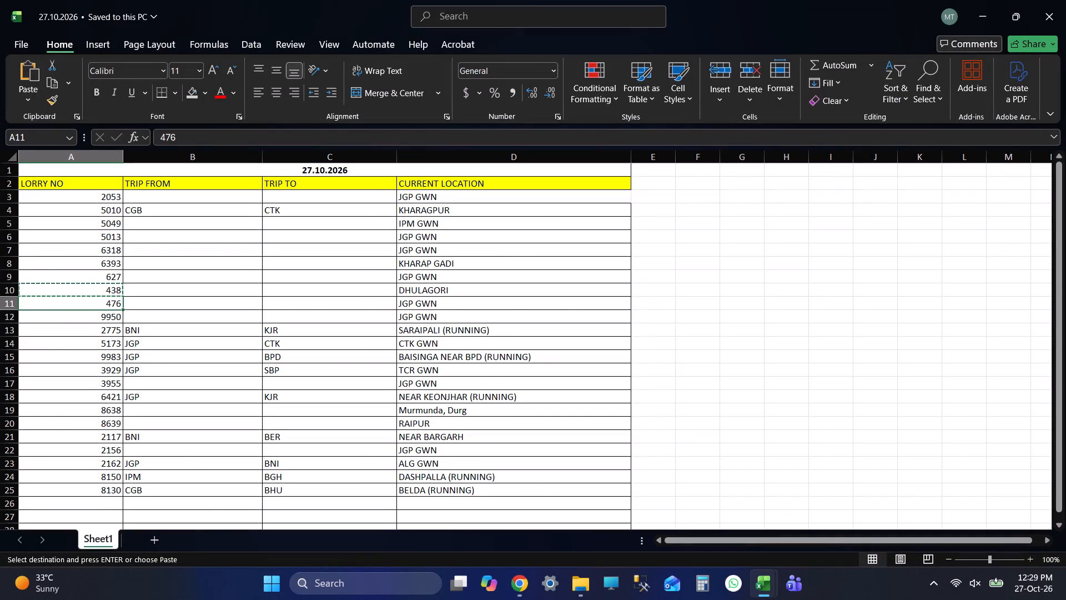
{"action": "key", "text": "ctrl+c"}
{"action": "key", "text": "alt+Tab"}
{"action": "left_click", "coordinate": [337, 97]}
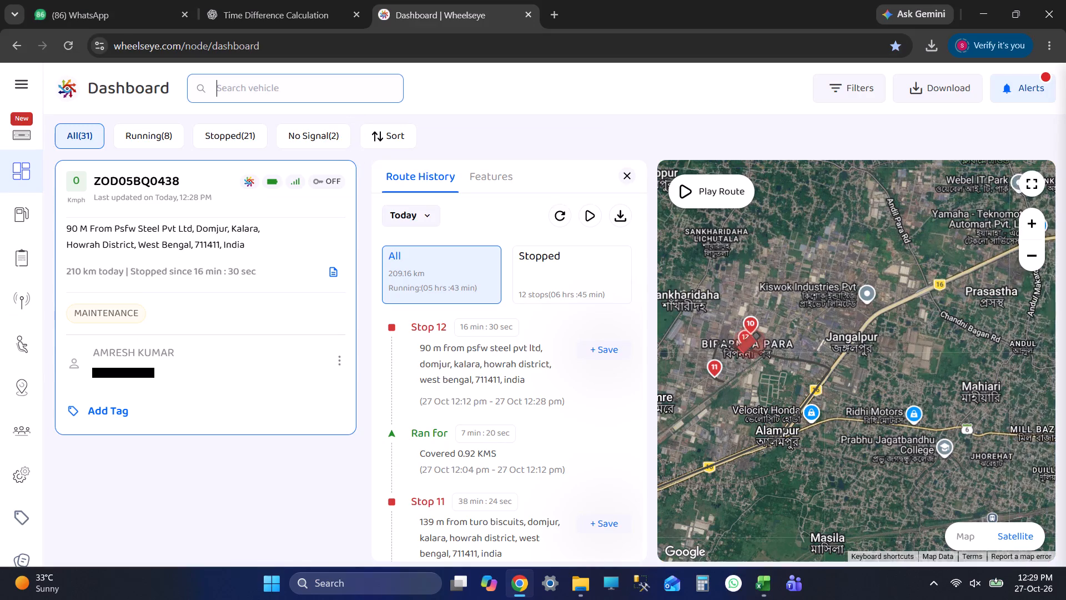
{"action": "key", "text": "ctrl+v"}
{"action": "key", "text": "Return"}
{"action": "left_click", "coordinate": [168, 219]}
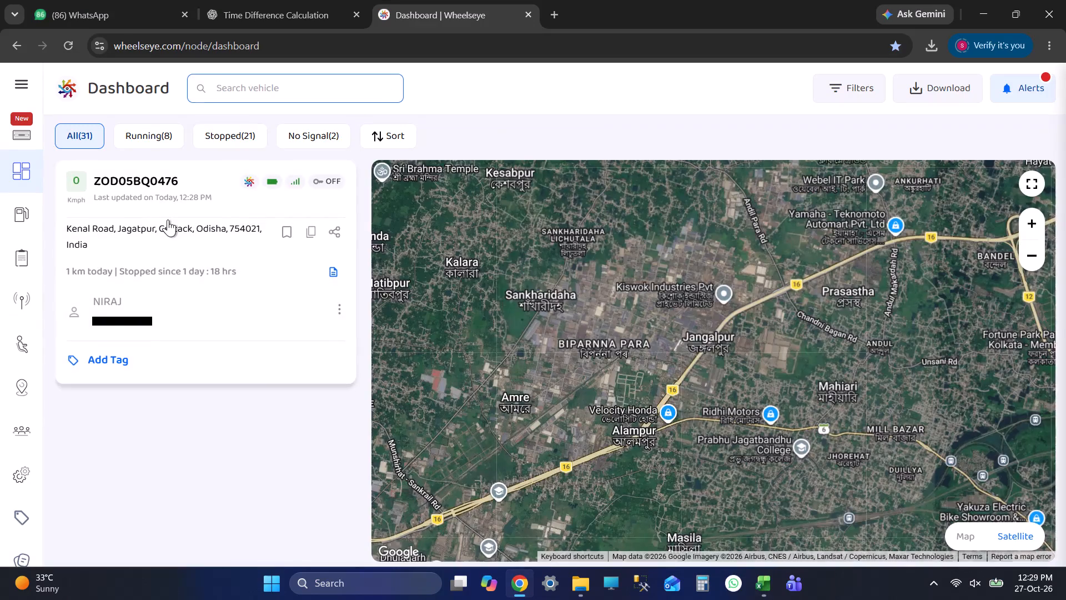
{"action": "key", "text": "alt+Tab"}
{"action": "key", "text": "Tab"}
{"action": "key", "text": "Tab"}
{"action": "key", "text": "Tab"}
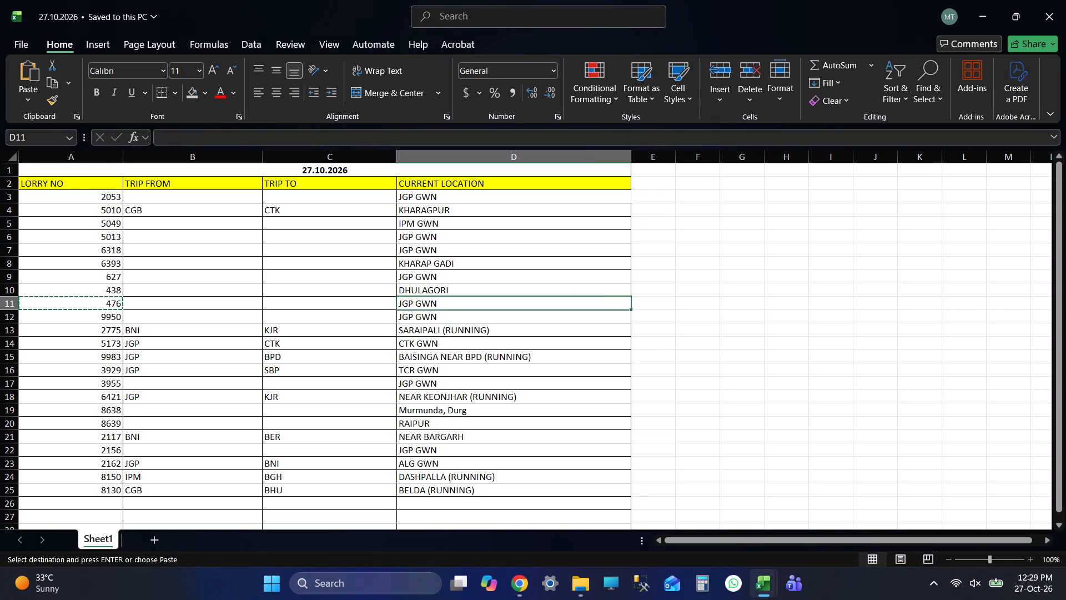
Copy lorry number 9950 from the workbook, search Wheelseye for it, and inspect Stop 1 in its route history.
{"action": "left_click", "coordinate": [108, 314]}
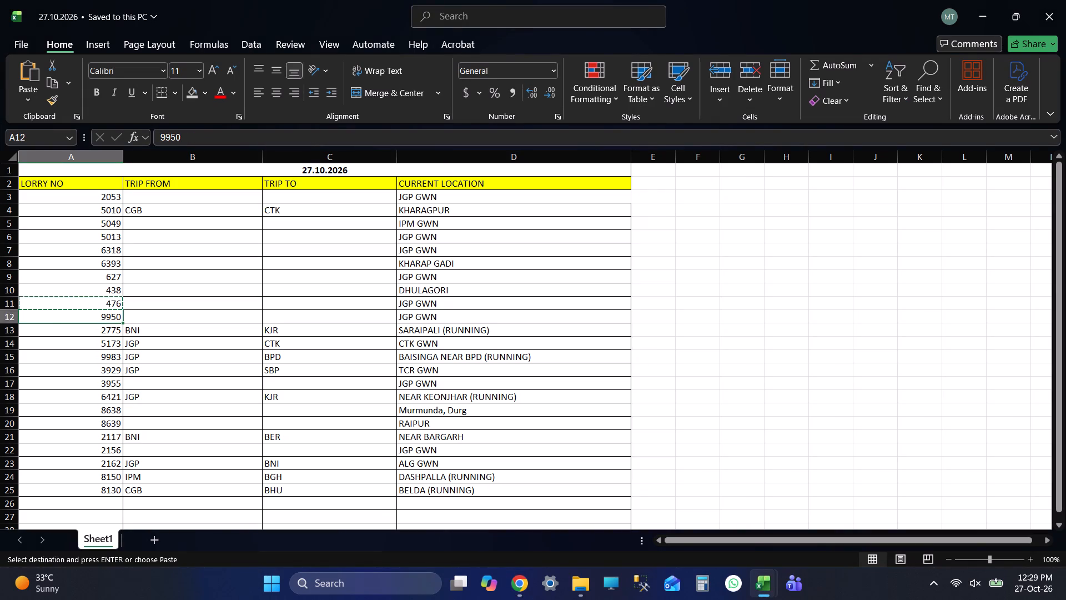
{"action": "key", "text": "ctrl+c"}
{"action": "key", "text": "alt+Tab"}
{"action": "left_click", "coordinate": [315, 92]}
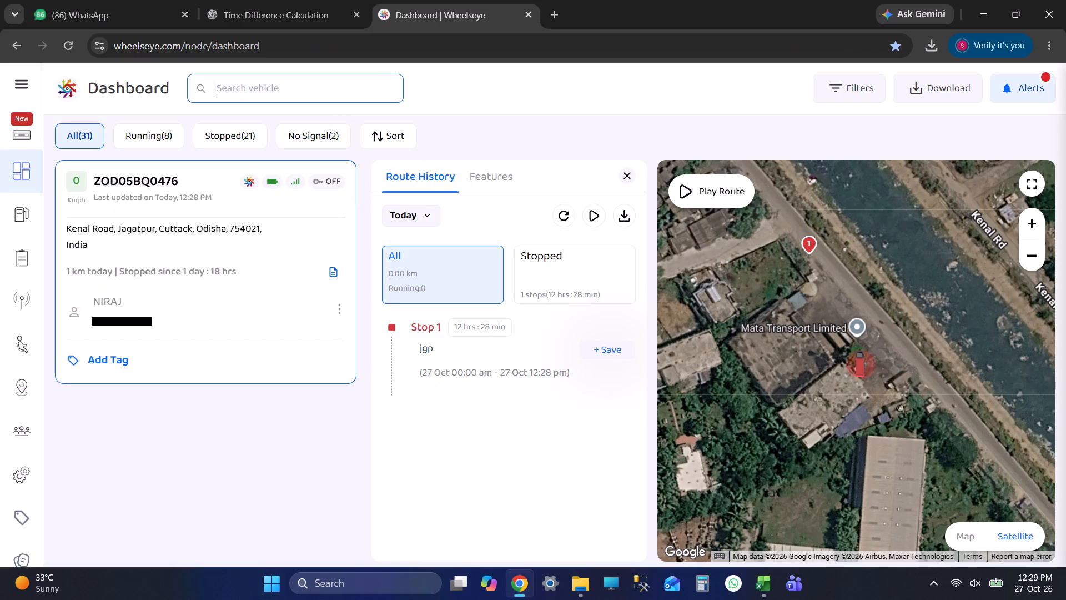
{"action": "key", "text": "ctrl+v"}
{"action": "key", "text": "Return"}
{"action": "left_click", "coordinate": [201, 229]}
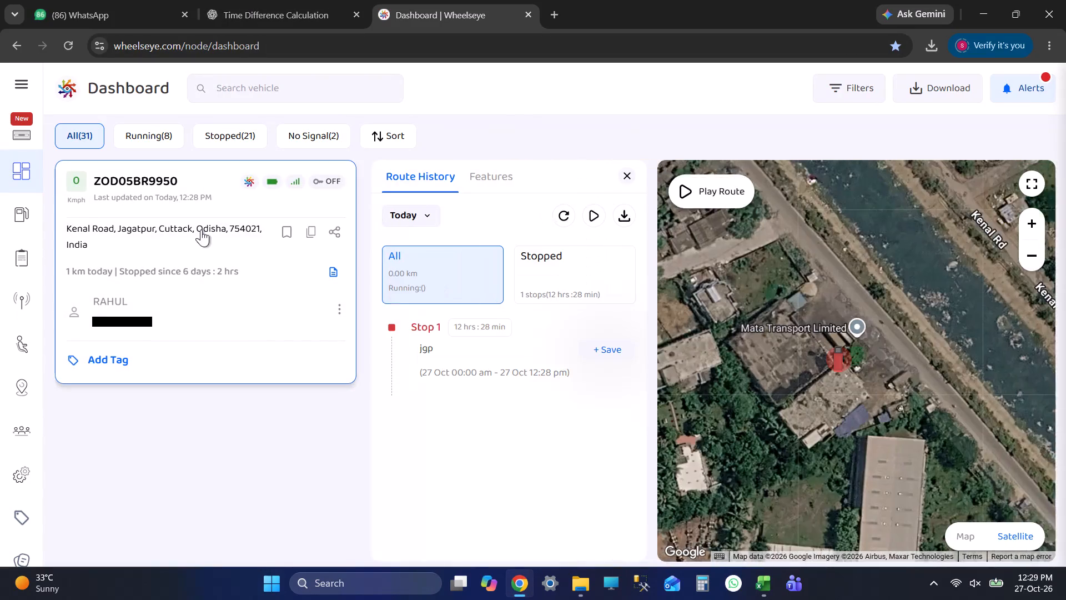
{"action": "left_click", "coordinate": [512, 367]}
Review the whole 27.10.2026 lorry table in the workbook, from the date heading through lorry 8130.
{"action": "key", "text": "alt+Tab"}
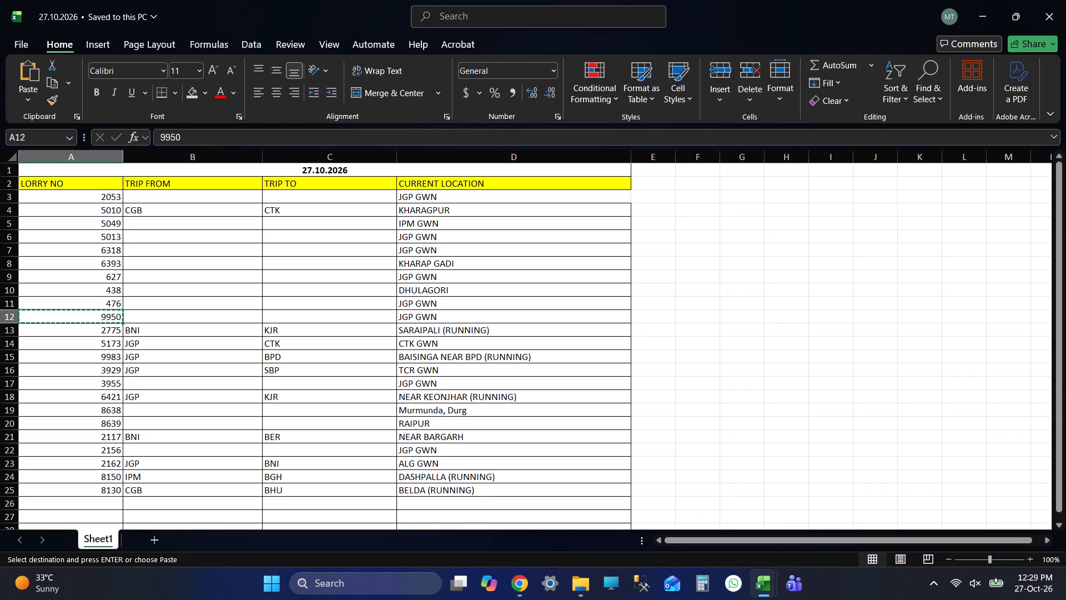
{"action": "left_click_drag", "start_coordinate": [293, 171], "coordinate": [369, 493]}
{"action": "scroll", "coordinate": [504, 307], "scroll_direction": "up", "scroll_amount": 2}
{"action": "scroll", "coordinate": [504, 307], "scroll_direction": "down", "scroll_amount": 1}
{"action": "scroll", "coordinate": [504, 307], "scroll_direction": "up", "scroll_amount": 4}
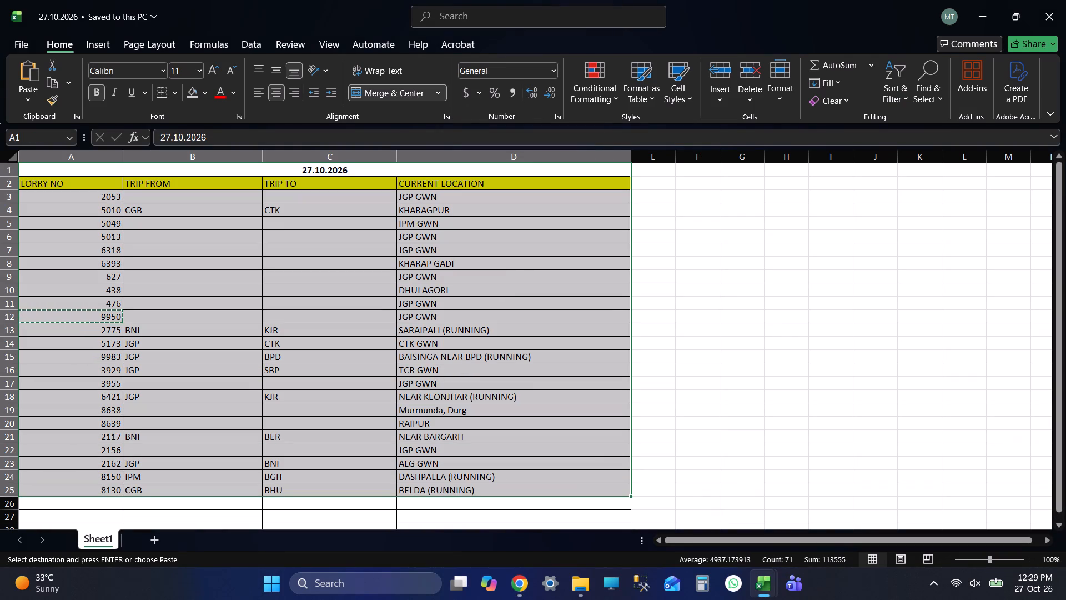
{"action": "scroll", "coordinate": [504, 307], "scroll_direction": "up", "scroll_amount": 5}
{"action": "scroll", "coordinate": [504, 307], "scroll_direction": "down", "scroll_amount": 1}
{"action": "scroll", "coordinate": [504, 307], "scroll_direction": "up", "scroll_amount": 6}
{"action": "key", "text": "alt+Tab"}
{"action": "key", "text": "alt+Tab"}
{"action": "key", "text": "alt+Tab"}
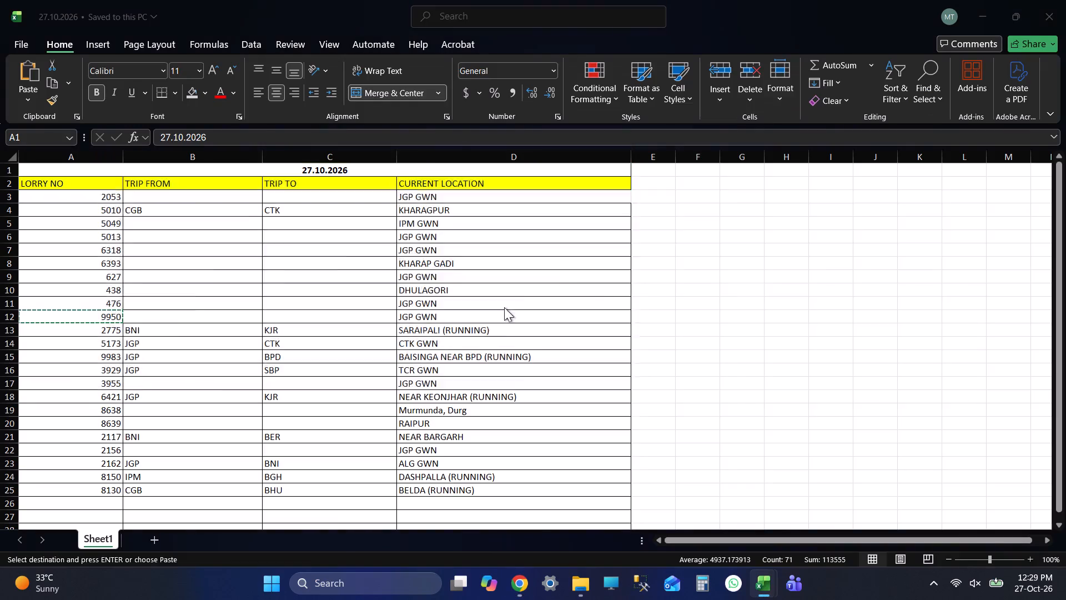
{"action": "key", "text": "alt+Tab"}
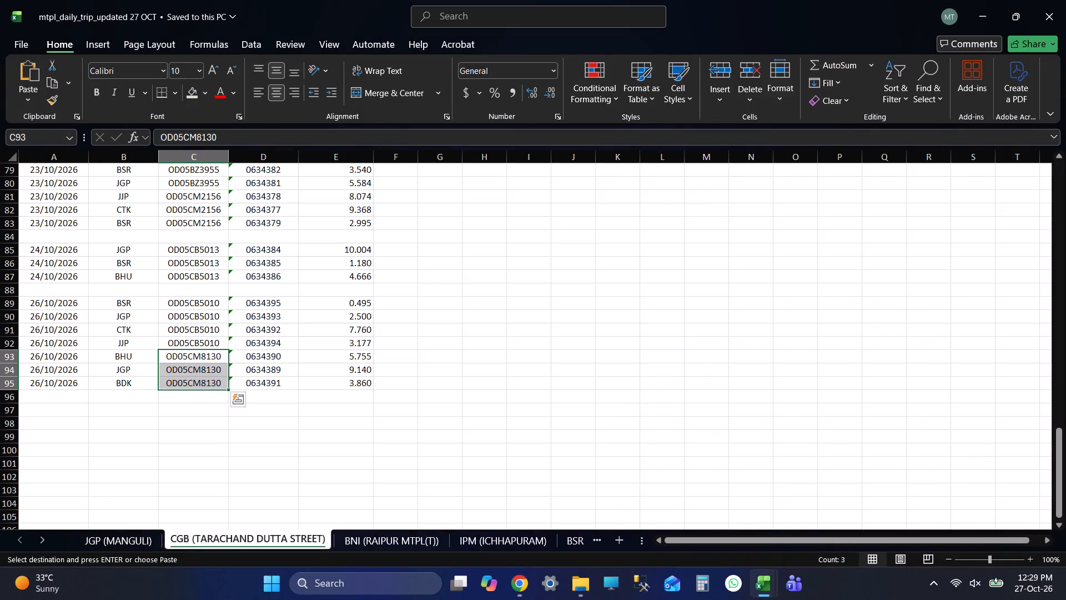
{"action": "left_click", "coordinate": [132, 538]}
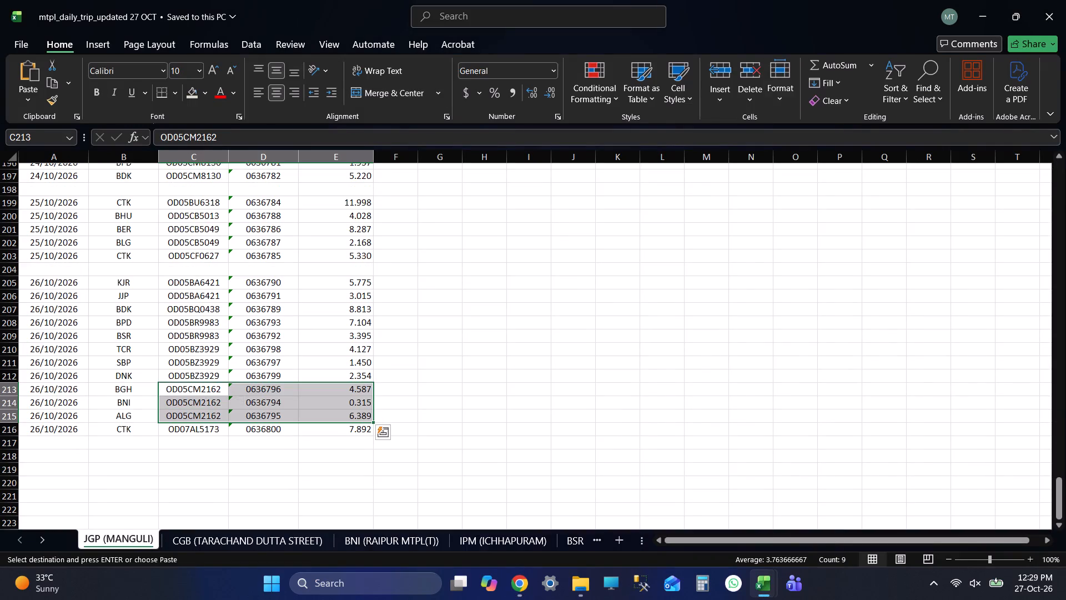
{"action": "left_click", "coordinate": [197, 309]}
{"action": "key", "text": "ctrl+c"}
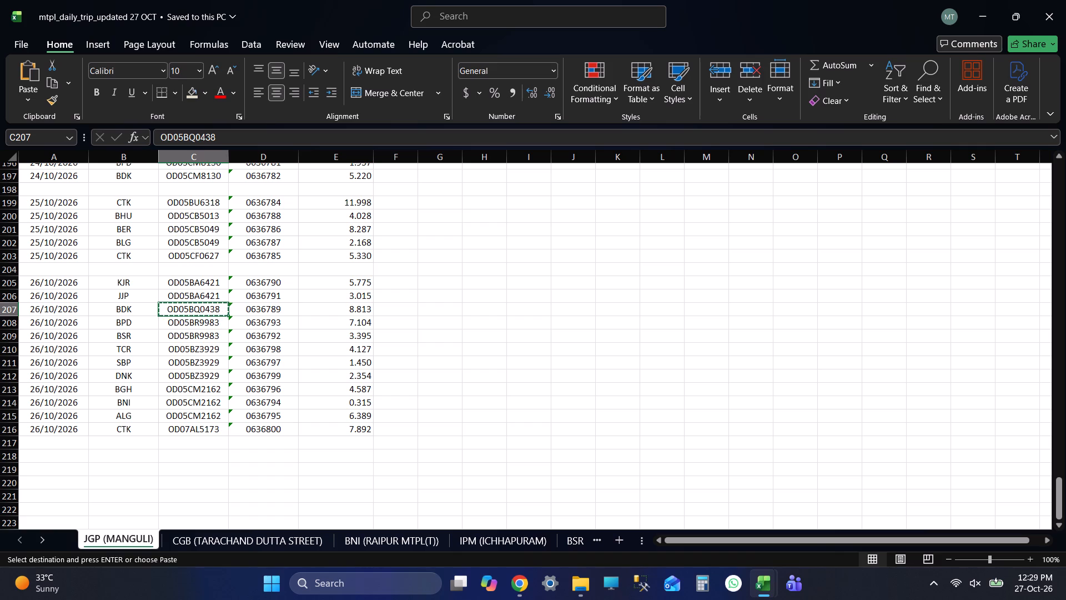
{"action": "key", "text": "alt+Tab"}
{"action": "key", "text": "alt+Tab"}
{"action": "key", "text": "alt+Tab"}
{"action": "key", "text": "alt+Tab"}
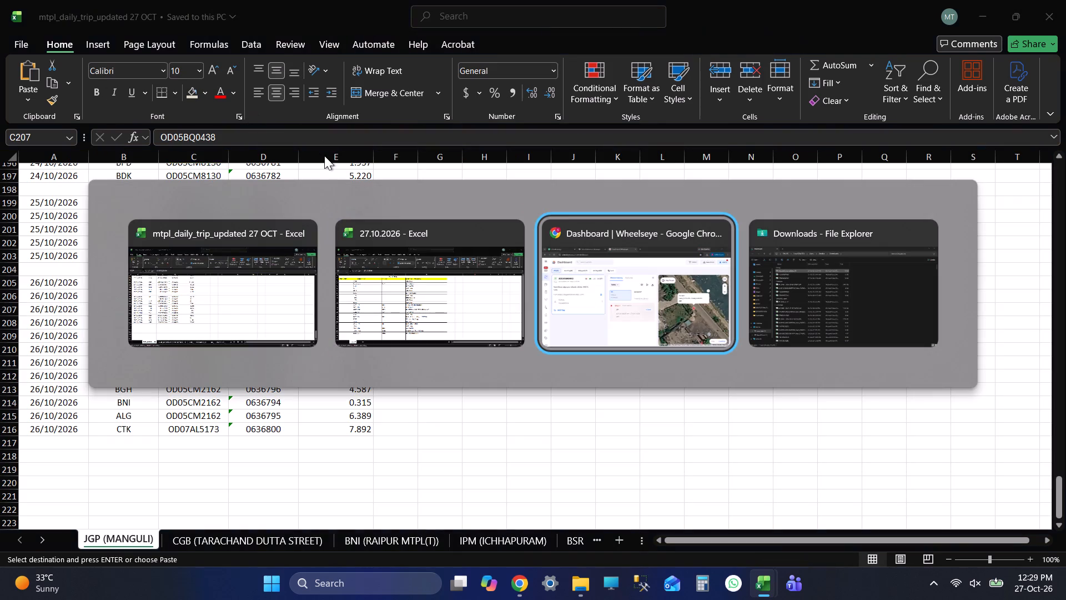
{"action": "left_click", "coordinate": [245, 108]}
{"action": "left_click", "coordinate": [247, 83]}
{"action": "key", "text": "ctrl+v"}
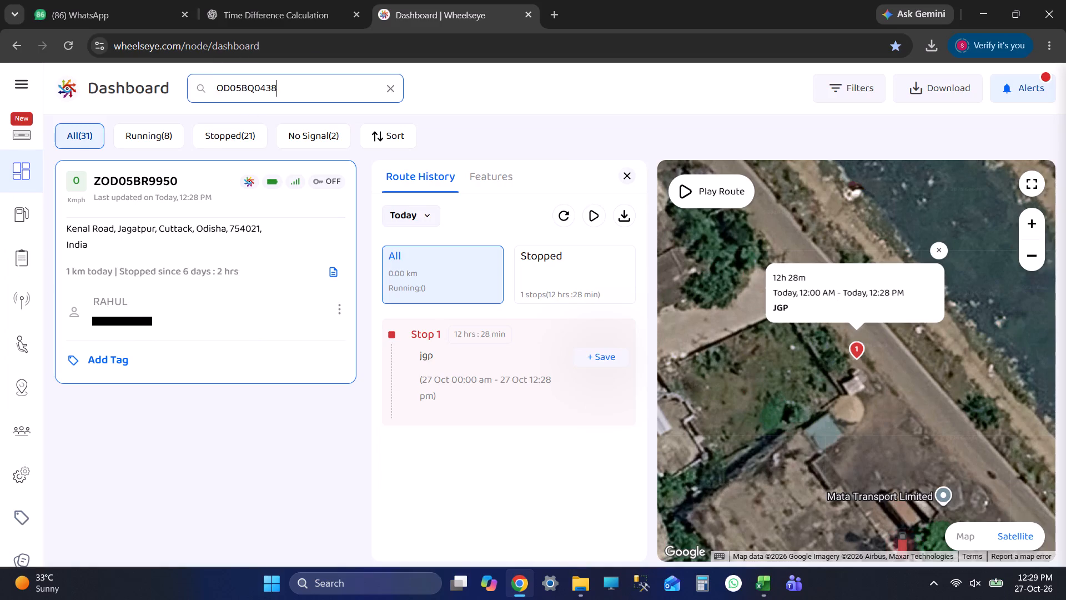
{"action": "key", "text": "Return"}
{"action": "left_click", "coordinate": [178, 259]}
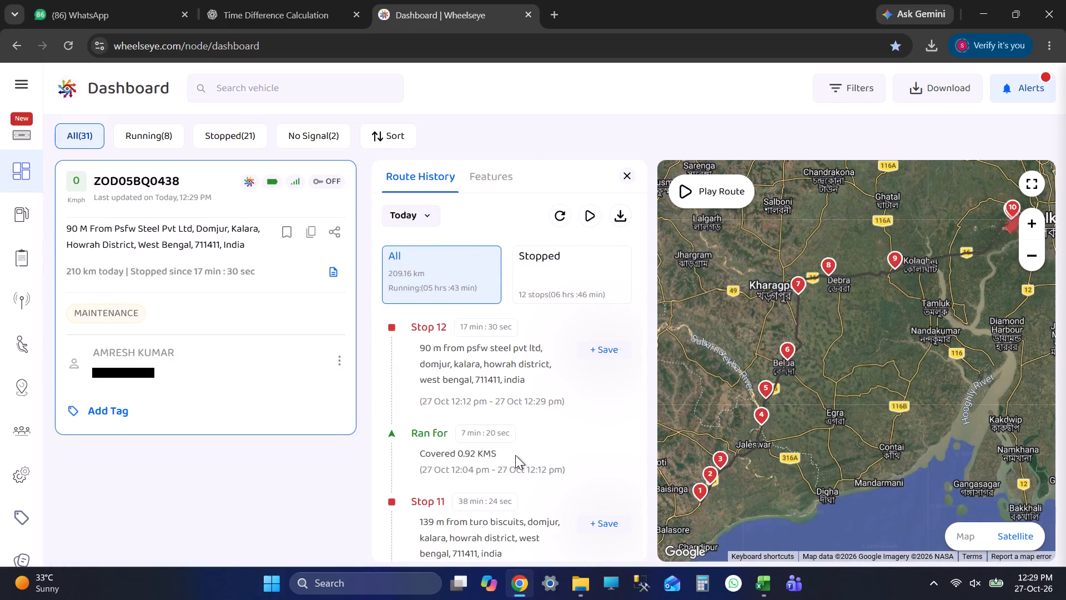
{"action": "scroll", "coordinate": [515, 457], "scroll_direction": "down", "scroll_amount": 8}
{"action": "scroll", "coordinate": [526, 459], "scroll_direction": "up", "scroll_amount": 11}
{"action": "scroll", "coordinate": [526, 459], "scroll_direction": "down", "scroll_amount": 1}
{"action": "scroll", "coordinate": [526, 459], "scroll_direction": "up", "scroll_amount": 1}
{"action": "scroll", "coordinate": [526, 459], "scroll_direction": "down", "scroll_amount": 1}
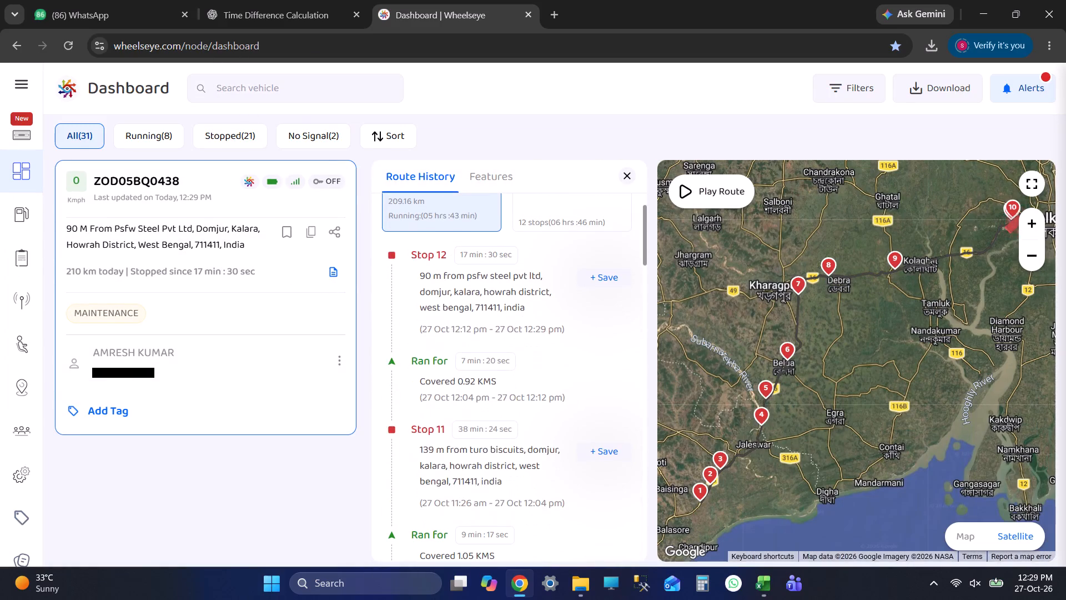
{"action": "key", "text": "alt+Tab"}
{"action": "left_click", "coordinate": [193, 321]}
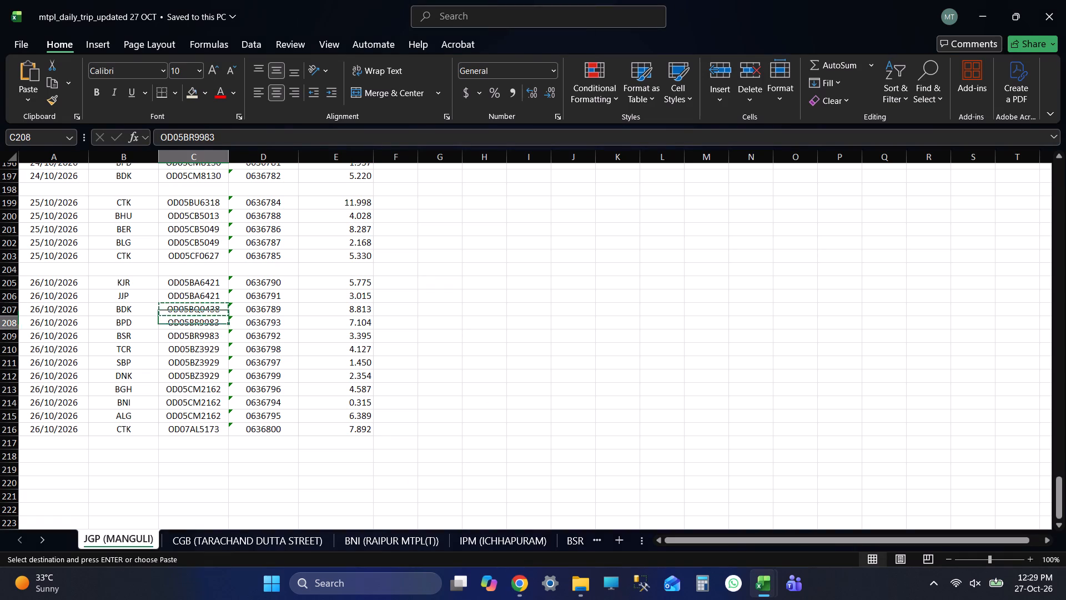
{"action": "left_click", "coordinate": [207, 353]}
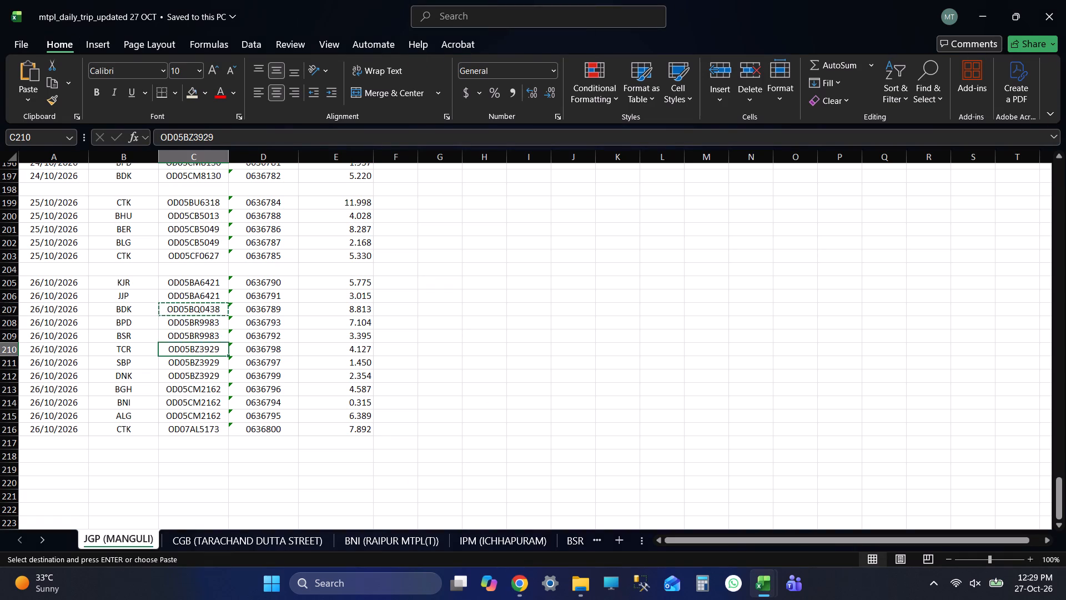
{"action": "left_click", "coordinate": [212, 387]}
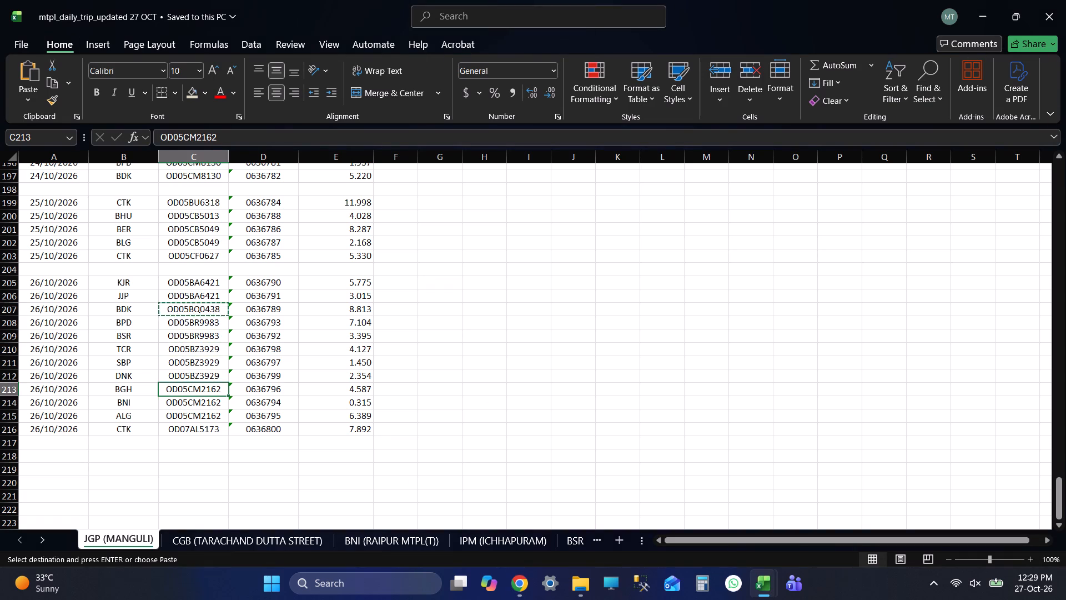
{"action": "key", "text": "ctrl+c"}
{"action": "key", "text": "alt+Tab"}
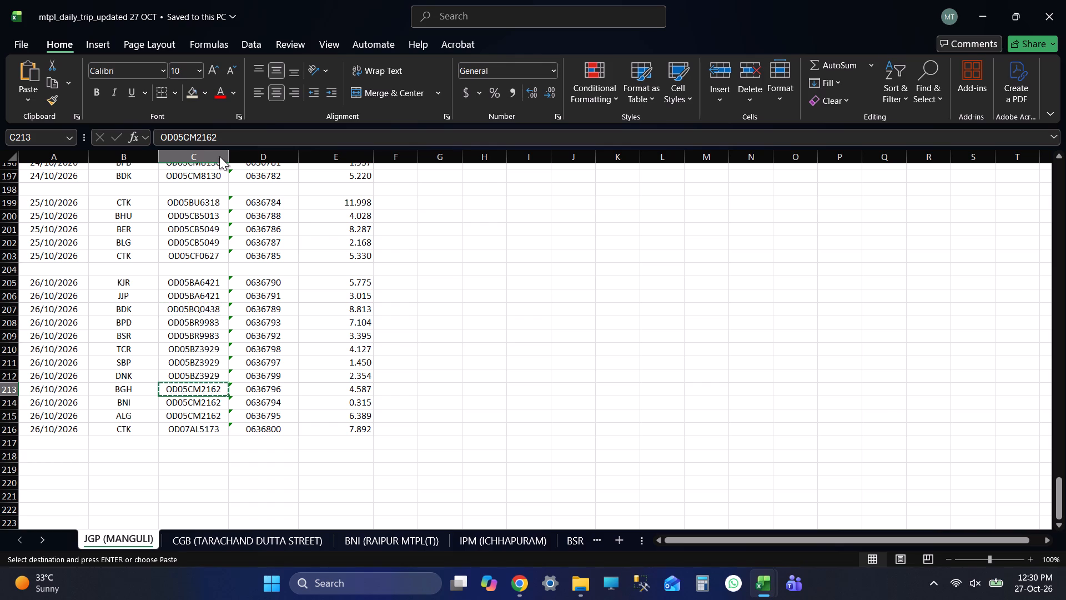
{"action": "left_click", "coordinate": [284, 86]}
{"action": "key", "text": "ctrl+v"}
{"action": "key", "text": "Return"}
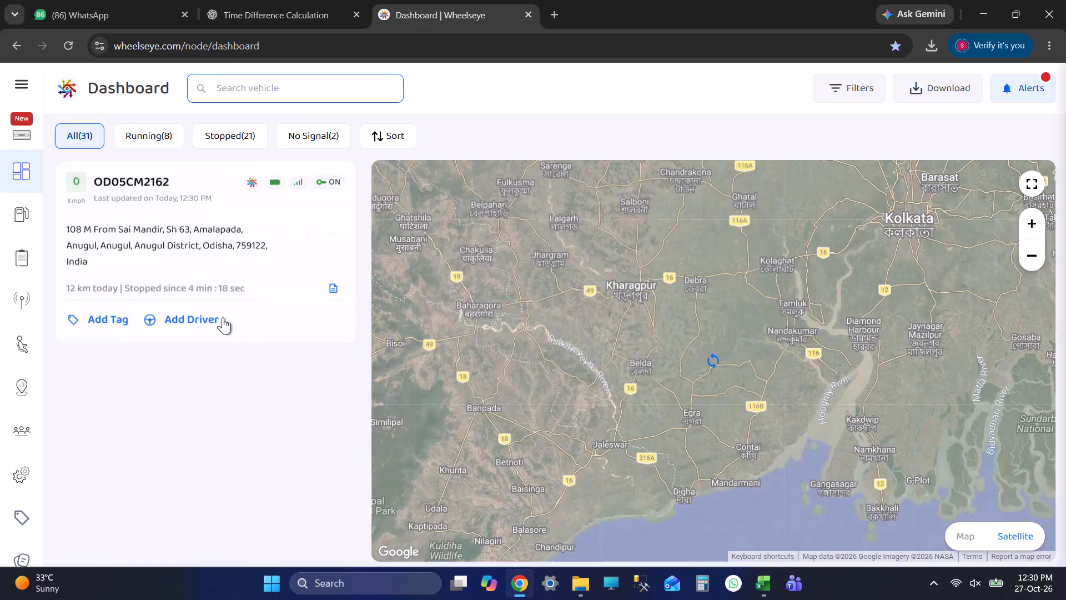
{"action": "left_click", "coordinate": [236, 233]}
{"action": "scroll", "coordinate": [701, 364], "scroll_direction": "down", "scroll_amount": 1}
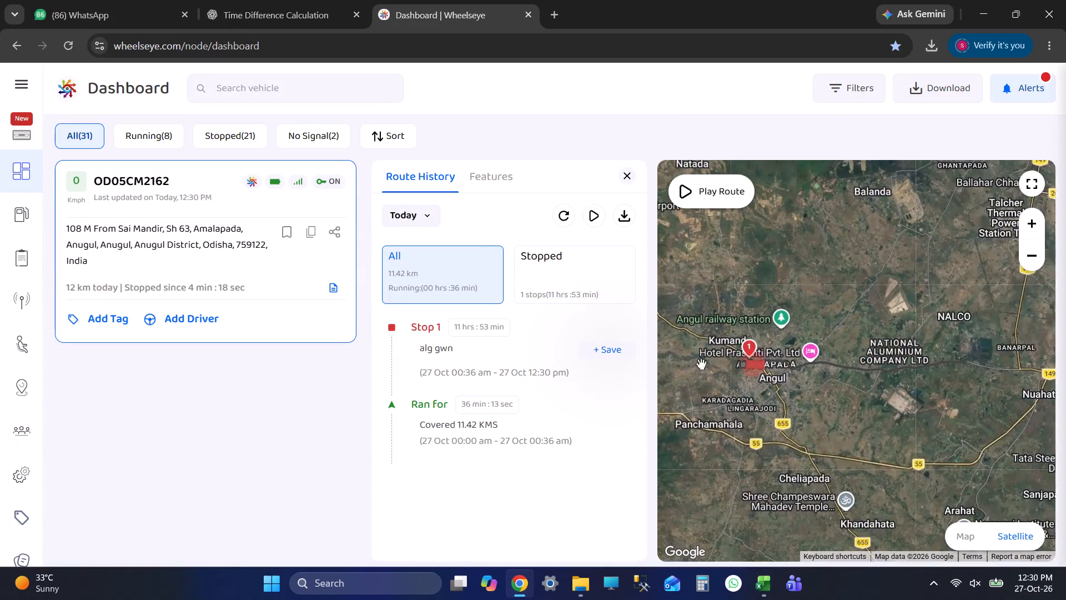
{"action": "scroll", "coordinate": [701, 364], "scroll_direction": "down", "scroll_amount": 1}
{"action": "key", "text": "alt+Tab"}
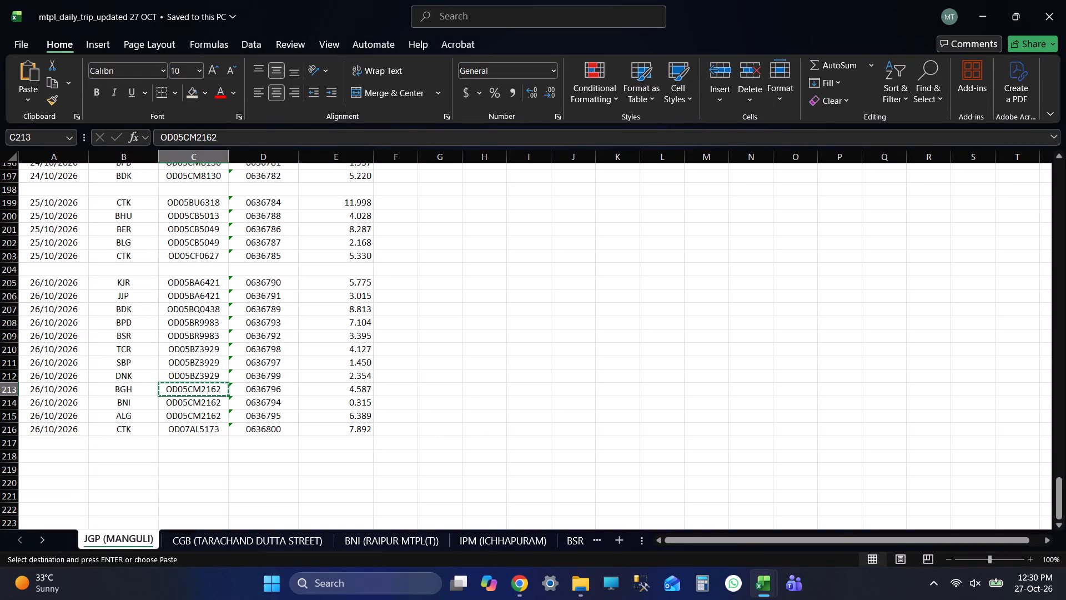
{"action": "left_click", "coordinate": [213, 428]}
{"action": "key", "text": "ctrl+c"}
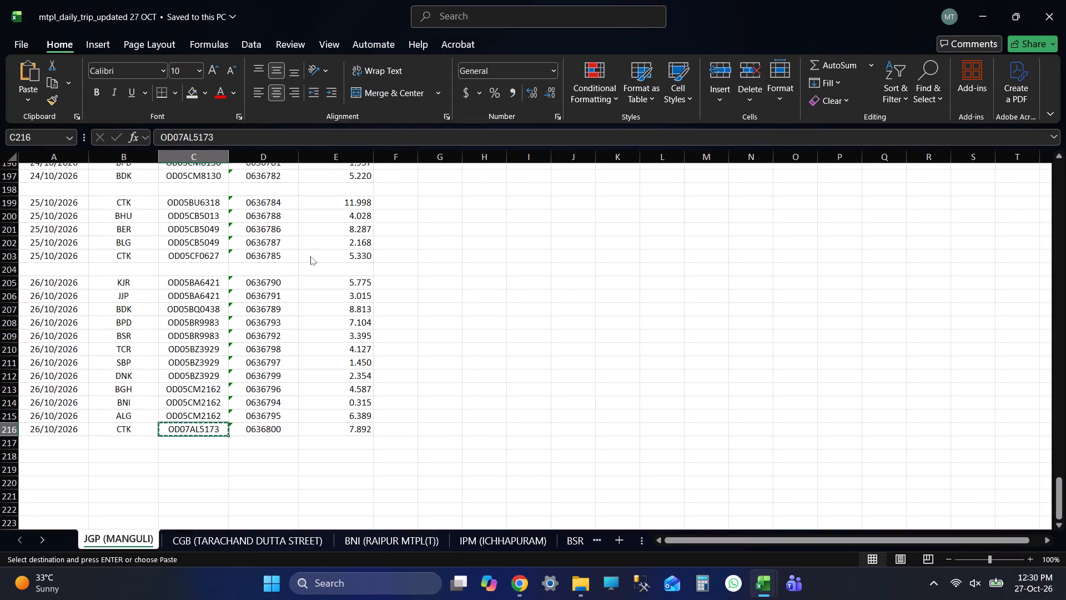
{"action": "key", "text": "alt+Tab"}
{"action": "left_click", "coordinate": [308, 92]}
{"action": "key", "text": "ctrl+v"}
{"action": "key", "text": "Return"}
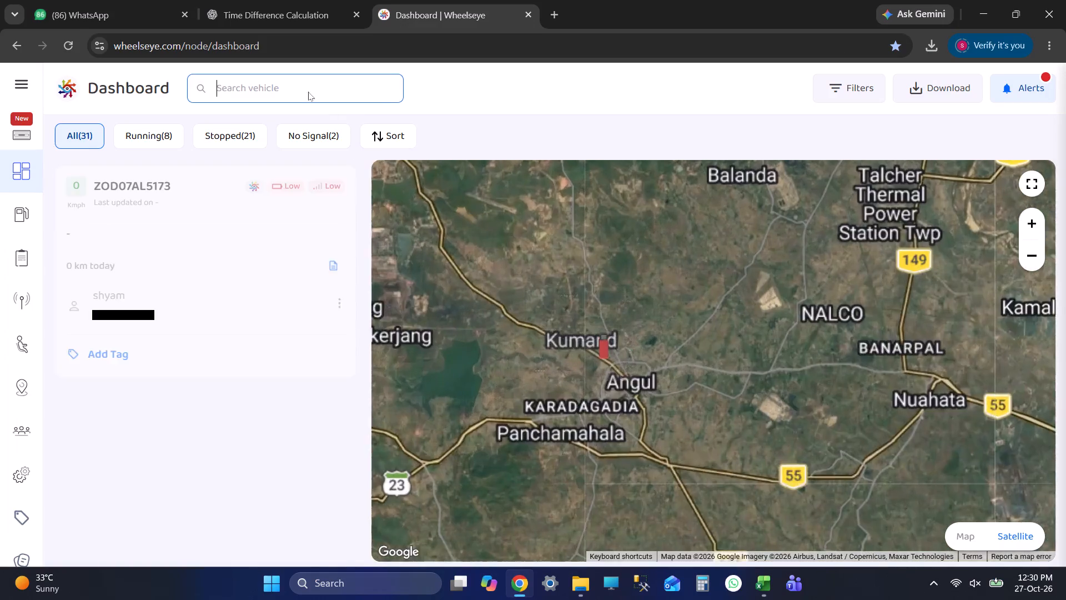
{"action": "left_click", "coordinate": [222, 303]}
{"action": "key", "text": "alt+Tab"}
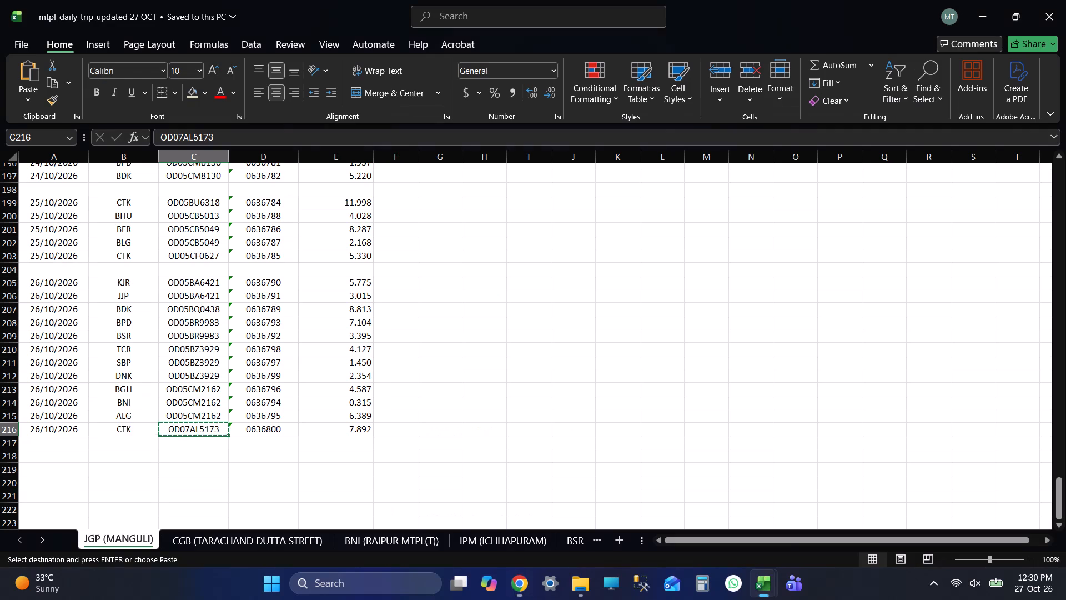
{"action": "key", "text": "alt+Tab"}
{"action": "key", "text": "alt+Tab"}
{"action": "key", "text": "alt+Tab"}
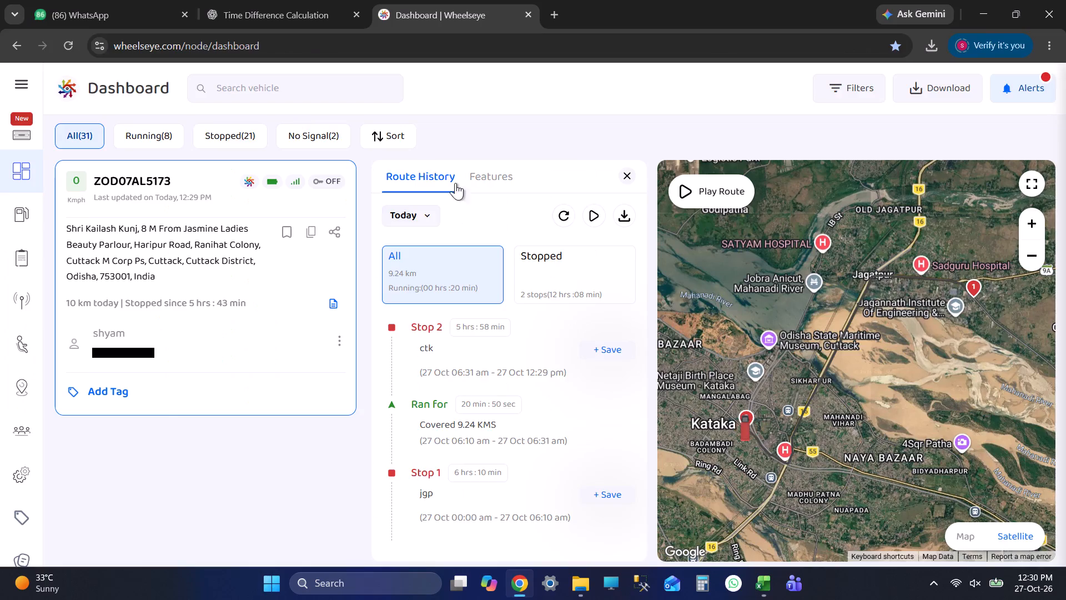
Switch to the 27.10.2026 workbook and copy the whole lorry table, from the date heading through lorry 8130.
{"action": "key", "text": "alt+Tab"}
{"action": "key", "text": "alt+Tab"}
{"action": "key", "text": "alt+Tab"}
{"action": "key", "text": "alt+Tab"}
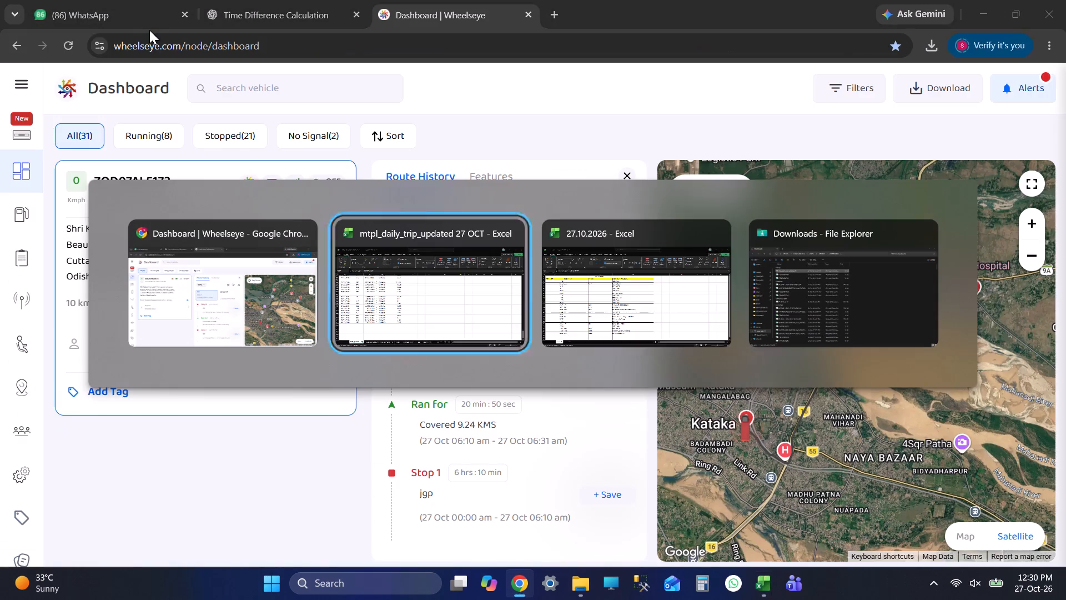
{"action": "key", "text": "ctrl+c"}
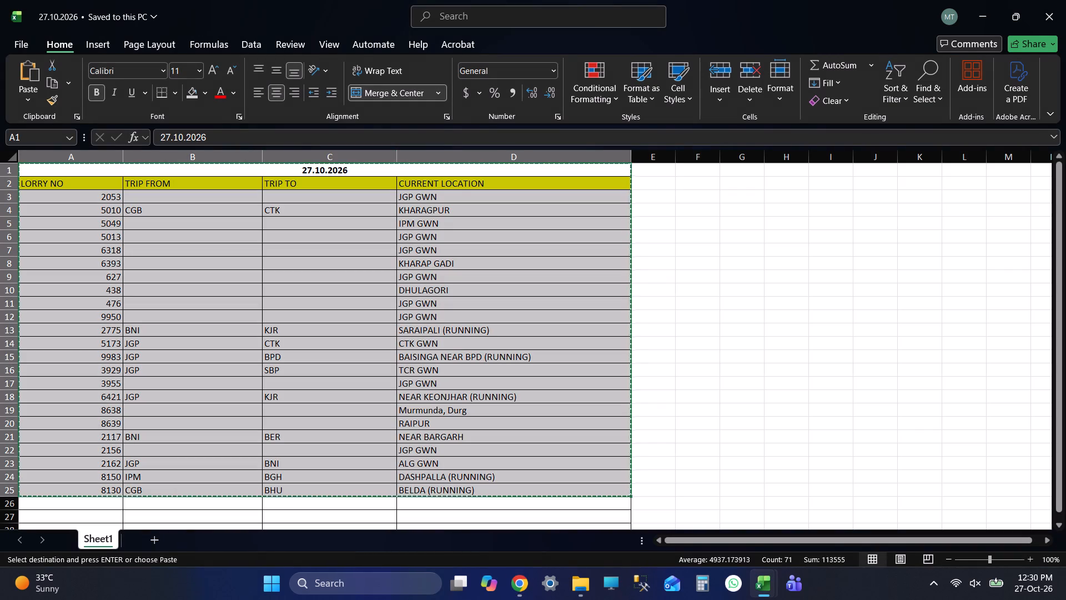
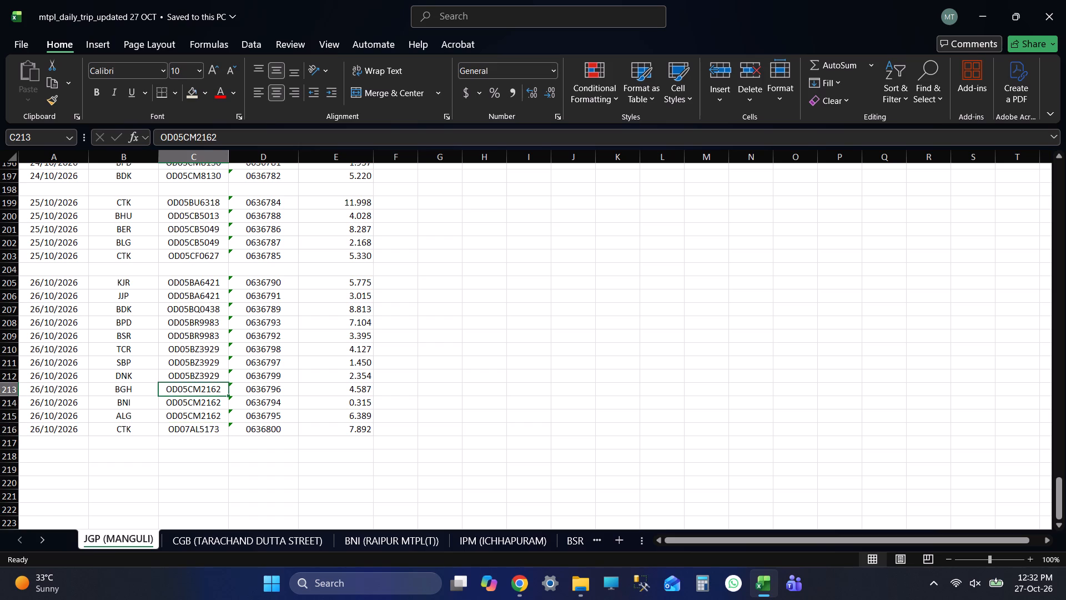
{"action": "key", "text": "ctrl+c"}
{"action": "key", "text": "alt+Tab"}
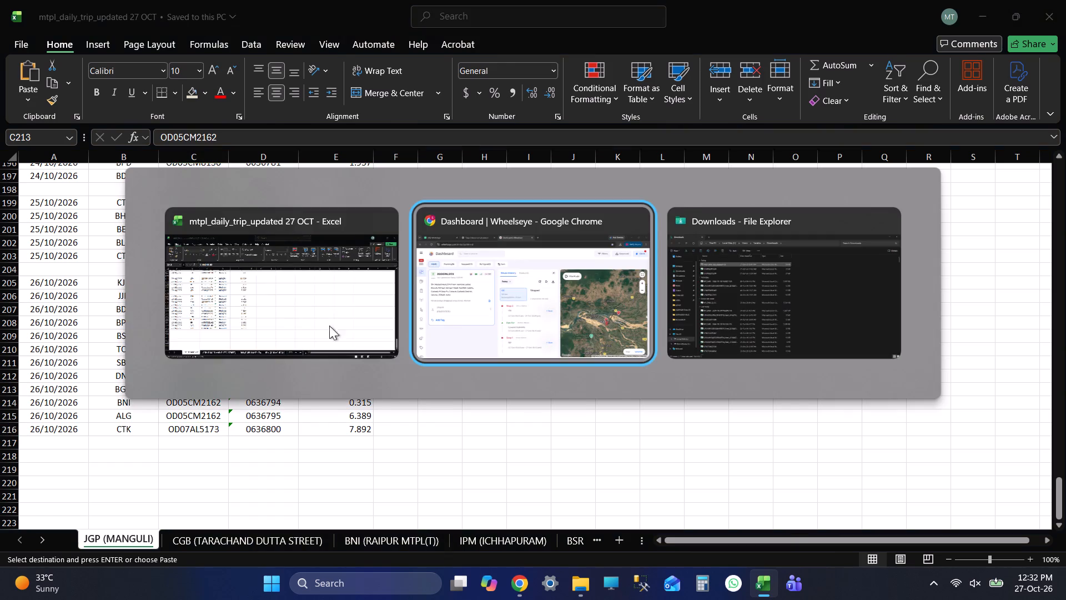
{"action": "left_click", "coordinate": [253, 102]}
{"action": "key", "text": "ctrl+v"}
{"action": "key", "text": "Return"}
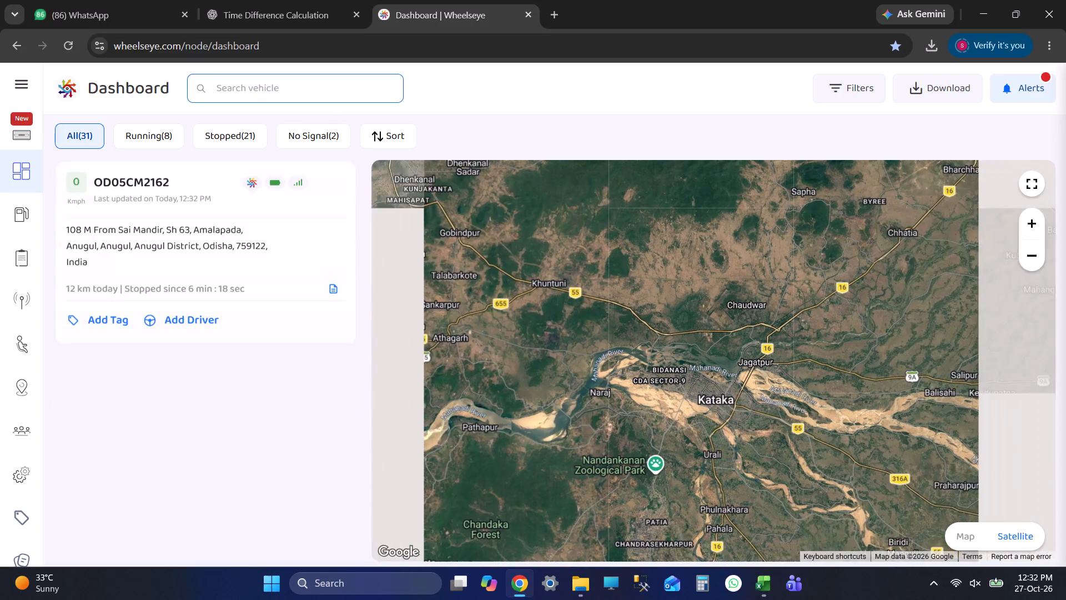
{"action": "left_click", "coordinate": [187, 244]}
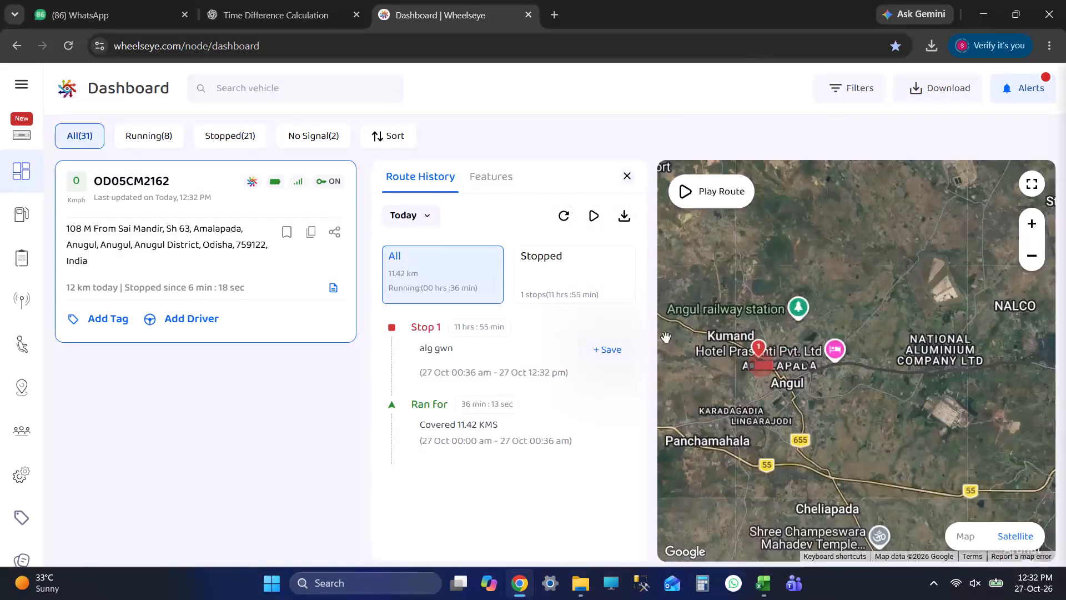
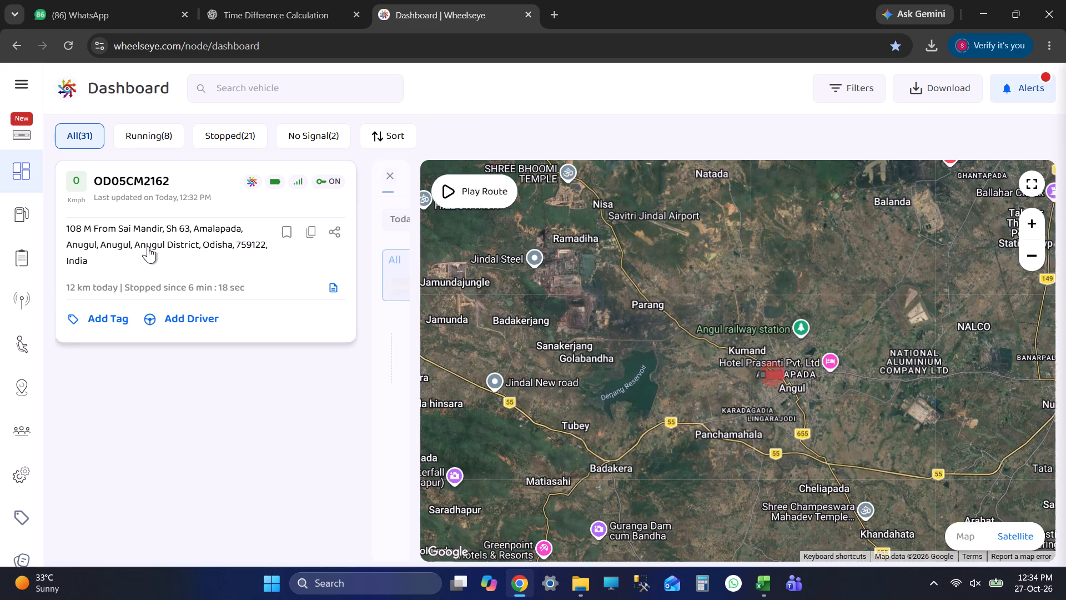
{"action": "left_click", "coordinate": [598, 370]}
{"action": "scroll", "coordinate": [864, 367], "scroll_direction": "up", "scroll_amount": 3}
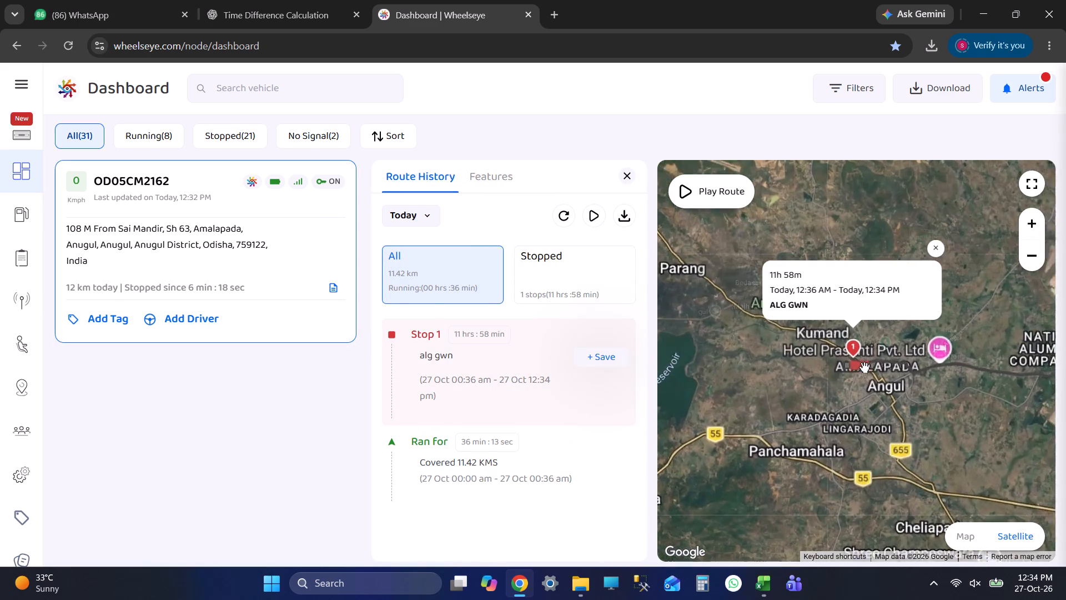
{"action": "scroll", "coordinate": [864, 367], "scroll_direction": "up", "scroll_amount": 7}
{"action": "scroll", "coordinate": [803, 326], "scroll_direction": "up", "scroll_amount": 1}
{"action": "scroll", "coordinate": [802, 326], "scroll_direction": "down", "scroll_amount": 1}
{"action": "scroll", "coordinate": [802, 326], "scroll_direction": "up", "scroll_amount": 11}
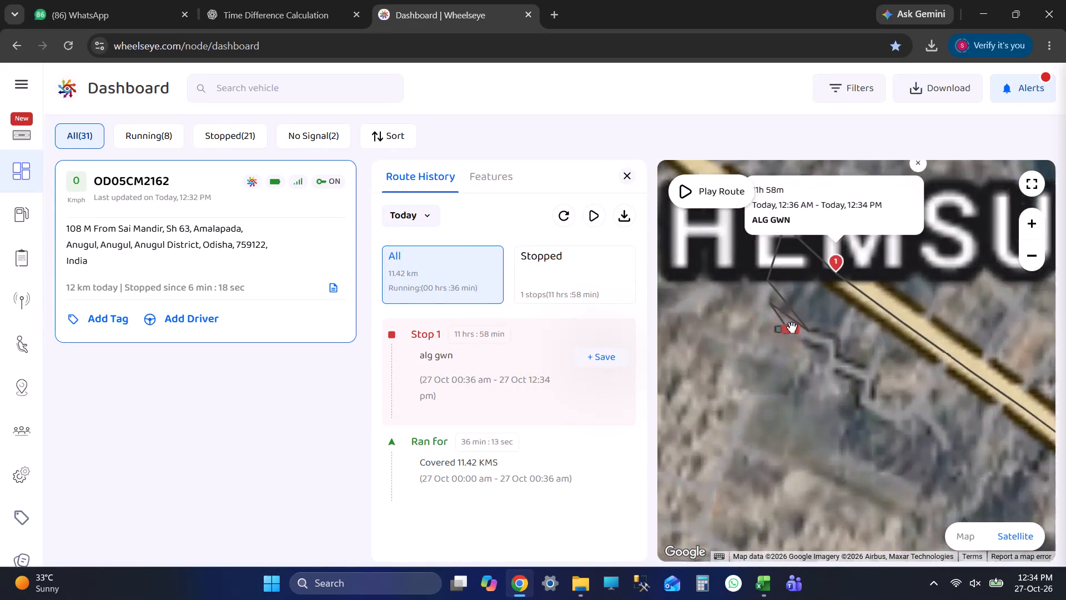
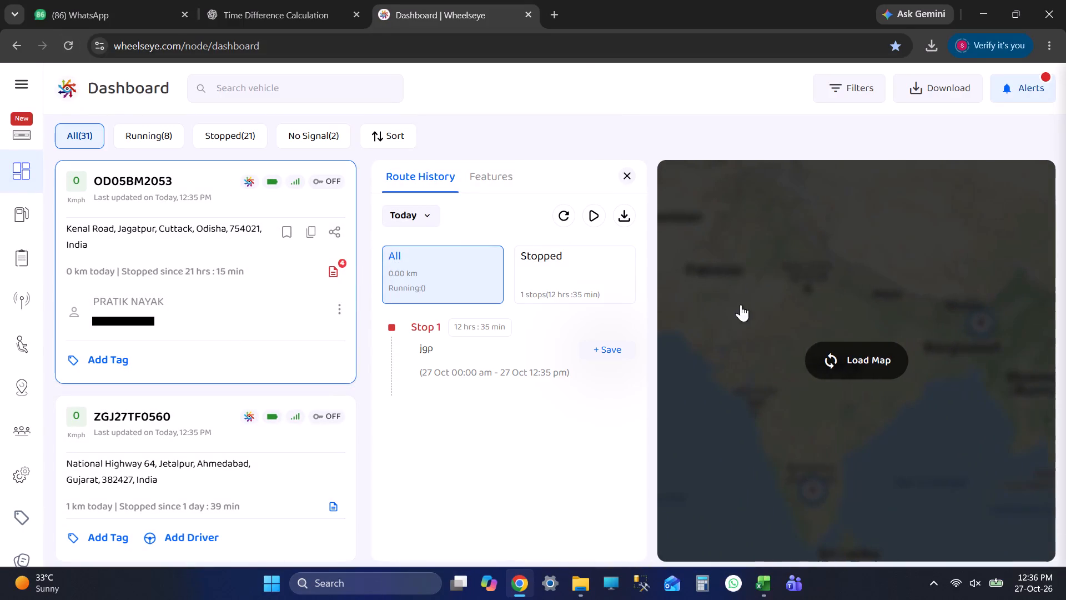
{"action": "left_click", "coordinate": [848, 349]}
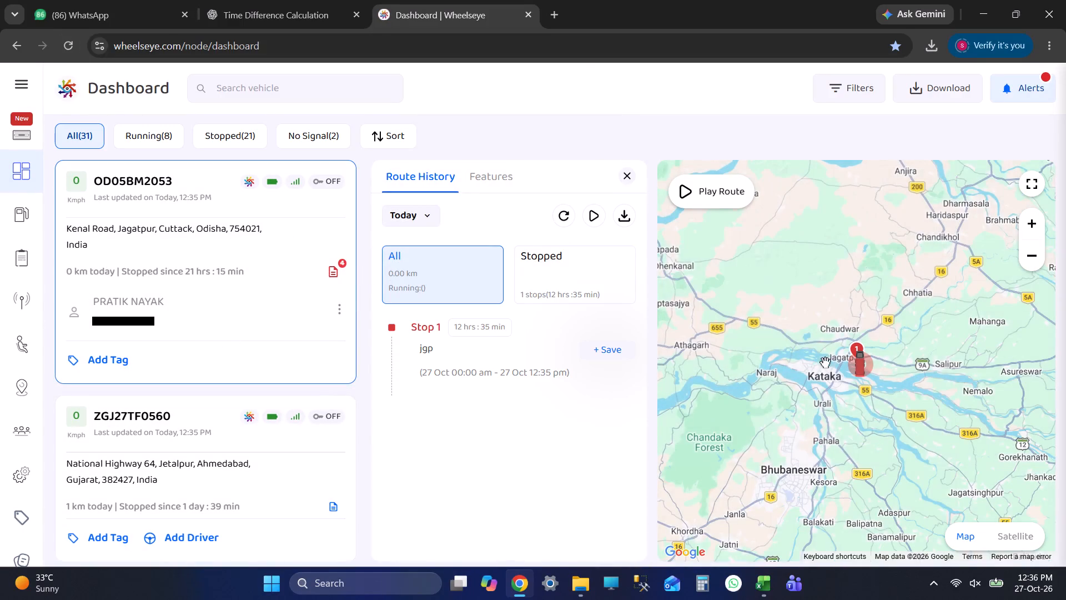
{"action": "scroll", "coordinate": [829, 355], "scroll_direction": "up", "scroll_amount": 6}
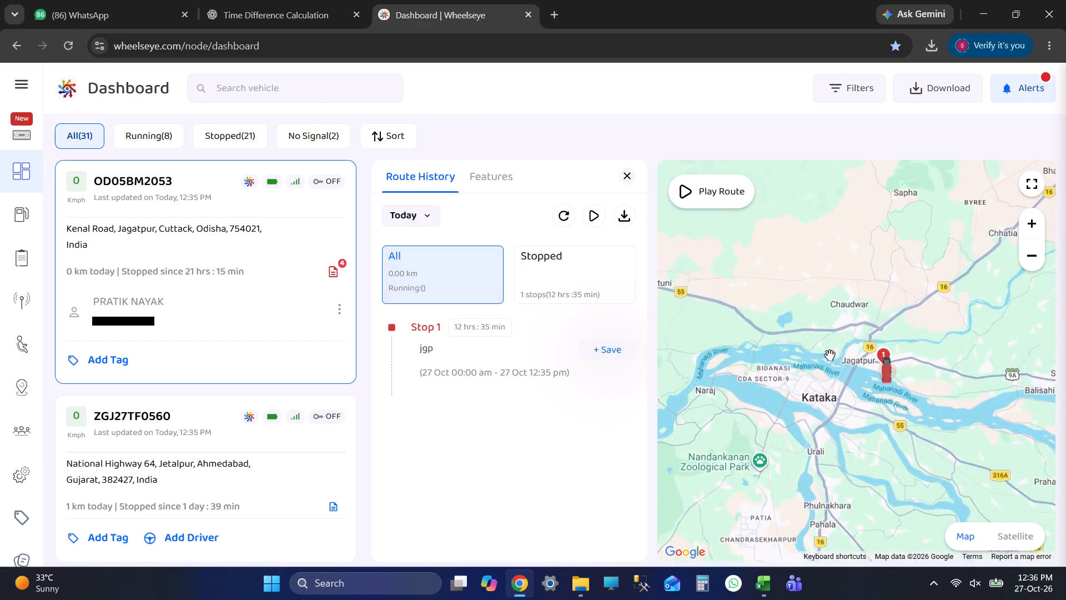
{"action": "scroll", "coordinate": [829, 355], "scroll_direction": "up", "scroll_amount": 7}
{"action": "scroll", "coordinate": [938, 396], "scroll_direction": "up", "scroll_amount": 8}
{"action": "left_click_drag", "start_coordinate": [961, 371], "coordinate": [864, 333]}
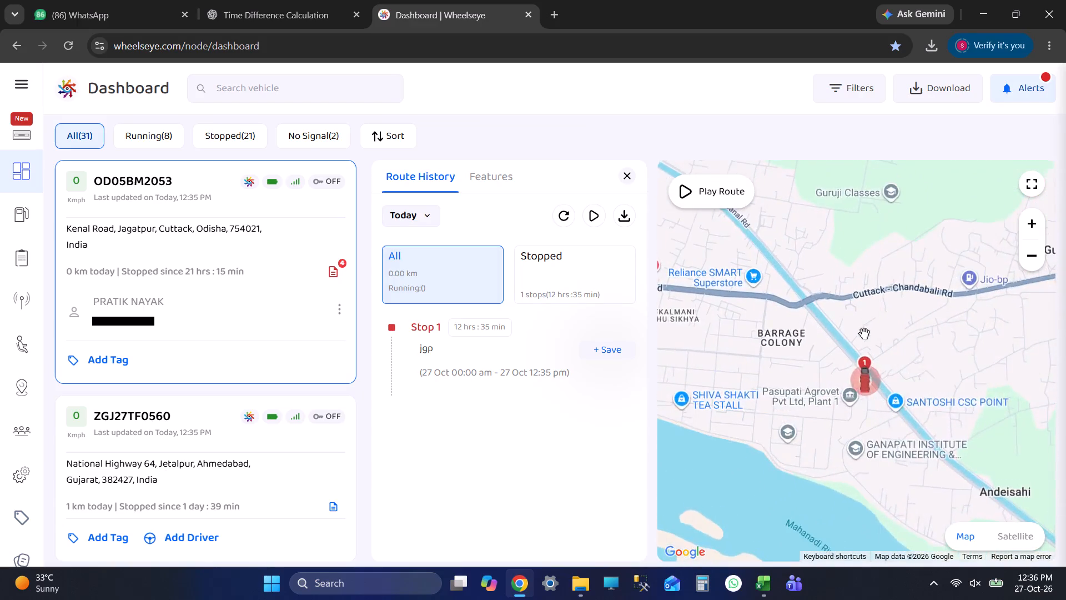
{"action": "scroll", "coordinate": [854, 367], "scroll_direction": "up", "scroll_amount": 6}
{"action": "scroll", "coordinate": [876, 403], "scroll_direction": "down", "scroll_amount": 1}
{"action": "scroll", "coordinate": [876, 403], "scroll_direction": "up", "scroll_amount": 3}
{"action": "scroll", "coordinate": [877, 396], "scroll_direction": "down", "scroll_amount": 1}
{"action": "scroll", "coordinate": [877, 398], "scroll_direction": "up", "scroll_amount": 1}
{"action": "scroll", "coordinate": [877, 398], "scroll_direction": "down", "scroll_amount": 1}
{"action": "scroll", "coordinate": [877, 398], "scroll_direction": "up", "scroll_amount": 1}
{"action": "scroll", "coordinate": [877, 399], "scroll_direction": "down", "scroll_amount": 1}
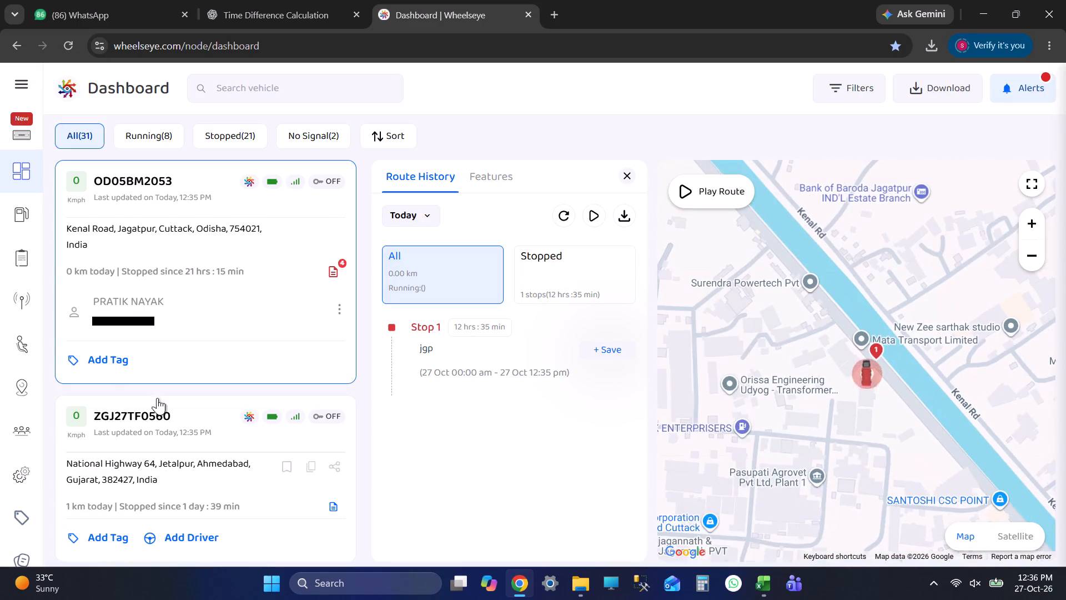
{"action": "scroll", "coordinate": [165, 369], "scroll_direction": "down", "scroll_amount": 3}
{"action": "left_click", "coordinate": [202, 249]}
{"action": "scroll", "coordinate": [245, 393], "scroll_direction": "down", "scroll_amount": 2}
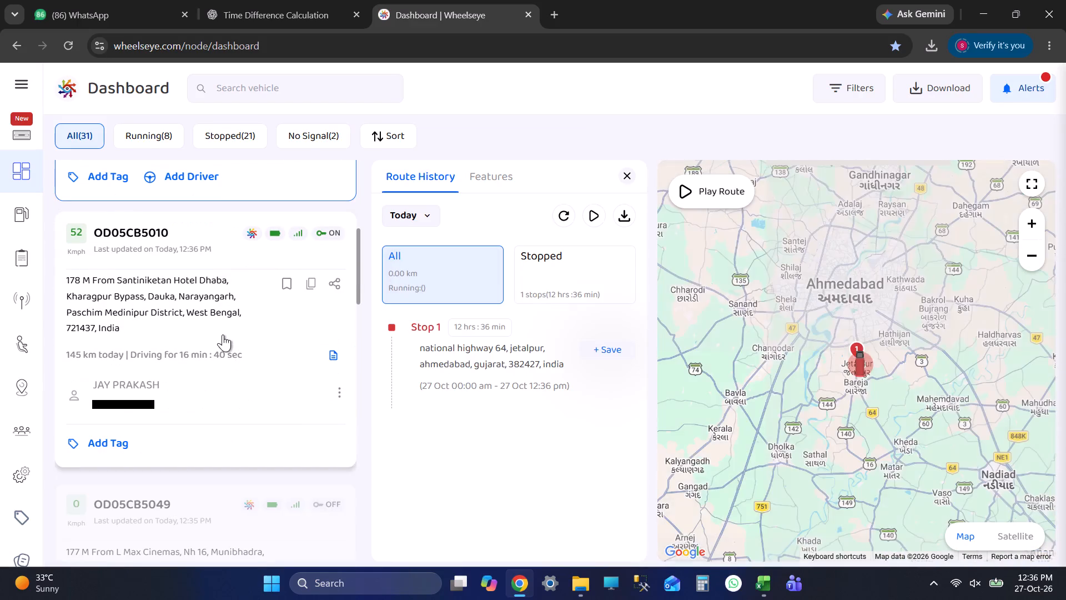
{"action": "left_click", "coordinate": [223, 334]}
{"action": "scroll", "coordinate": [811, 403], "scroll_direction": "down", "scroll_amount": 1}
{"action": "scroll", "coordinate": [811, 404], "scroll_direction": "up", "scroll_amount": 1}
{"action": "scroll", "coordinate": [811, 404], "scroll_direction": "down", "scroll_amount": 5}
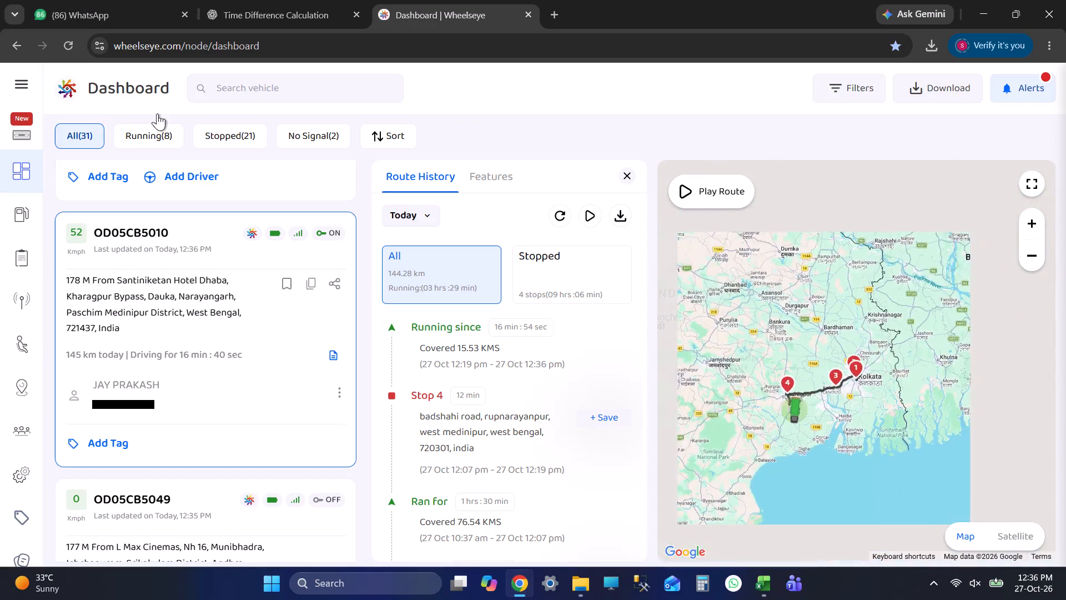